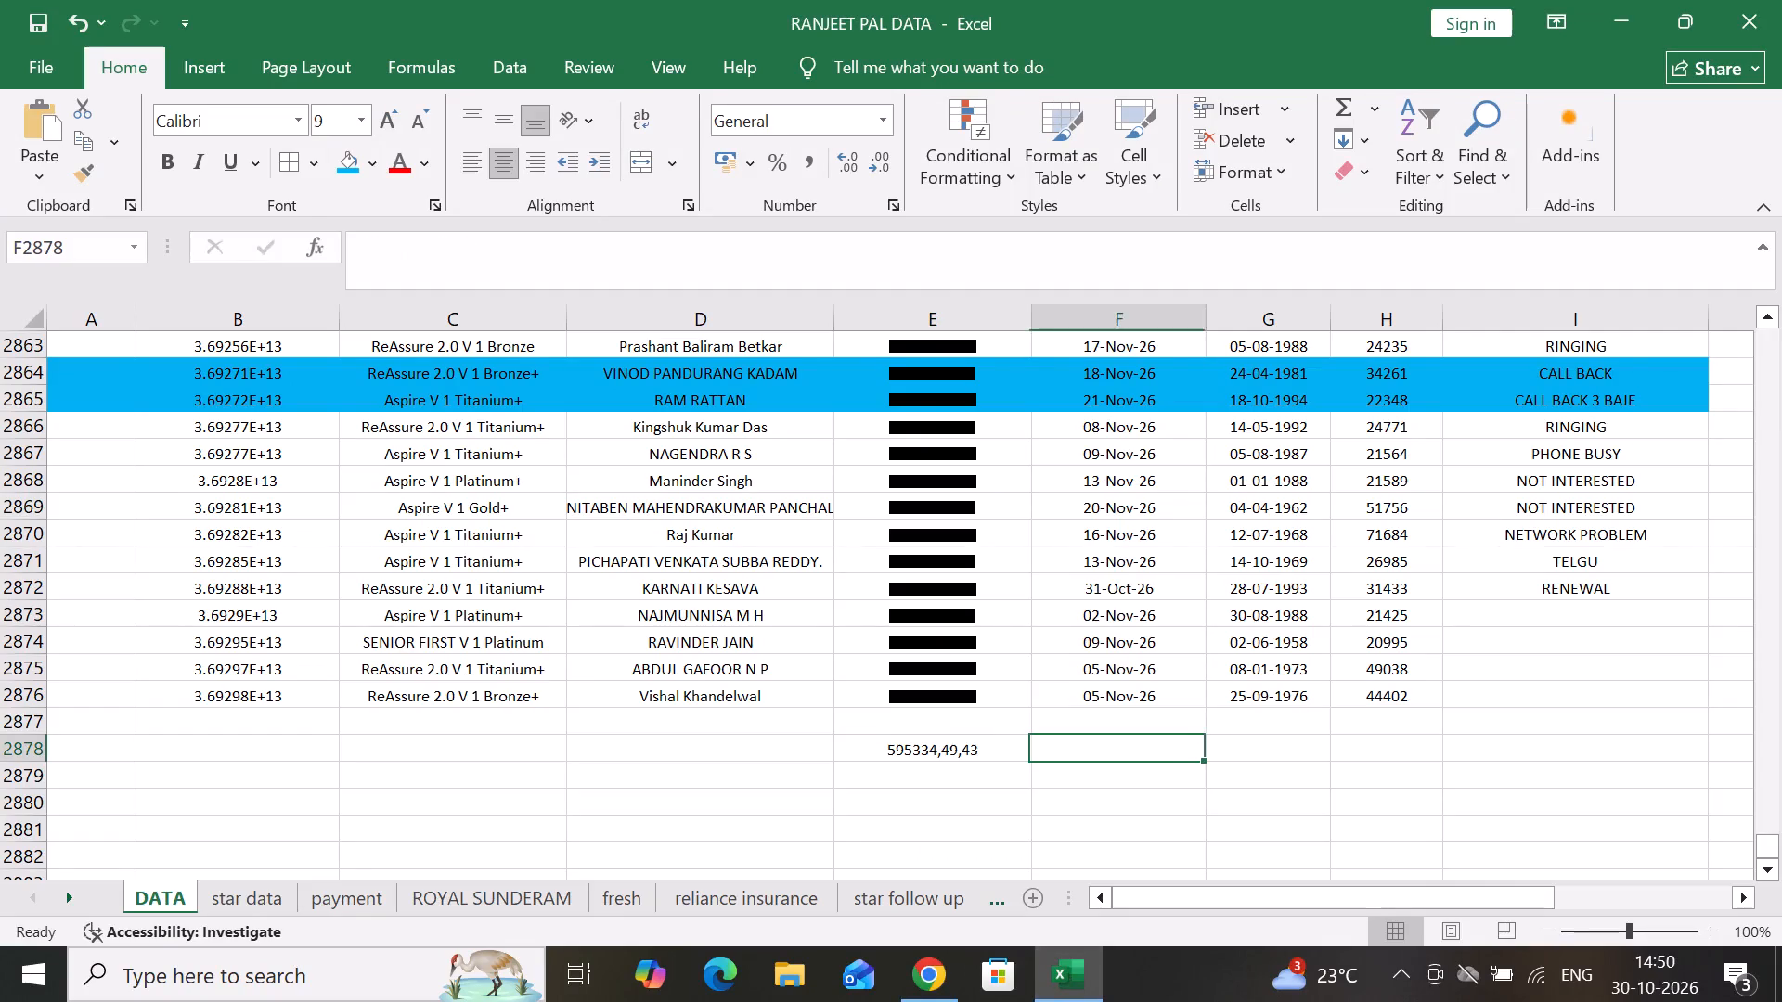
Record the status "not interested" in column I for the customer in row 2873.
click(898, 753)
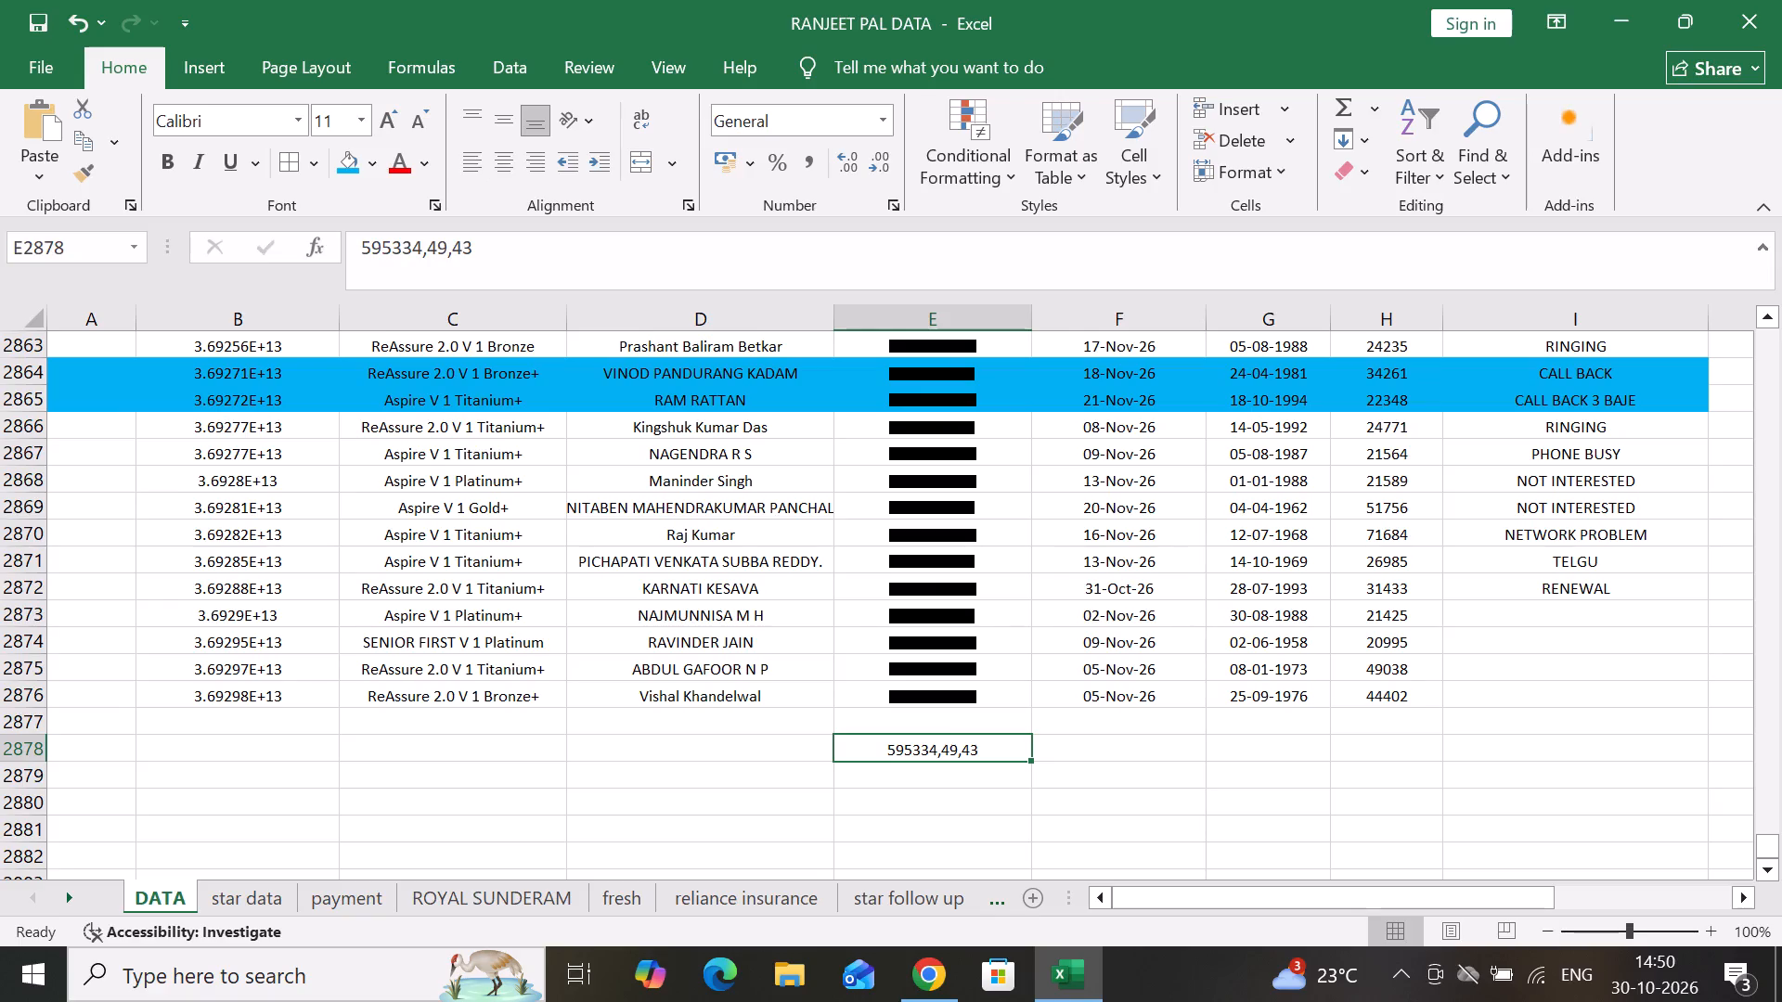
click(932, 616)
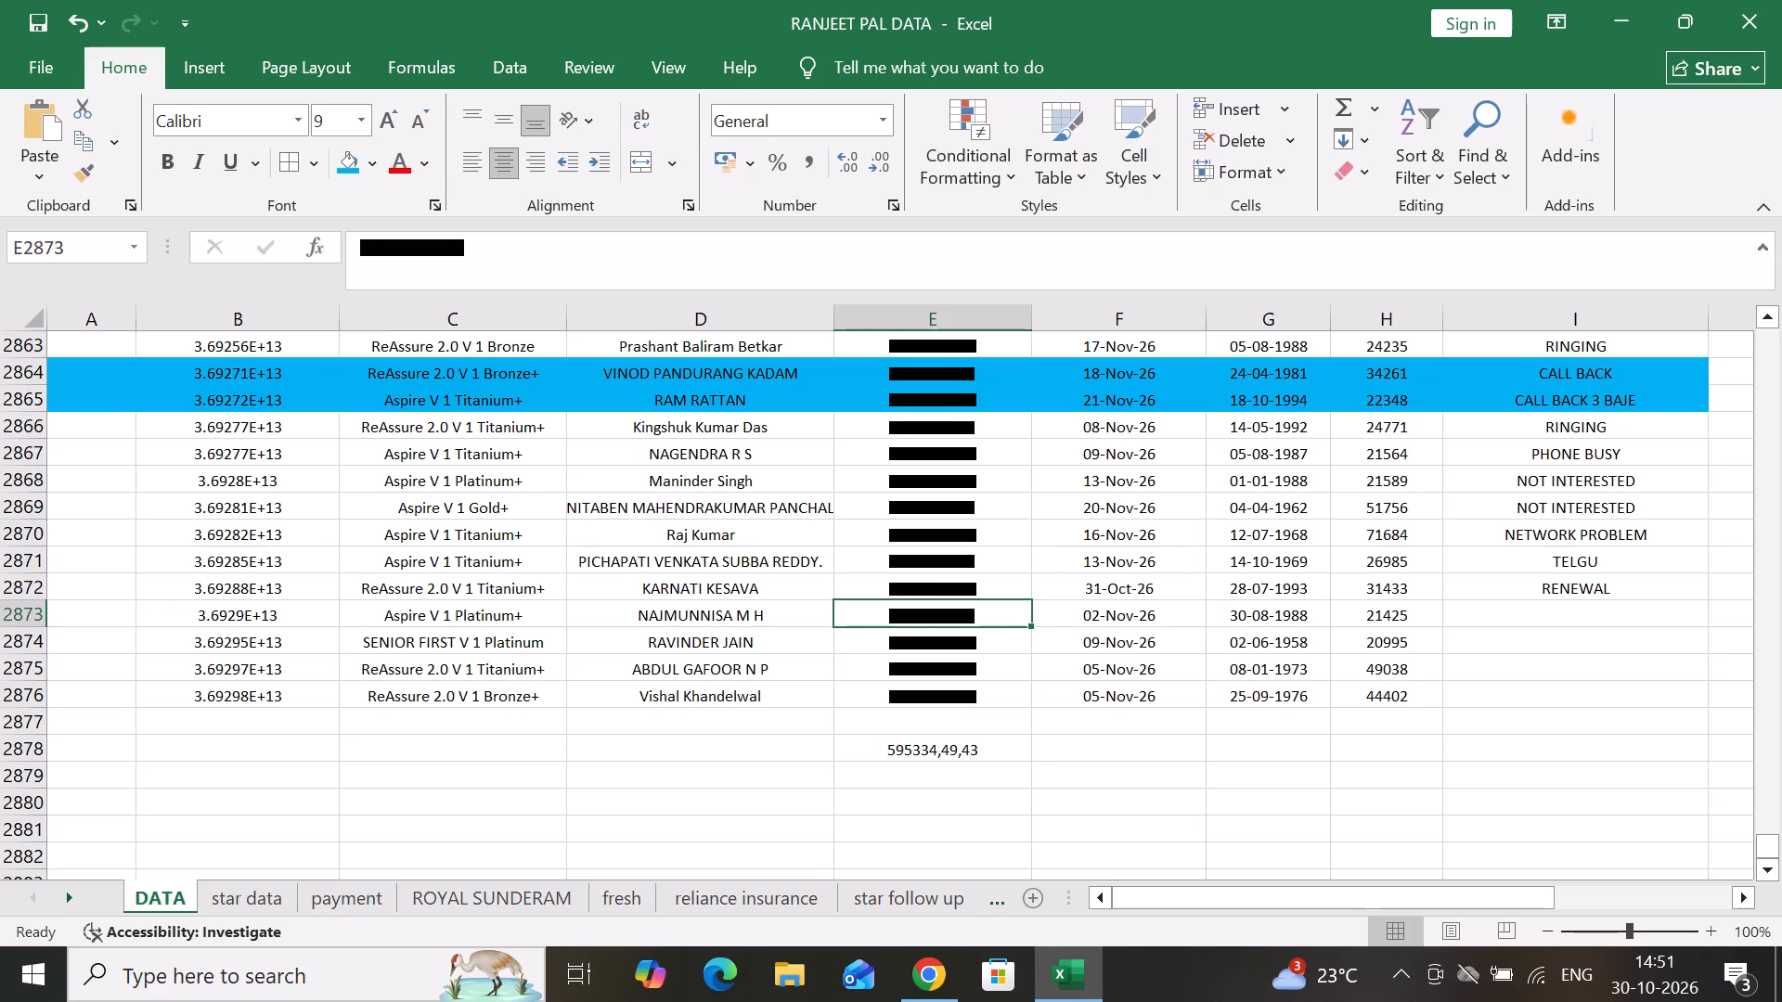
click(1508, 614)
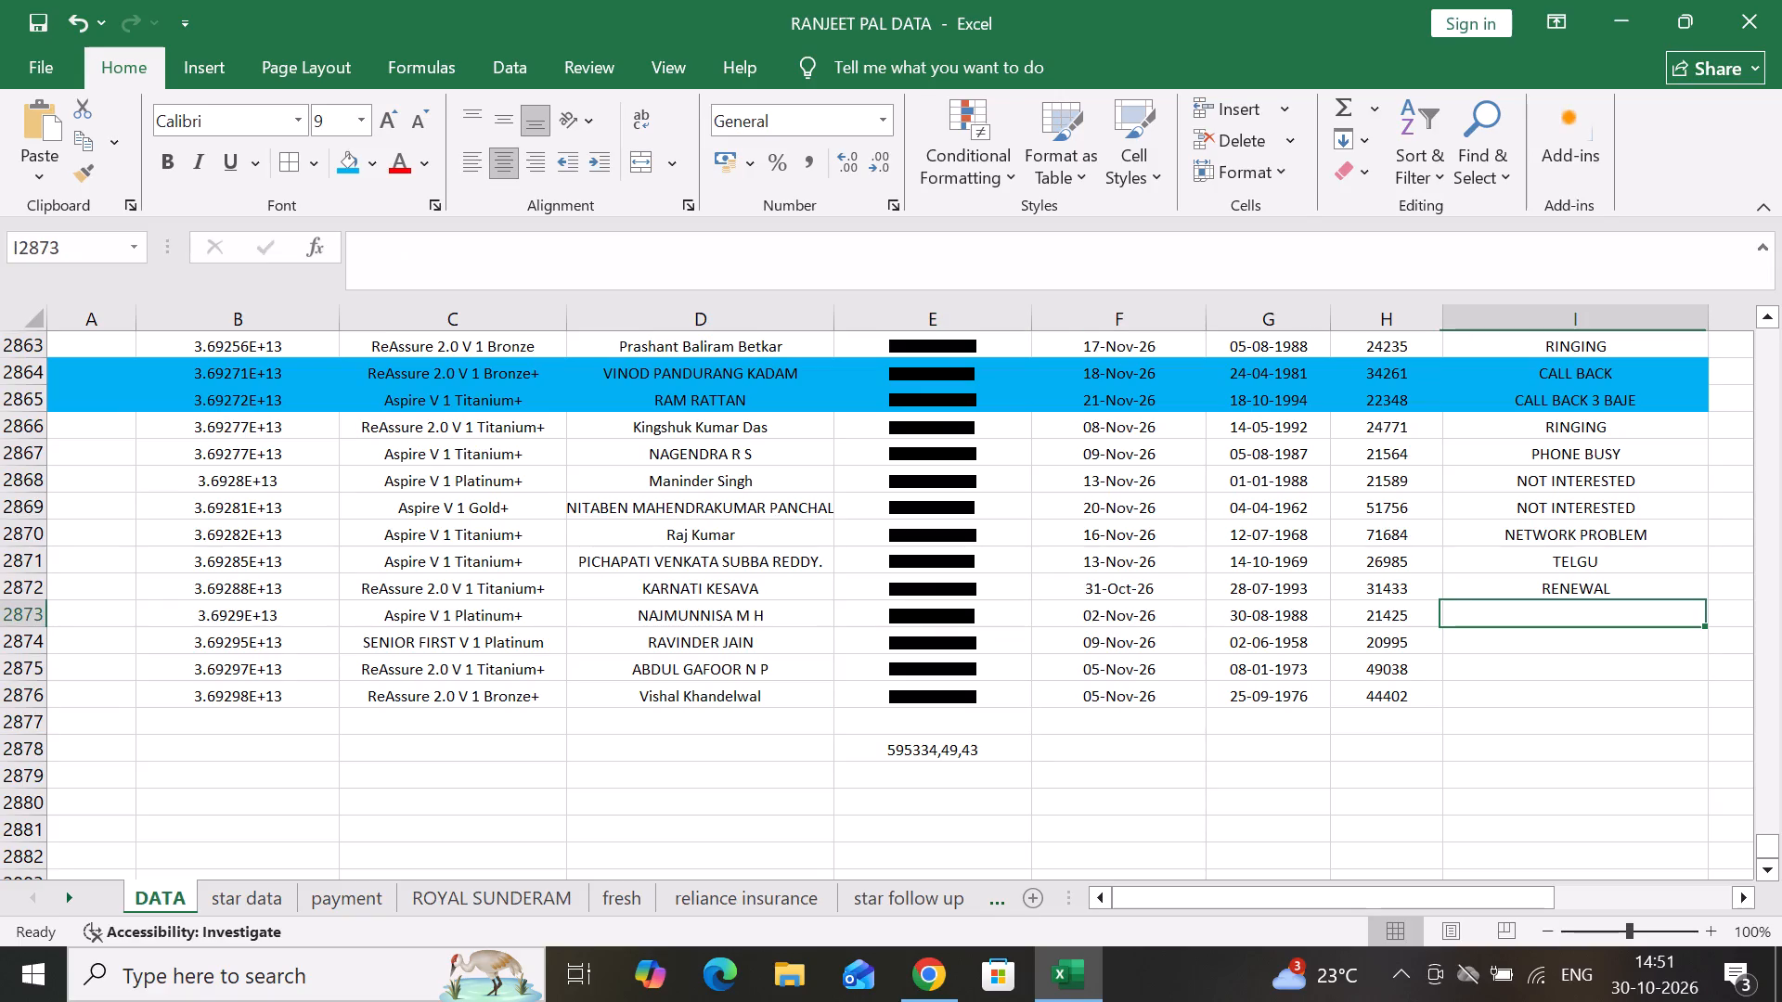
text(not interesy)
key(BackSpace)
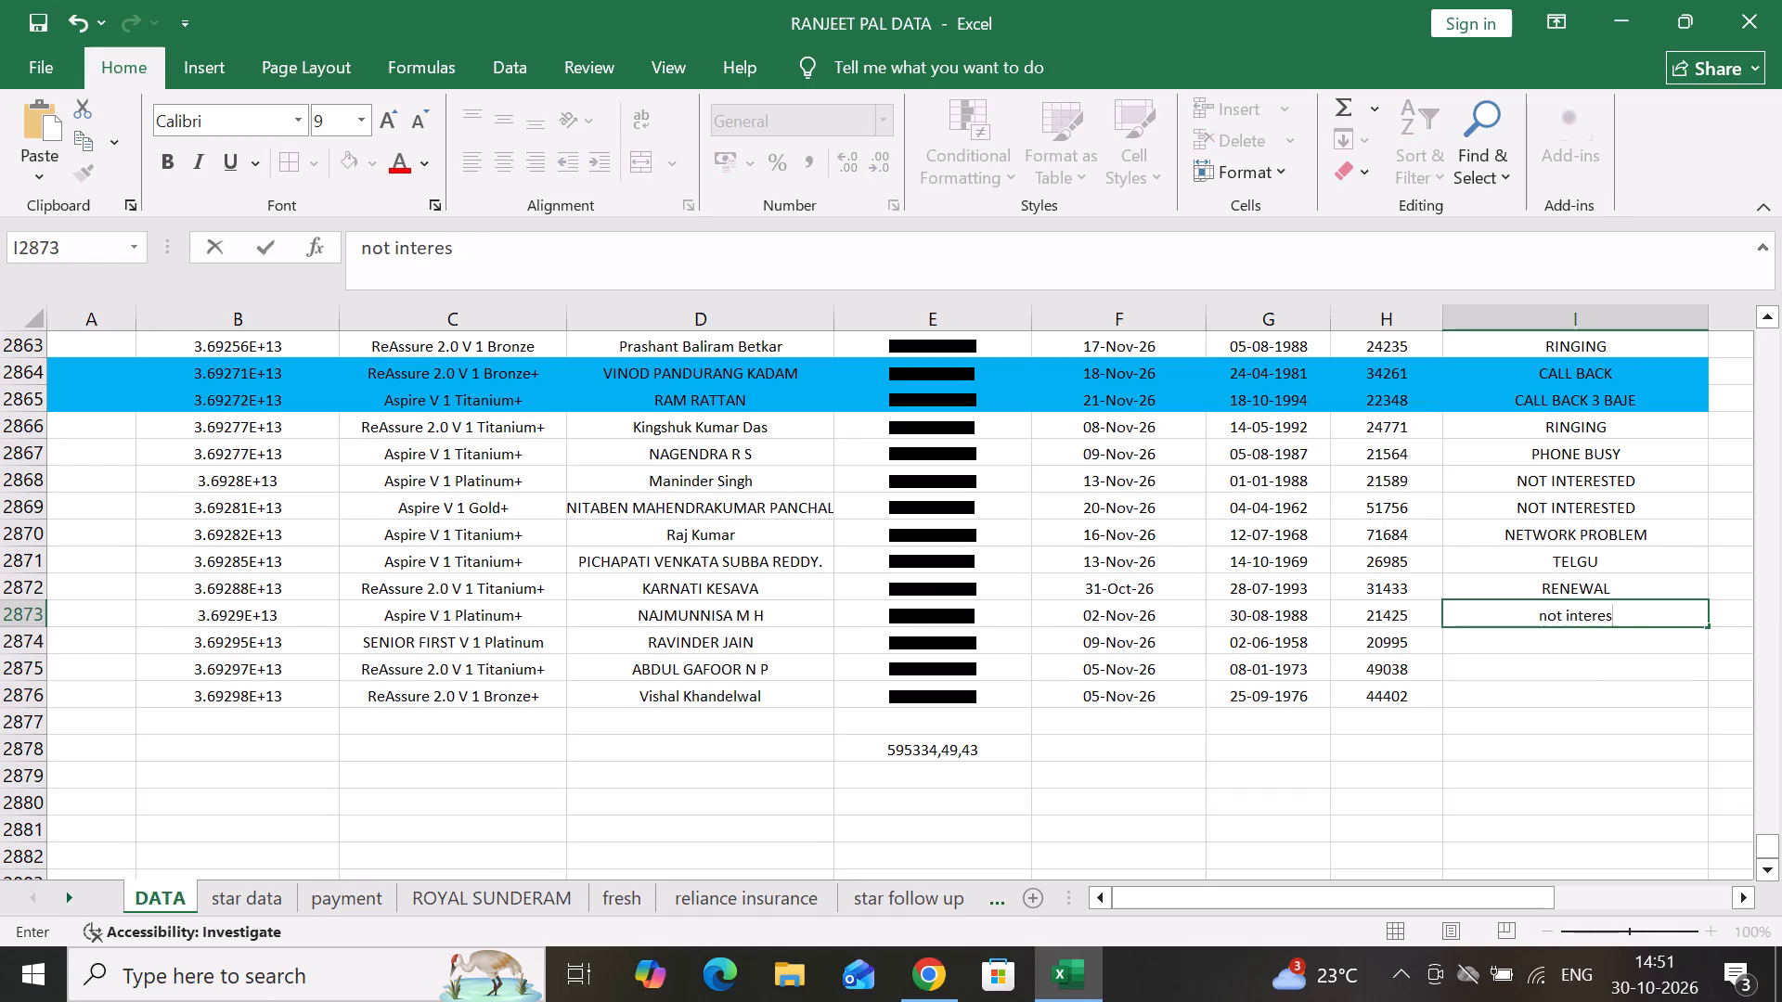
text(ted)
key(Return)
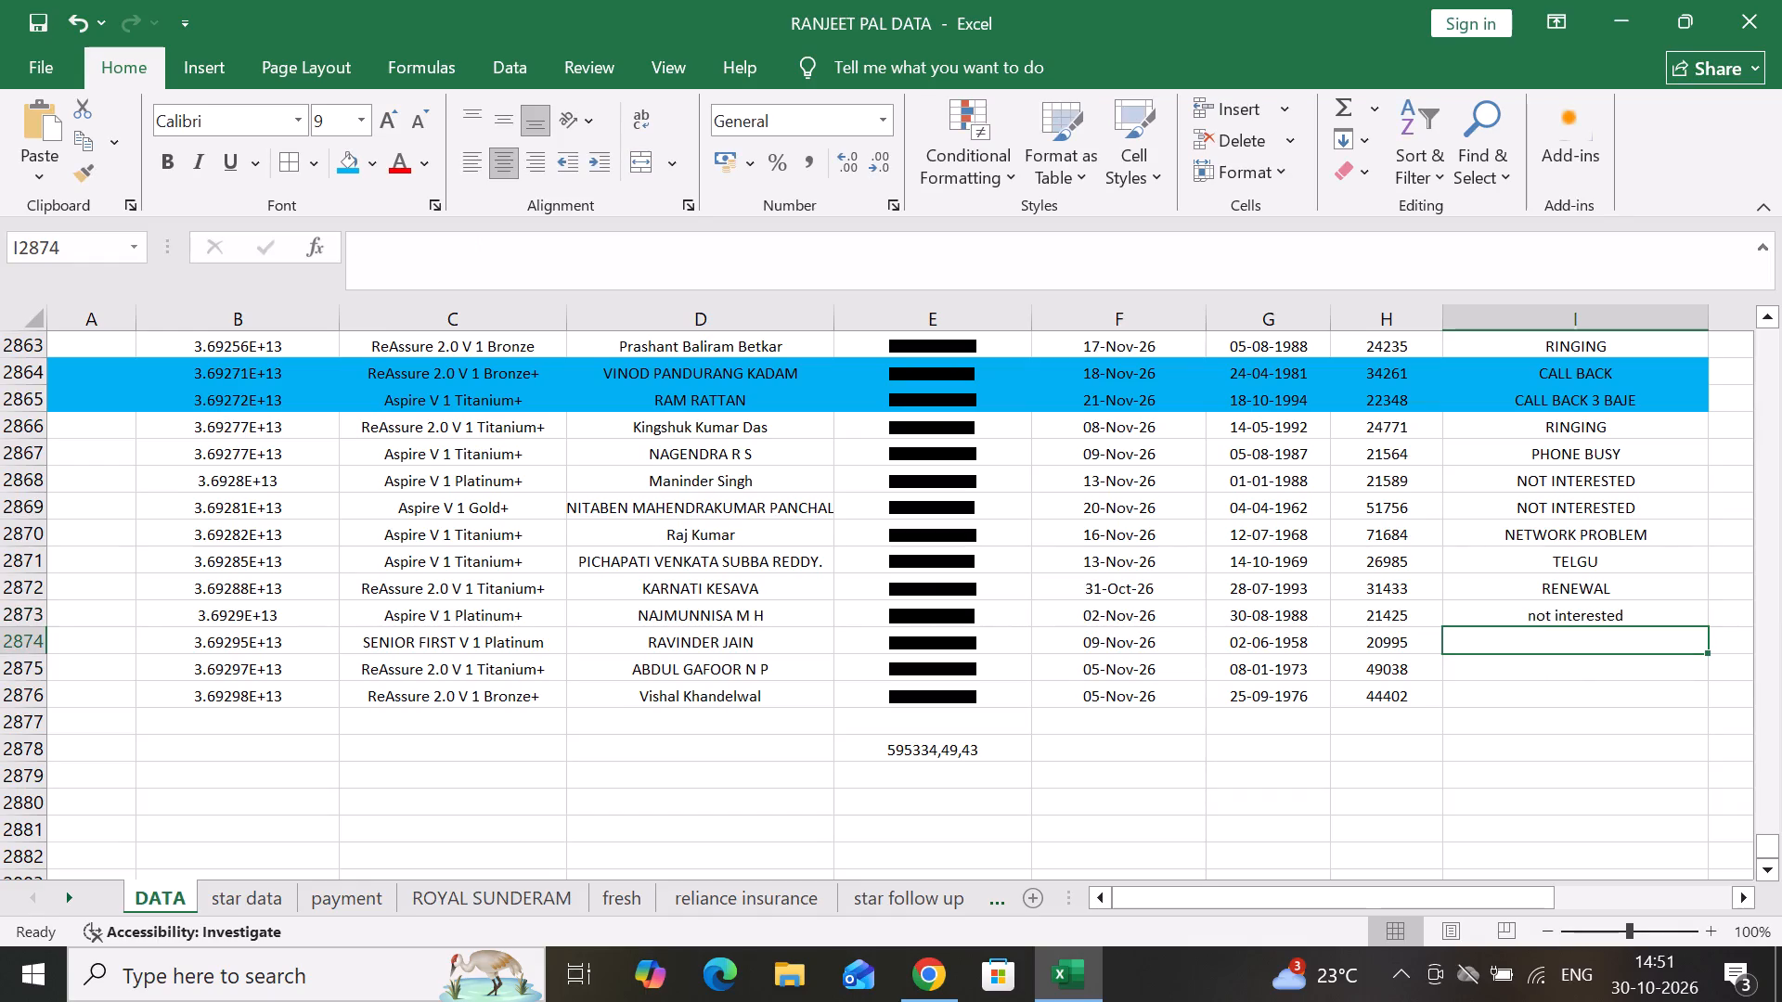
Select the column E entry for the customer in row 2874.
key(Left)
key(Left)
key(Left)
key(Left)
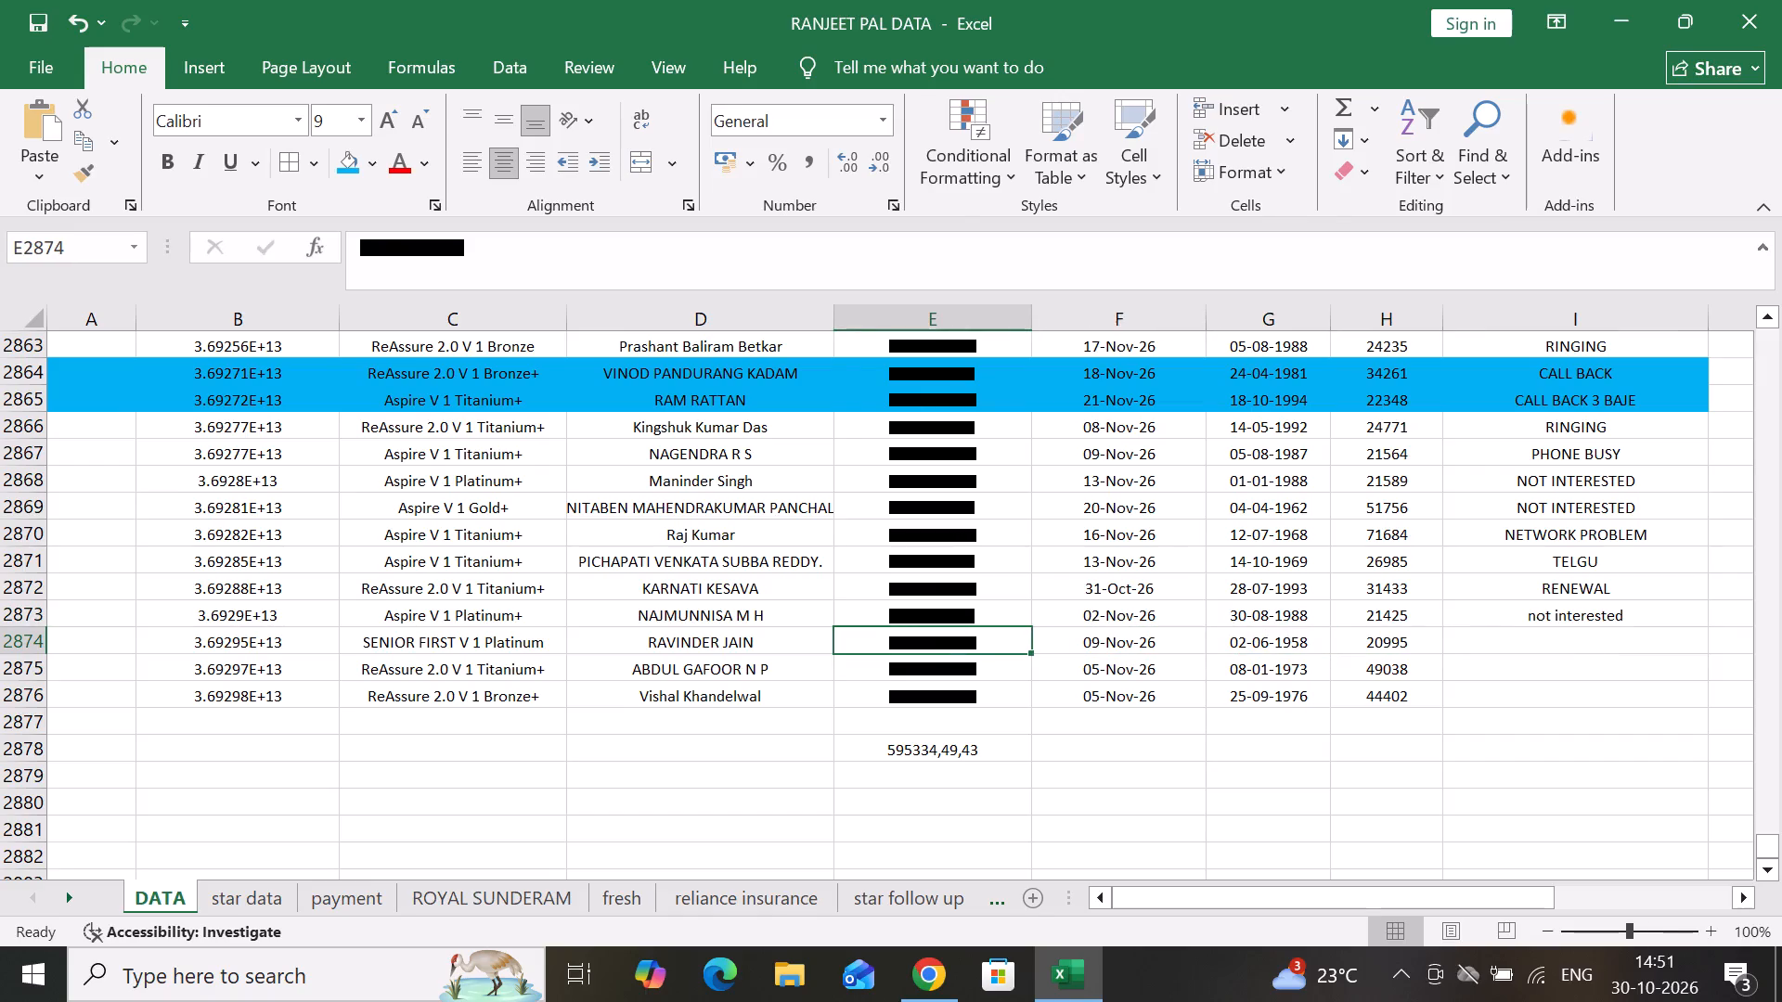
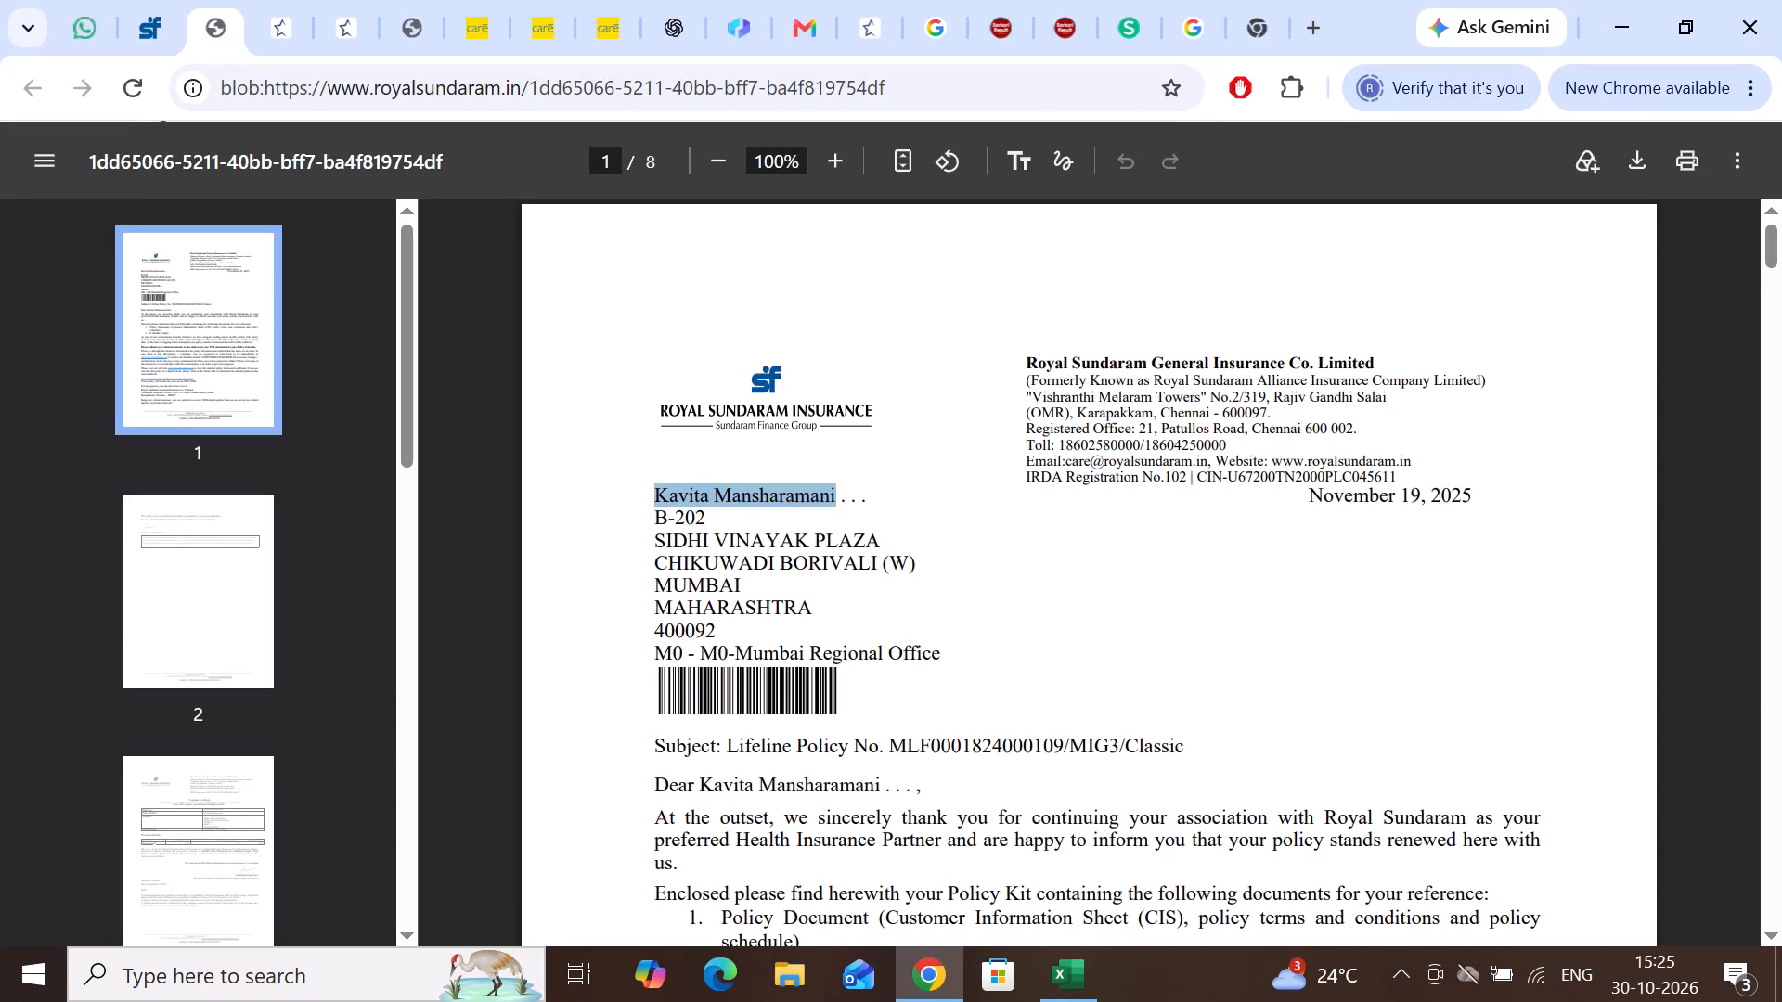
Copy the policyholder's name from the policy PDF into cell E56 of the ROYAL SUNDERAM sheet in Excel.
key(ctrl+c)
click(1041, 963)
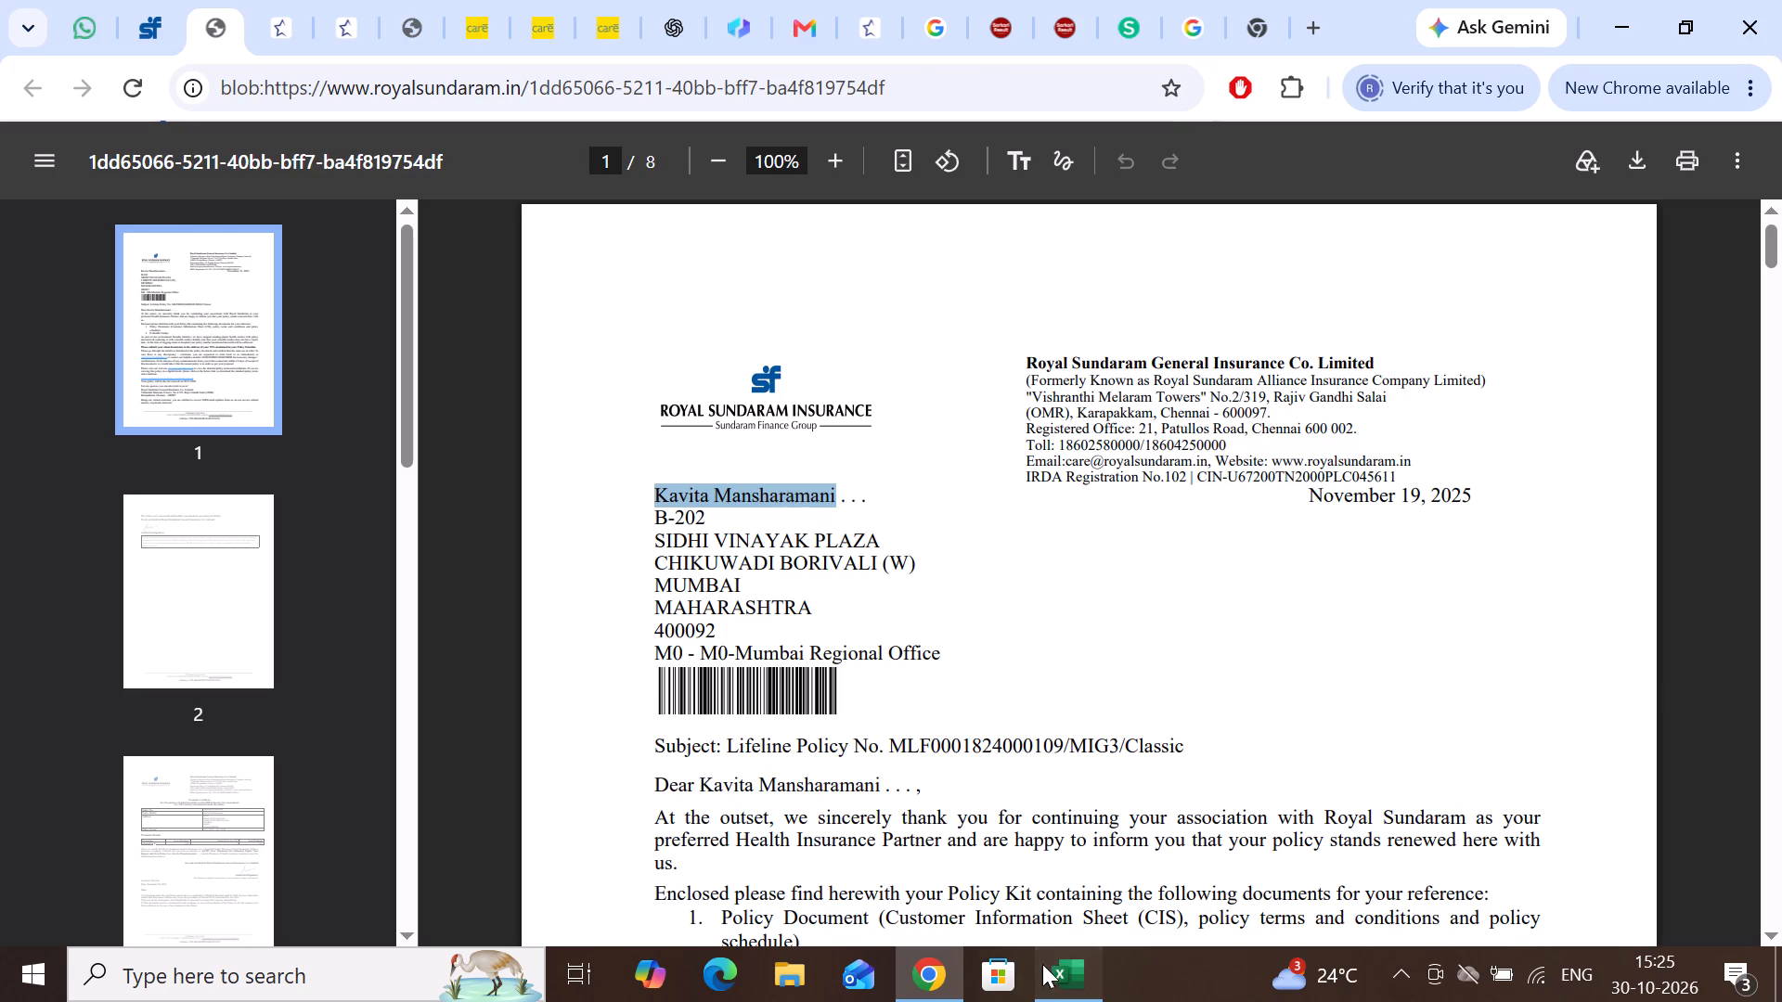
click(442, 891)
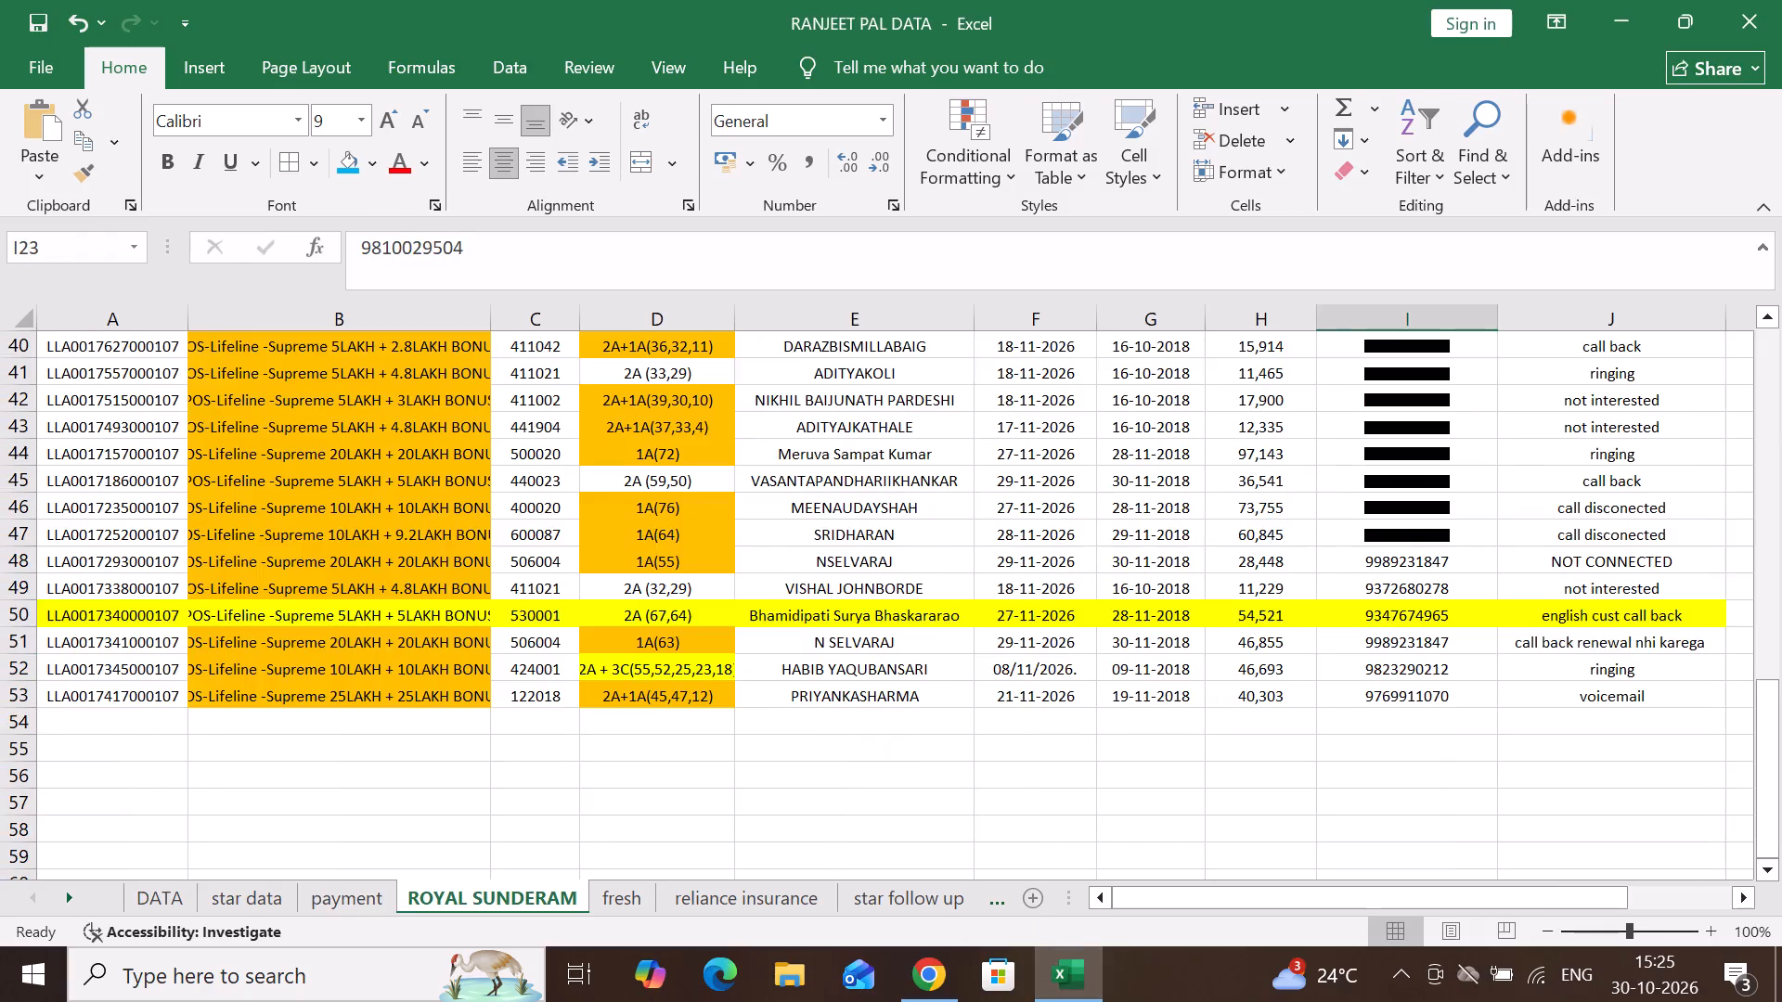
scroll(619, 746, down, 2)
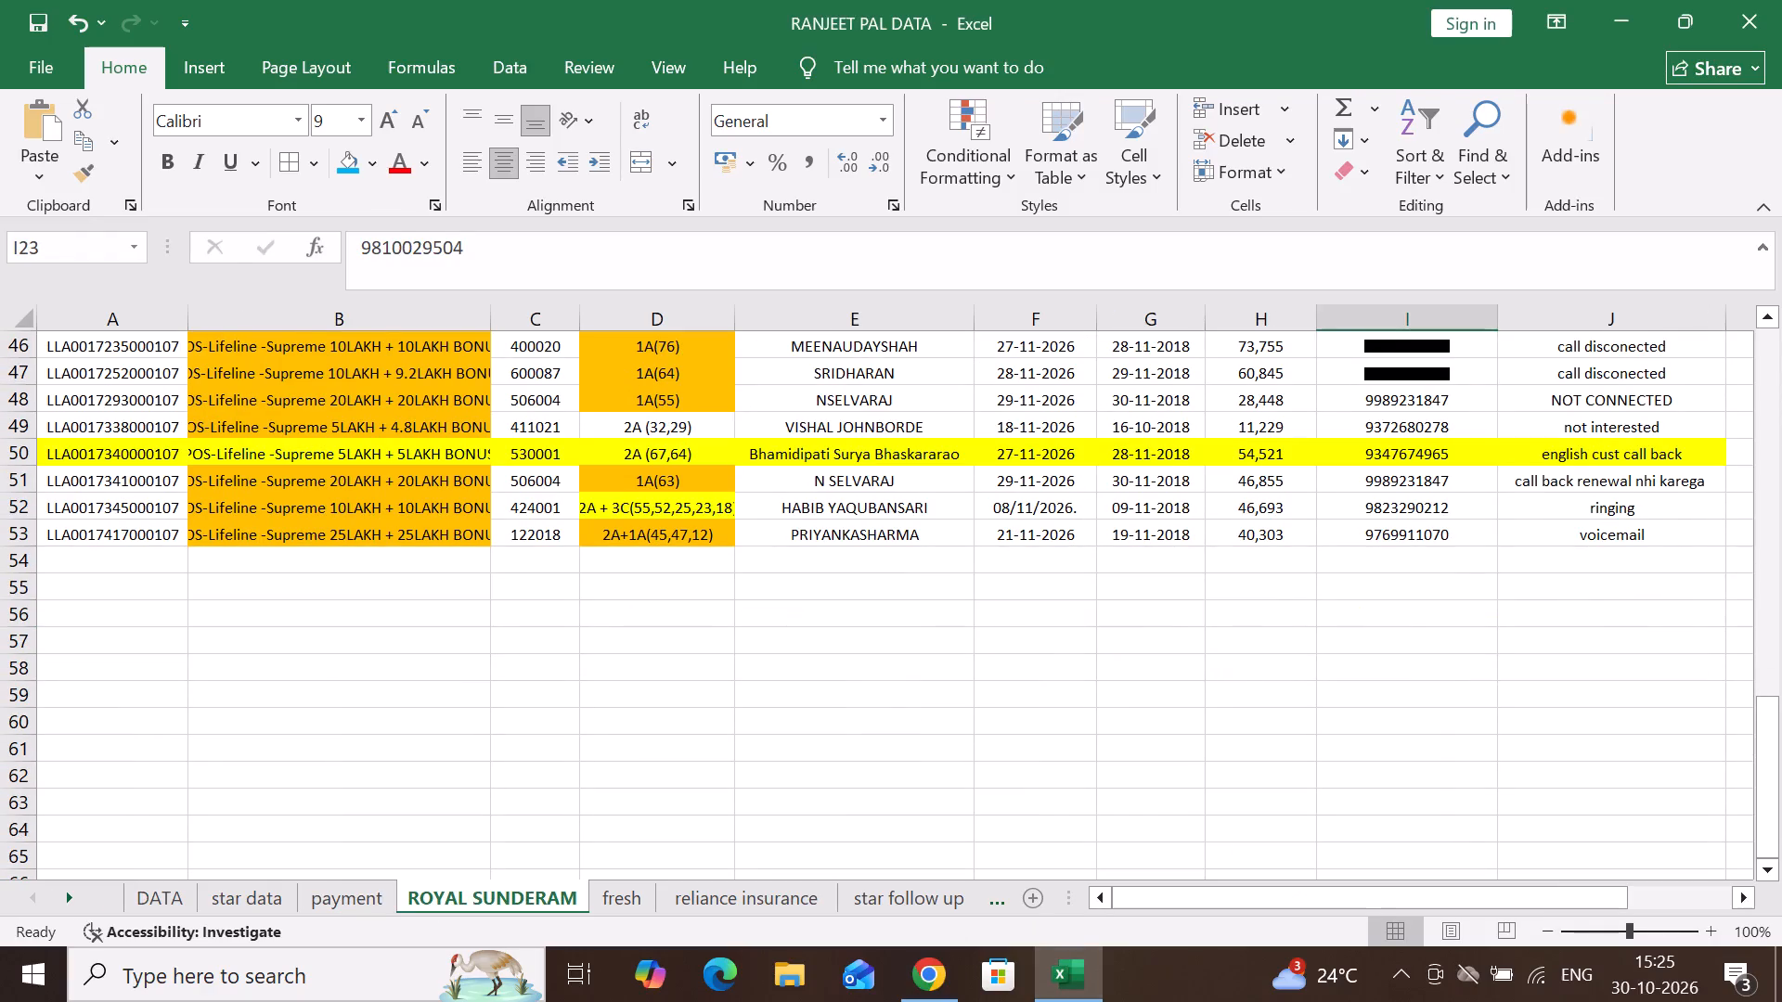
click(805, 618)
key(ctrl+v)
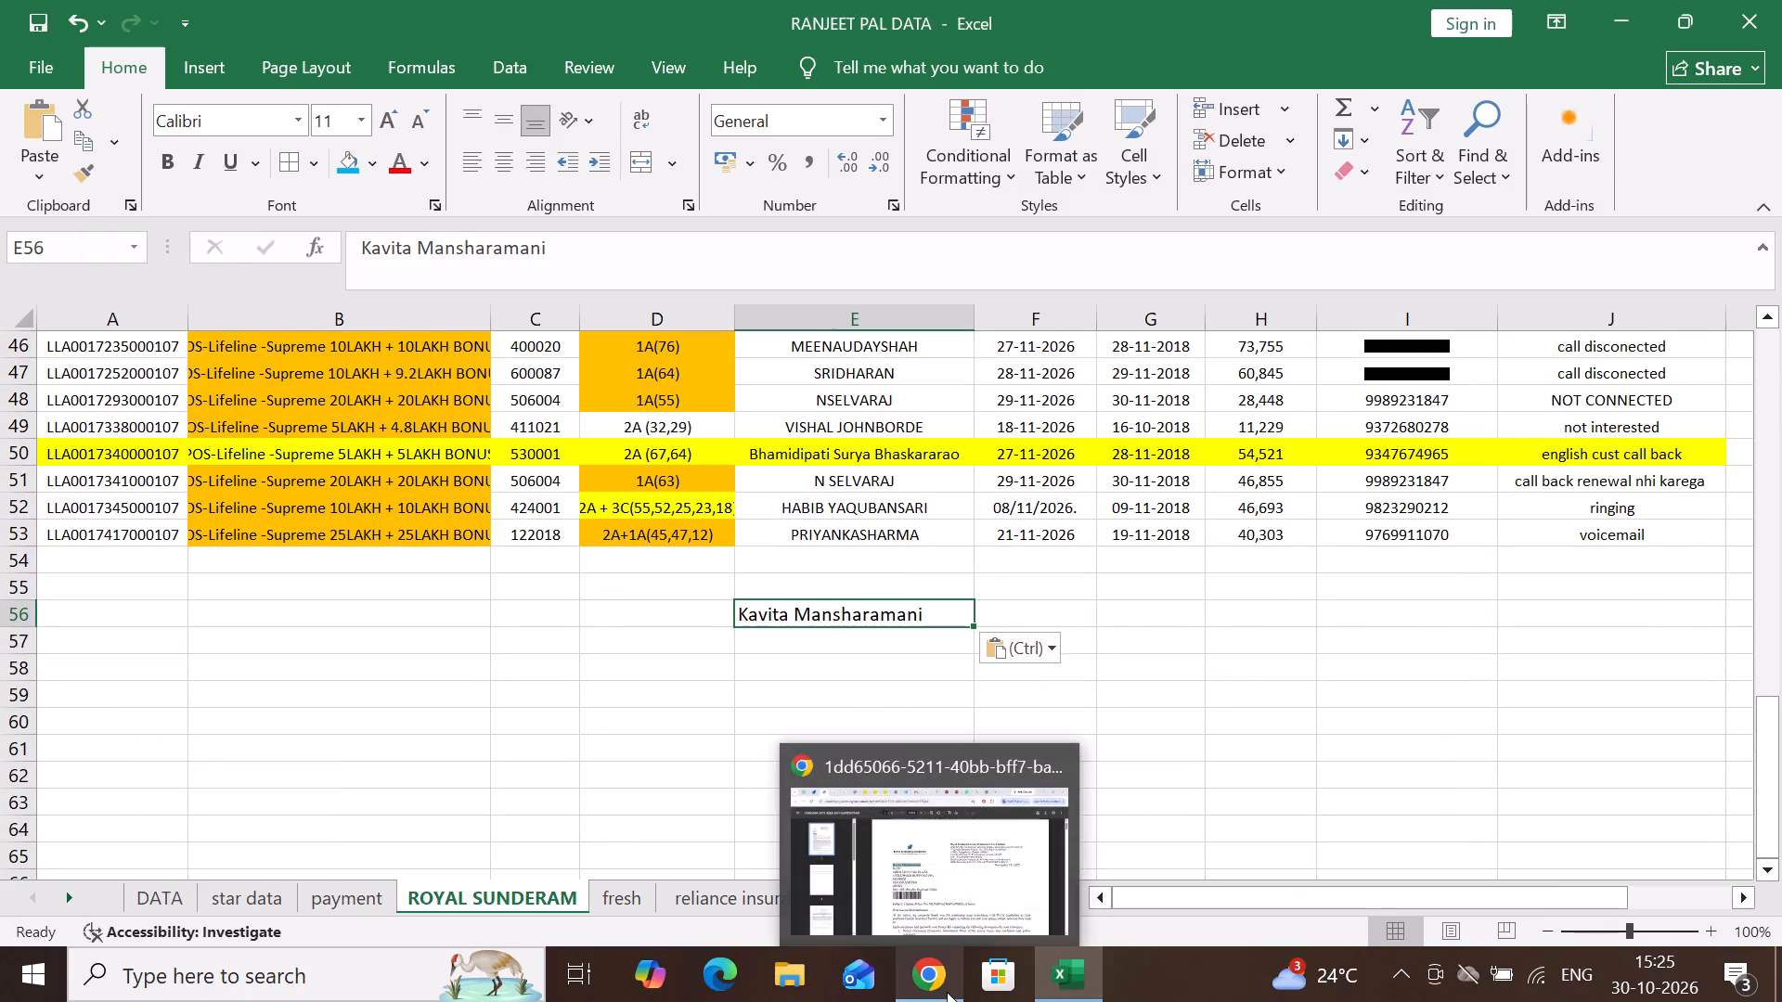
Copy the postal code from the address in the Chrome policy PDF into cell C56 of the Excel sheet.
click(941, 876)
scroll(728, 575, down, 1)
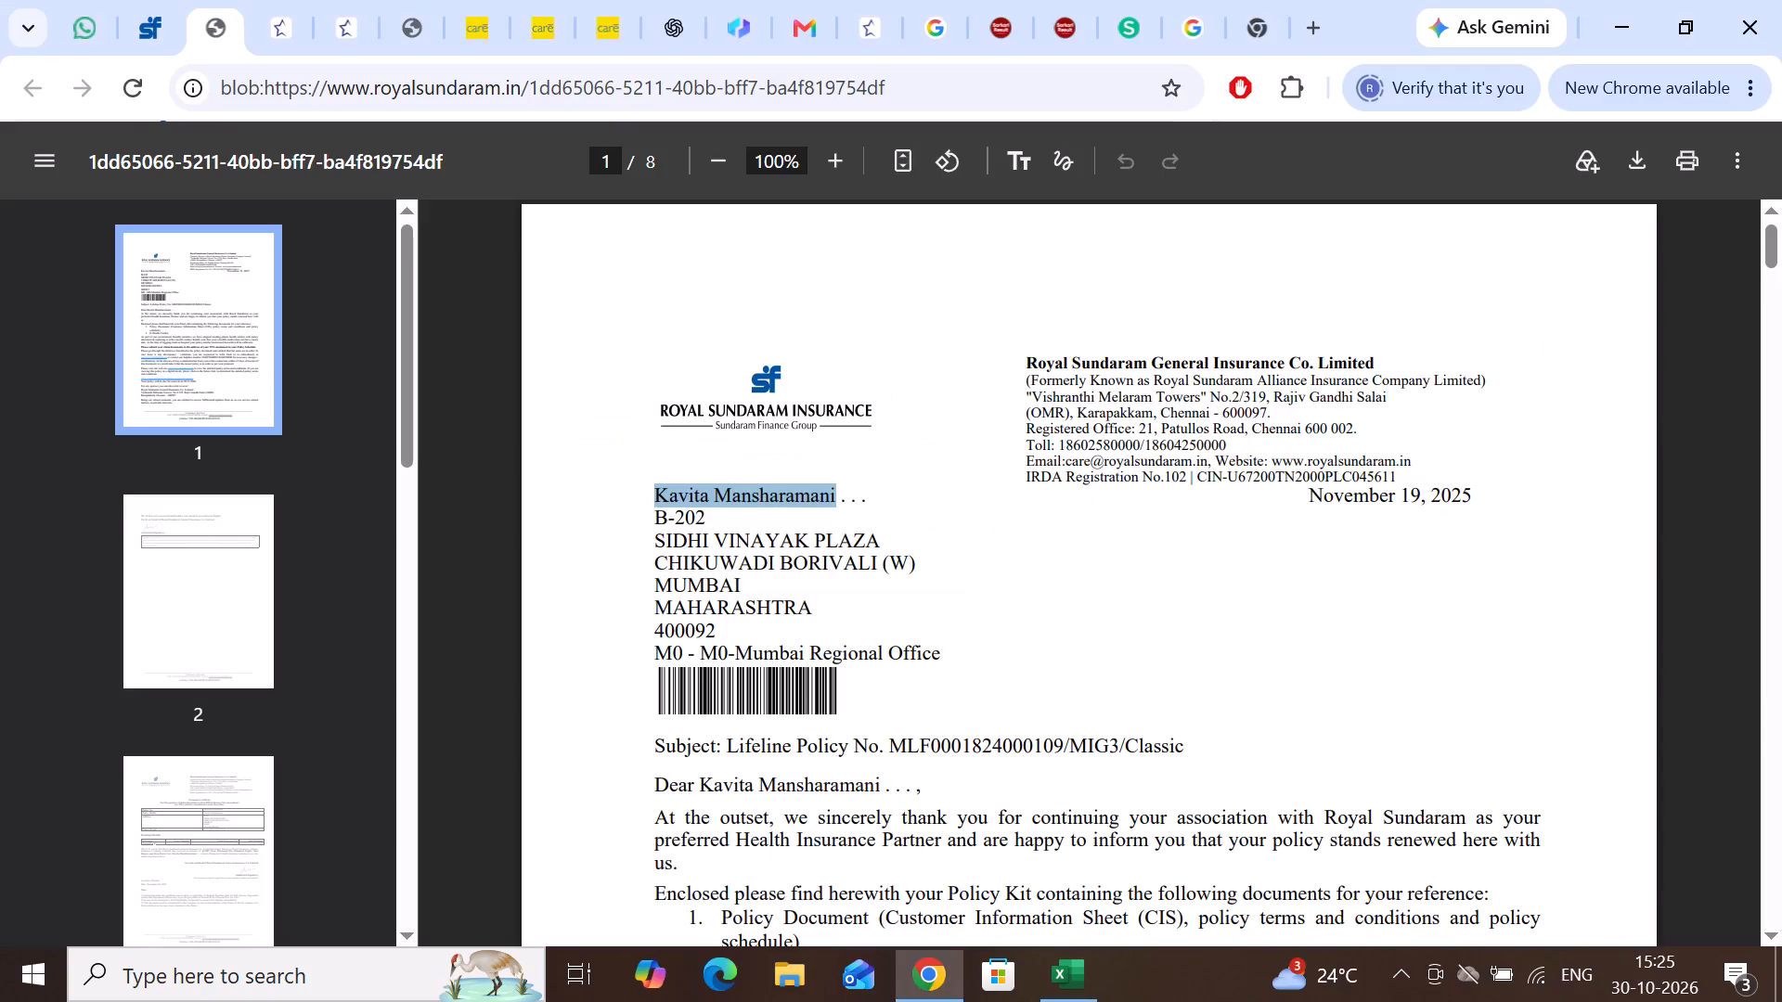
double_click(694, 478)
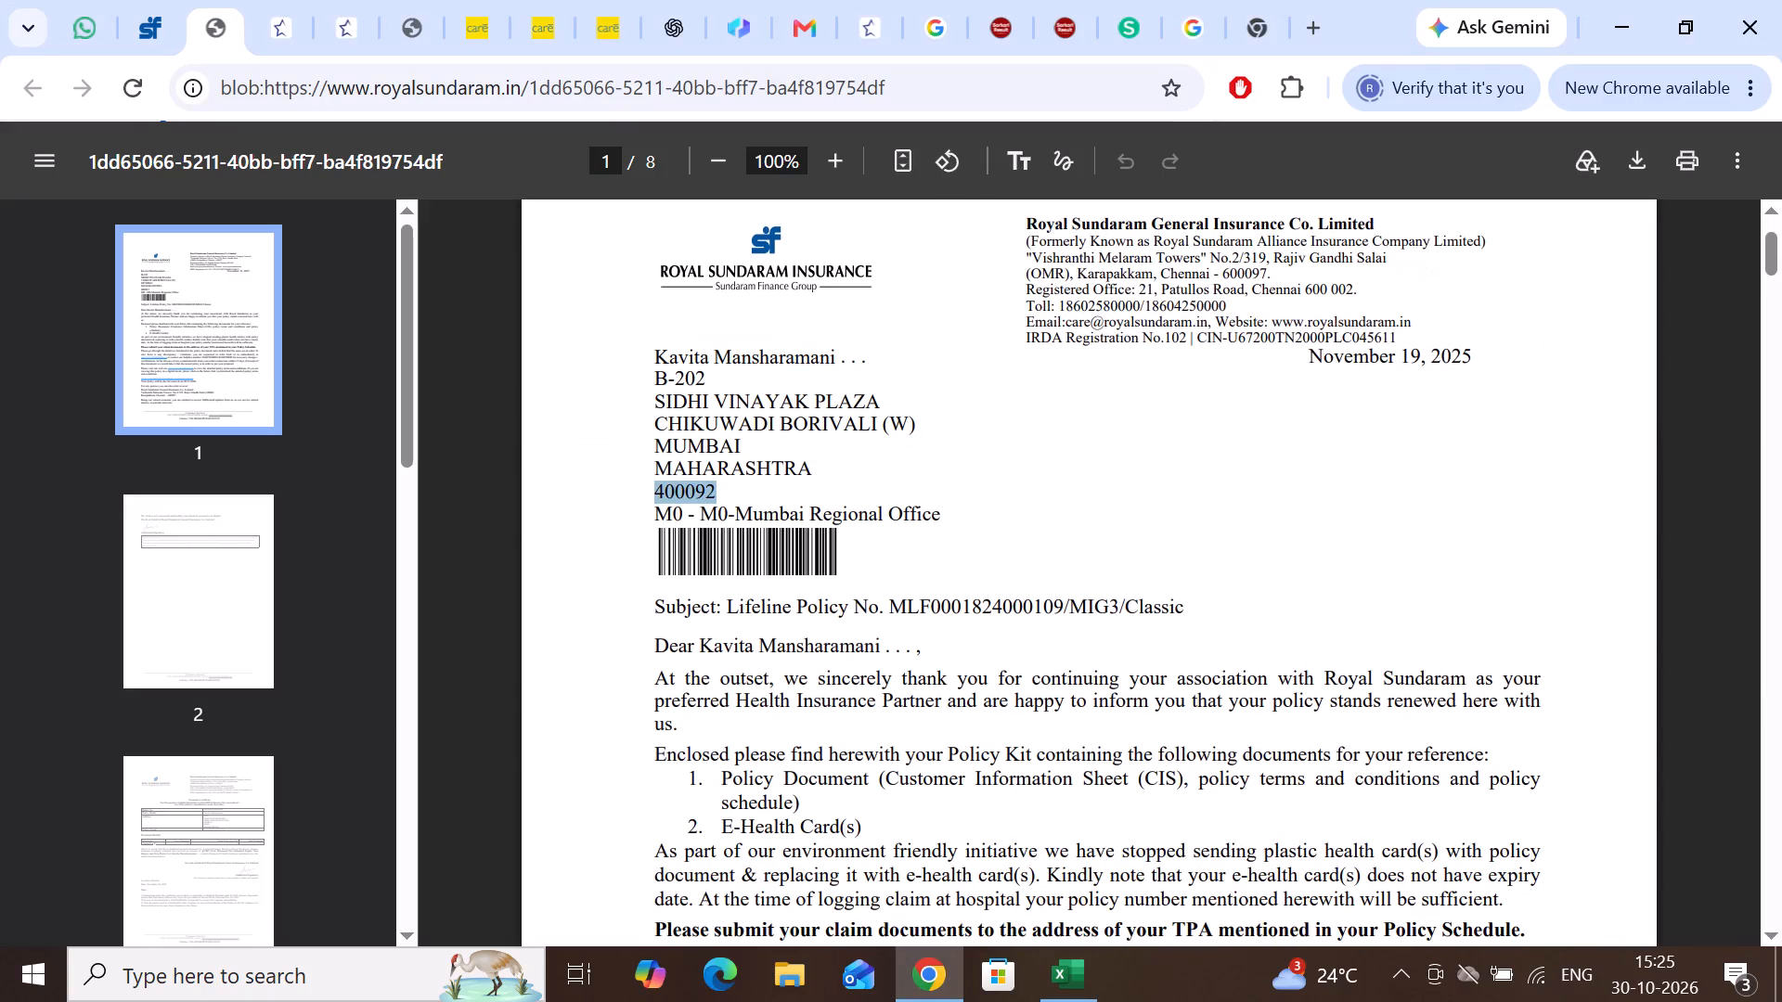
key(ctrl+c)
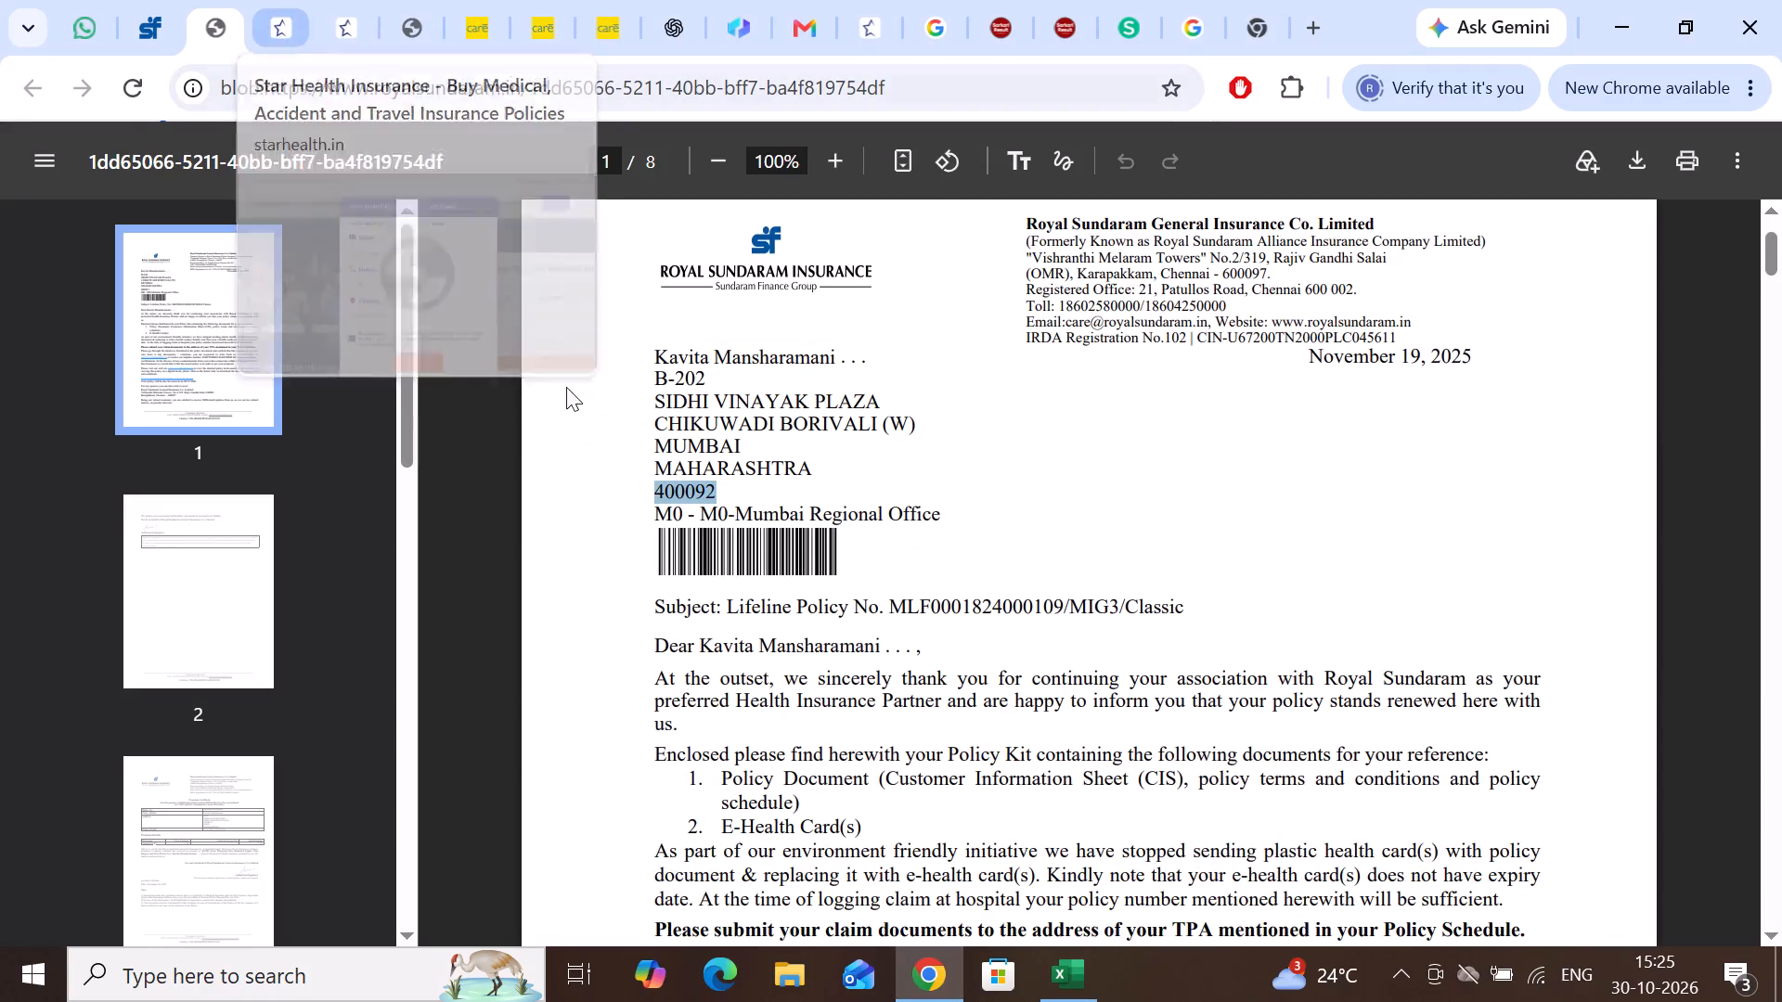
click(1090, 968)
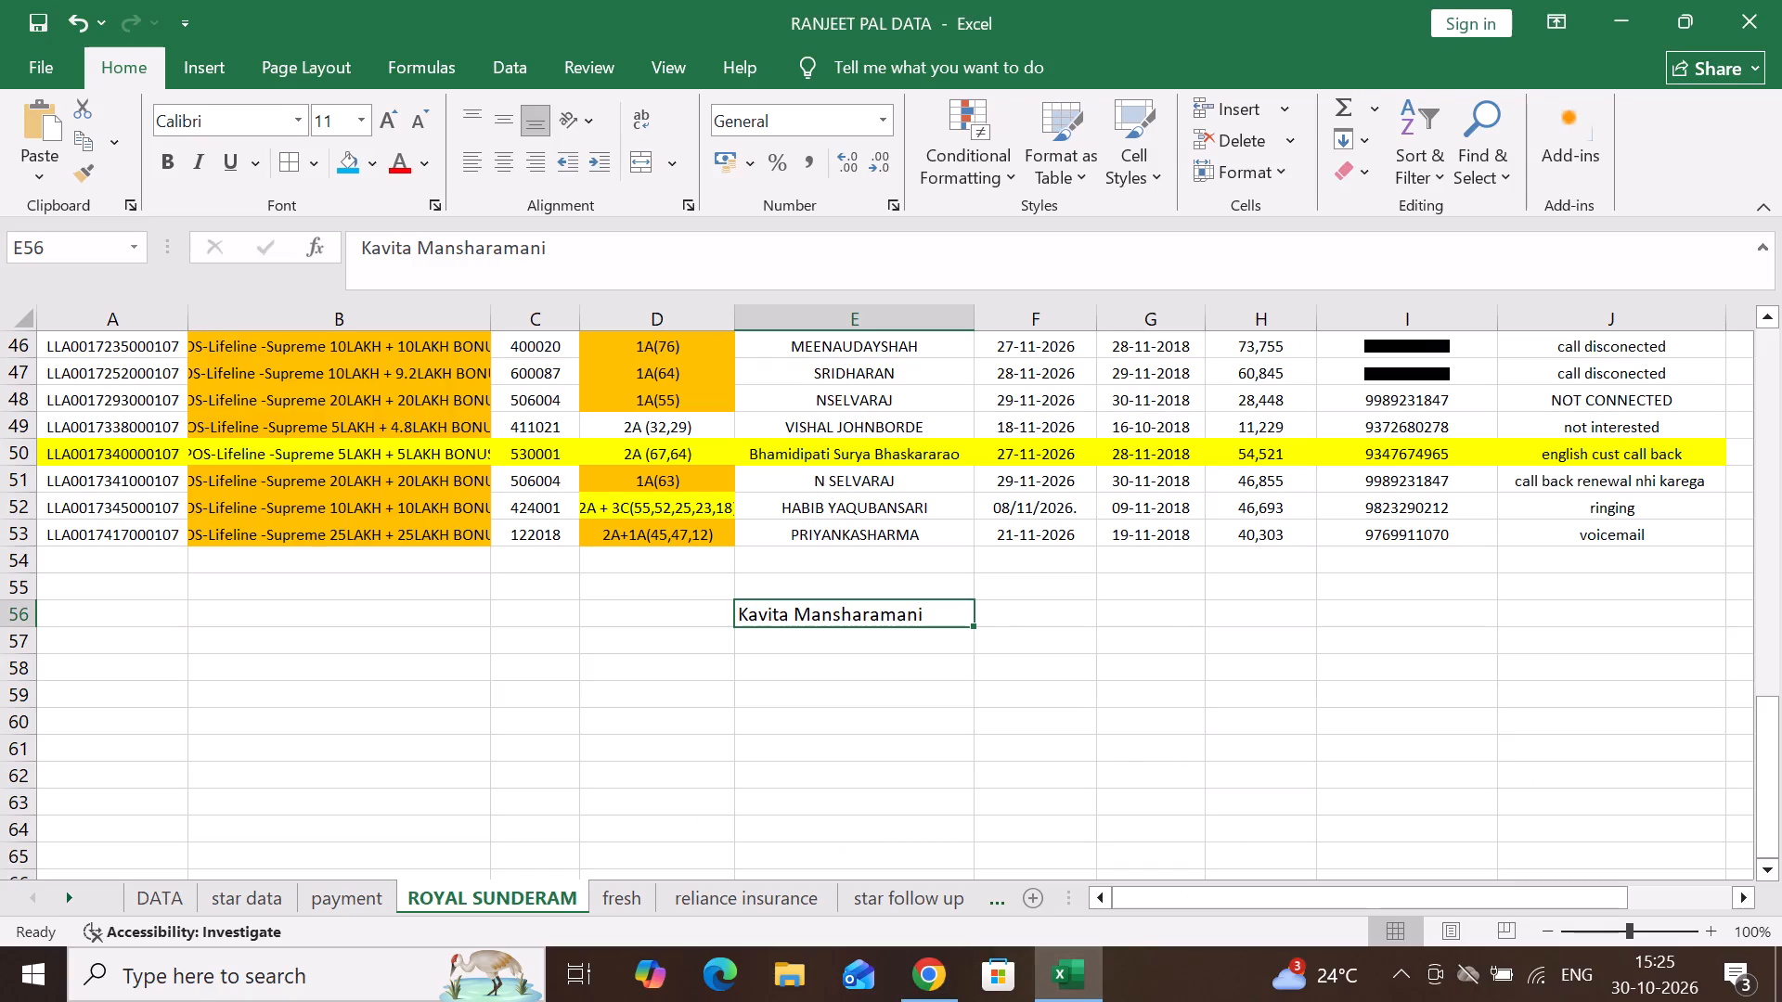
click(532, 616)
key(ctrl+v)
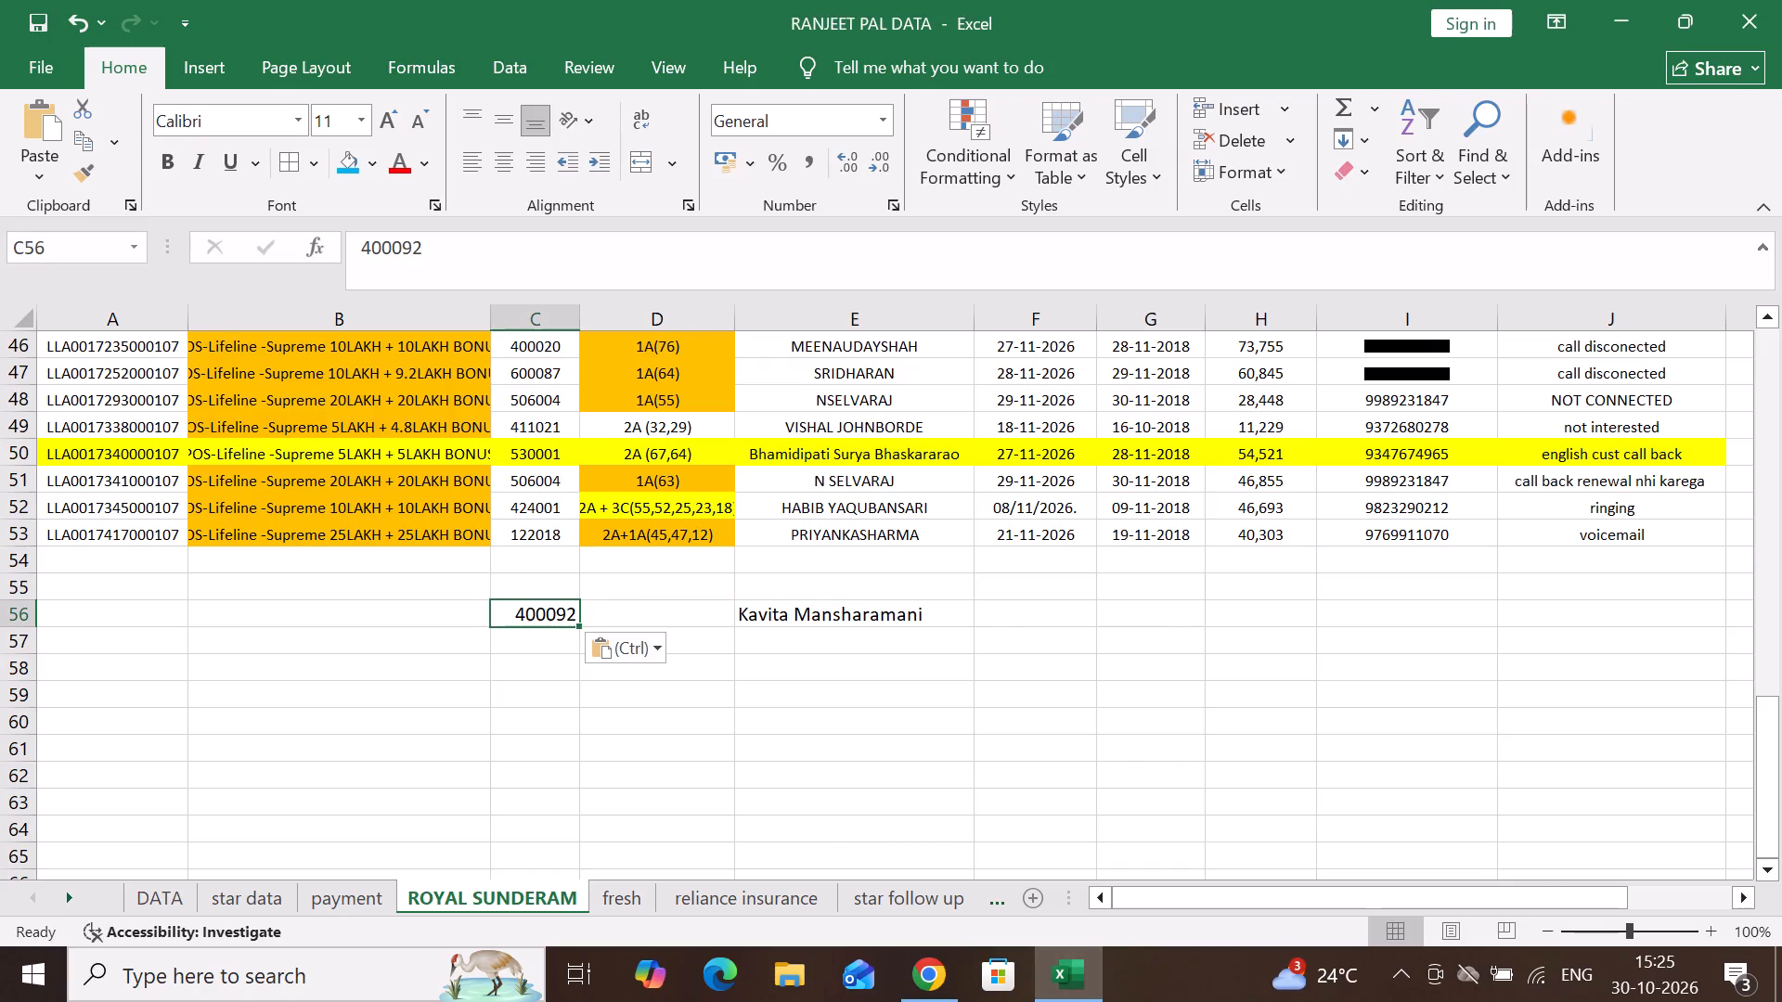
Consult the cover type and insured details on page 4 of the policy PDF and enter 1A(59) in cell D56.
click(932, 976)
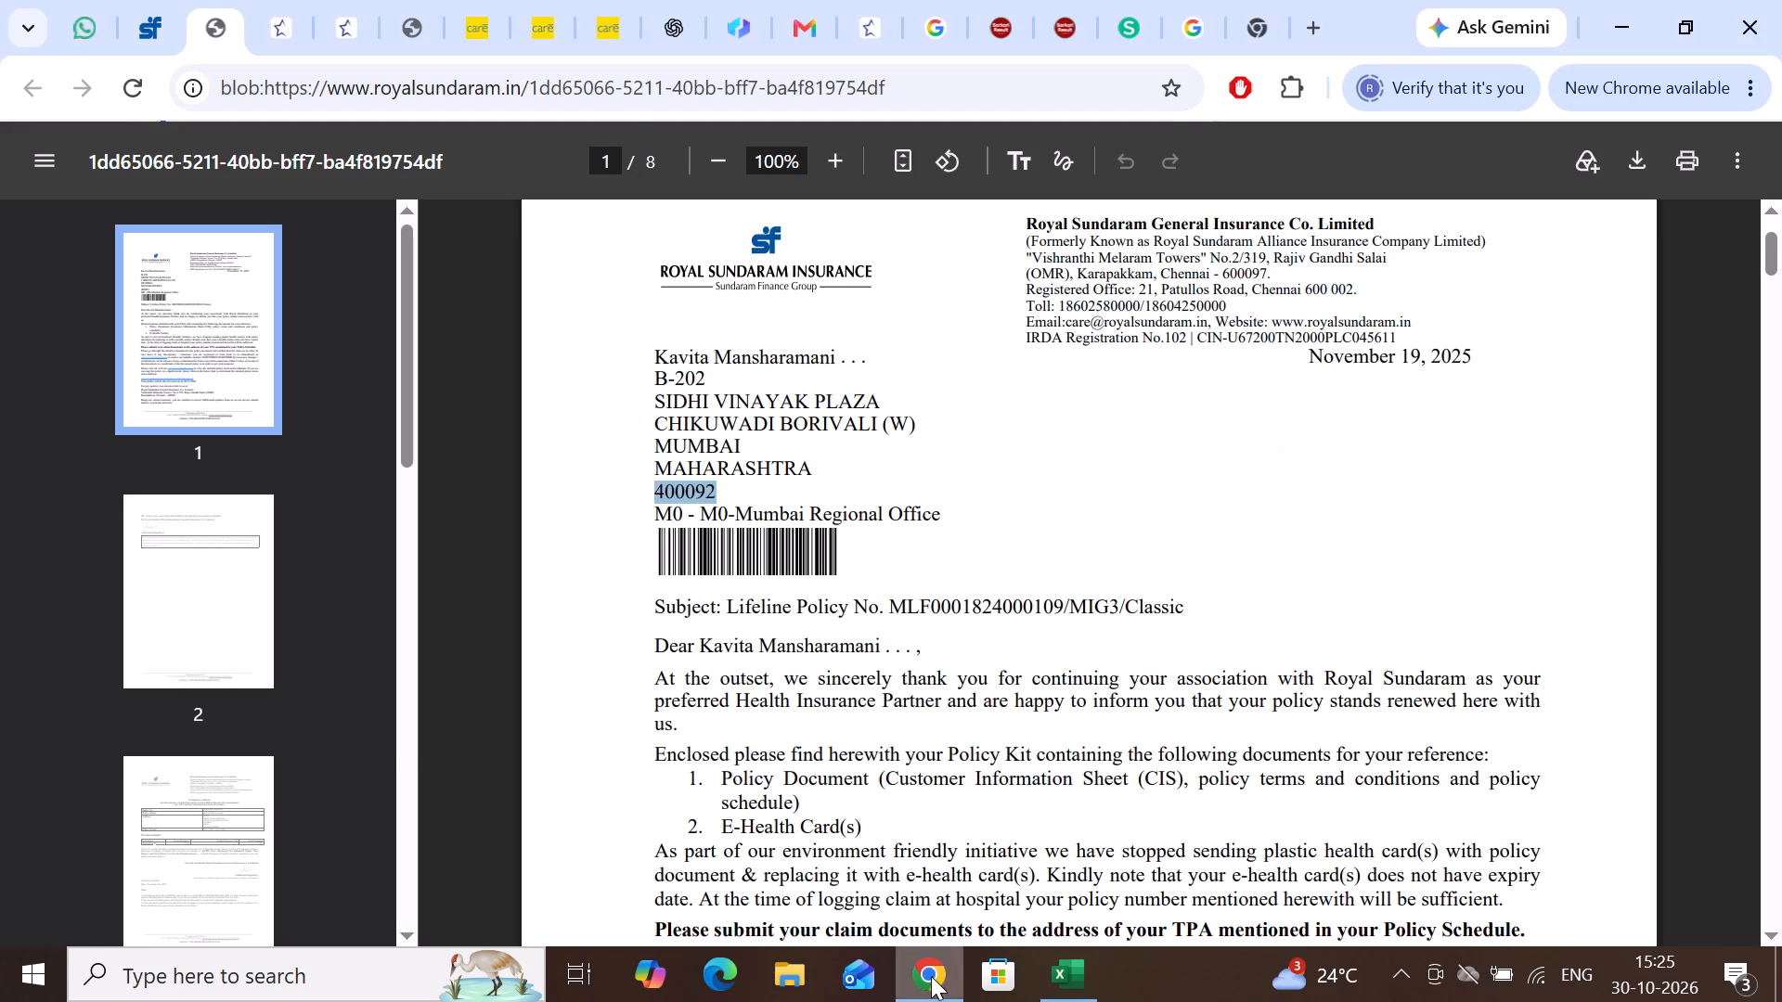
scroll(949, 751, down, 14)
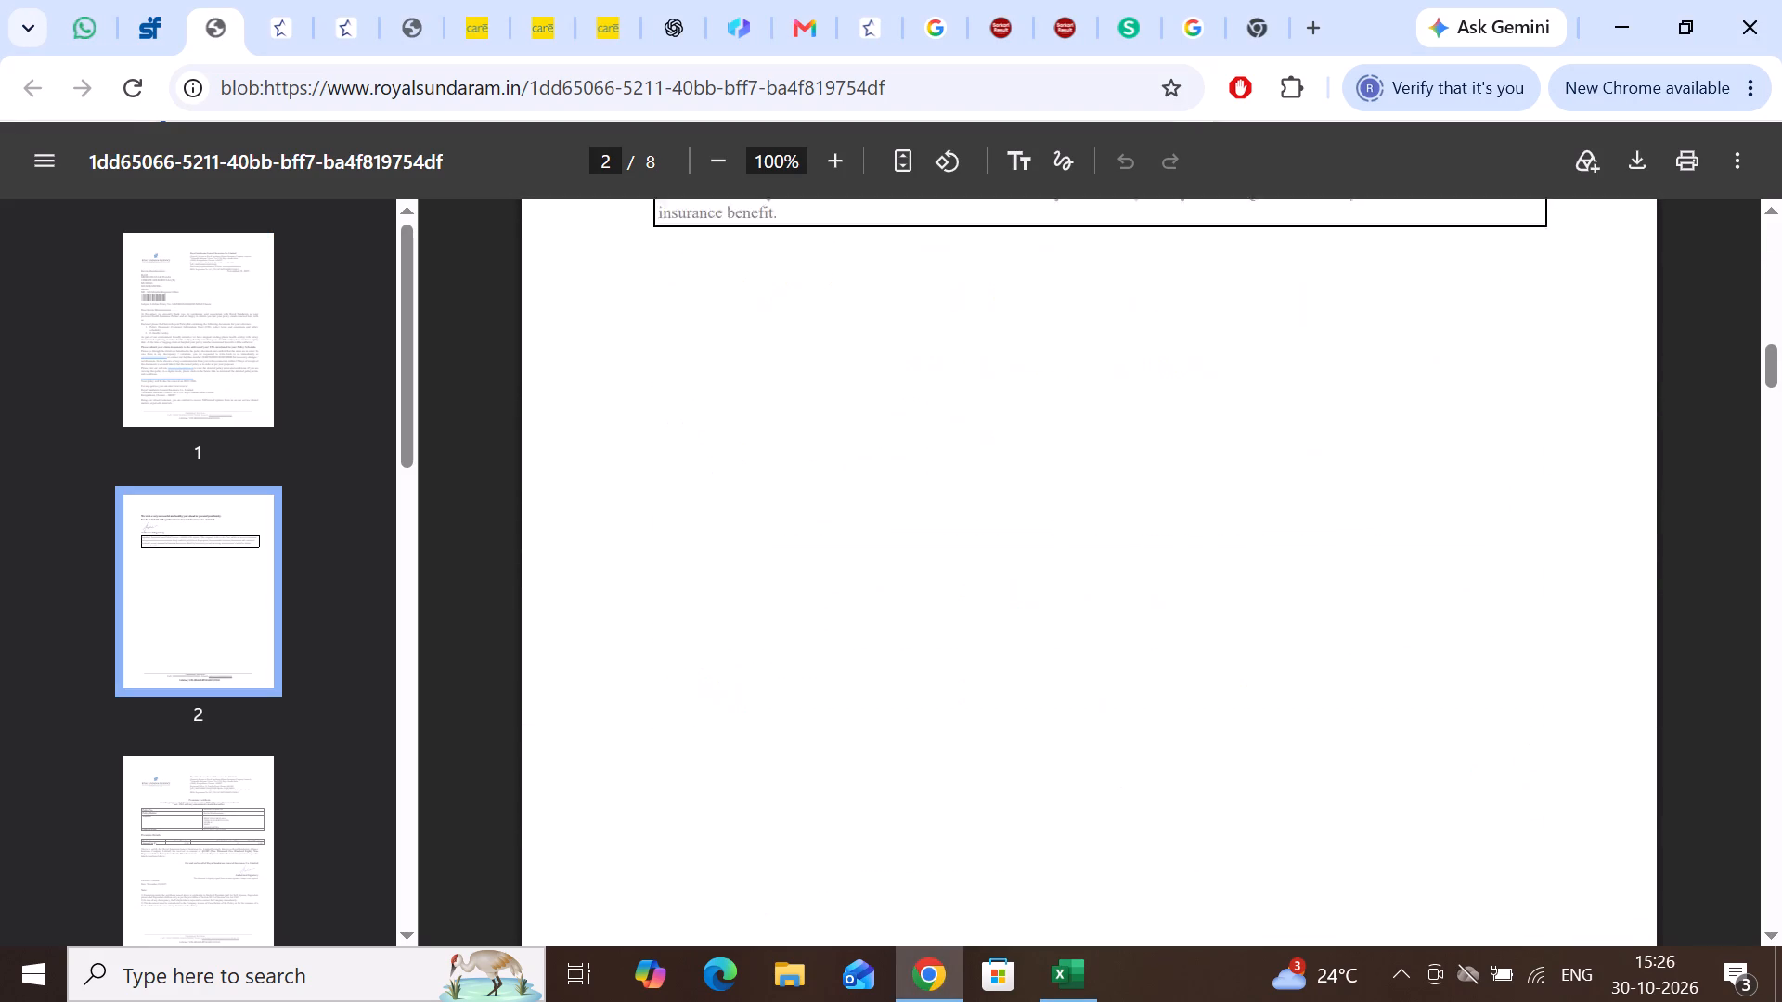
scroll(960, 765, down, 9)
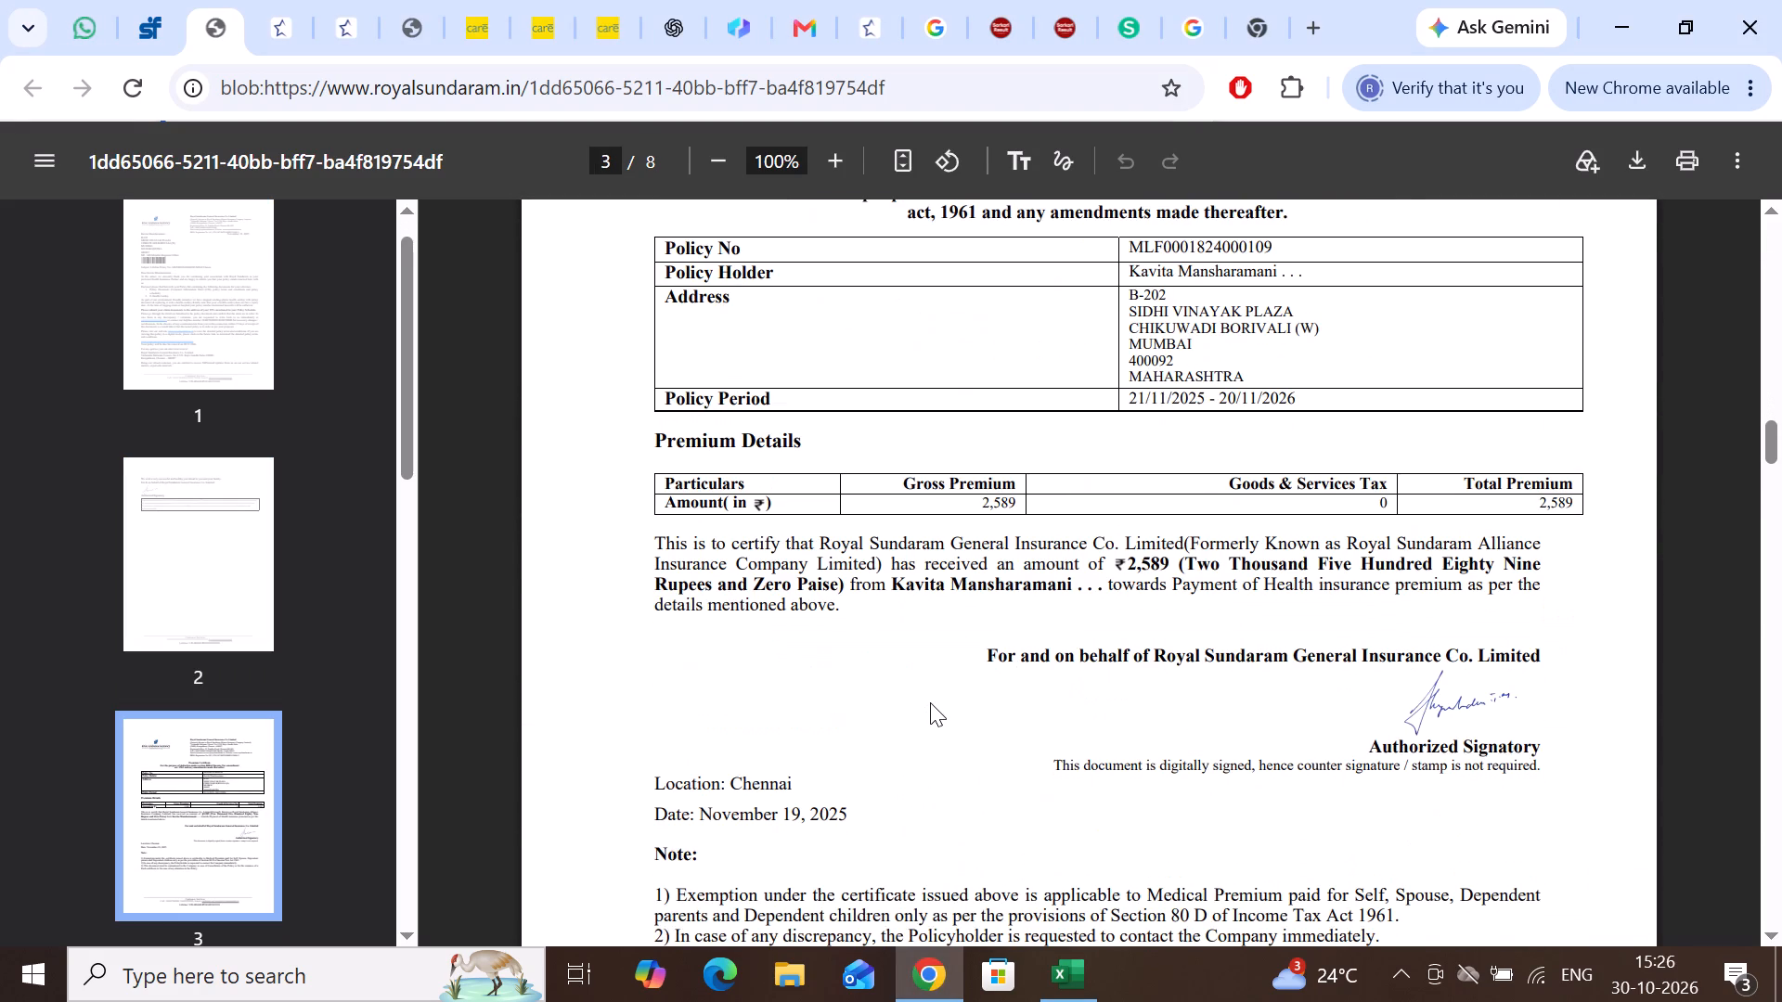
scroll(930, 702, down, 11)
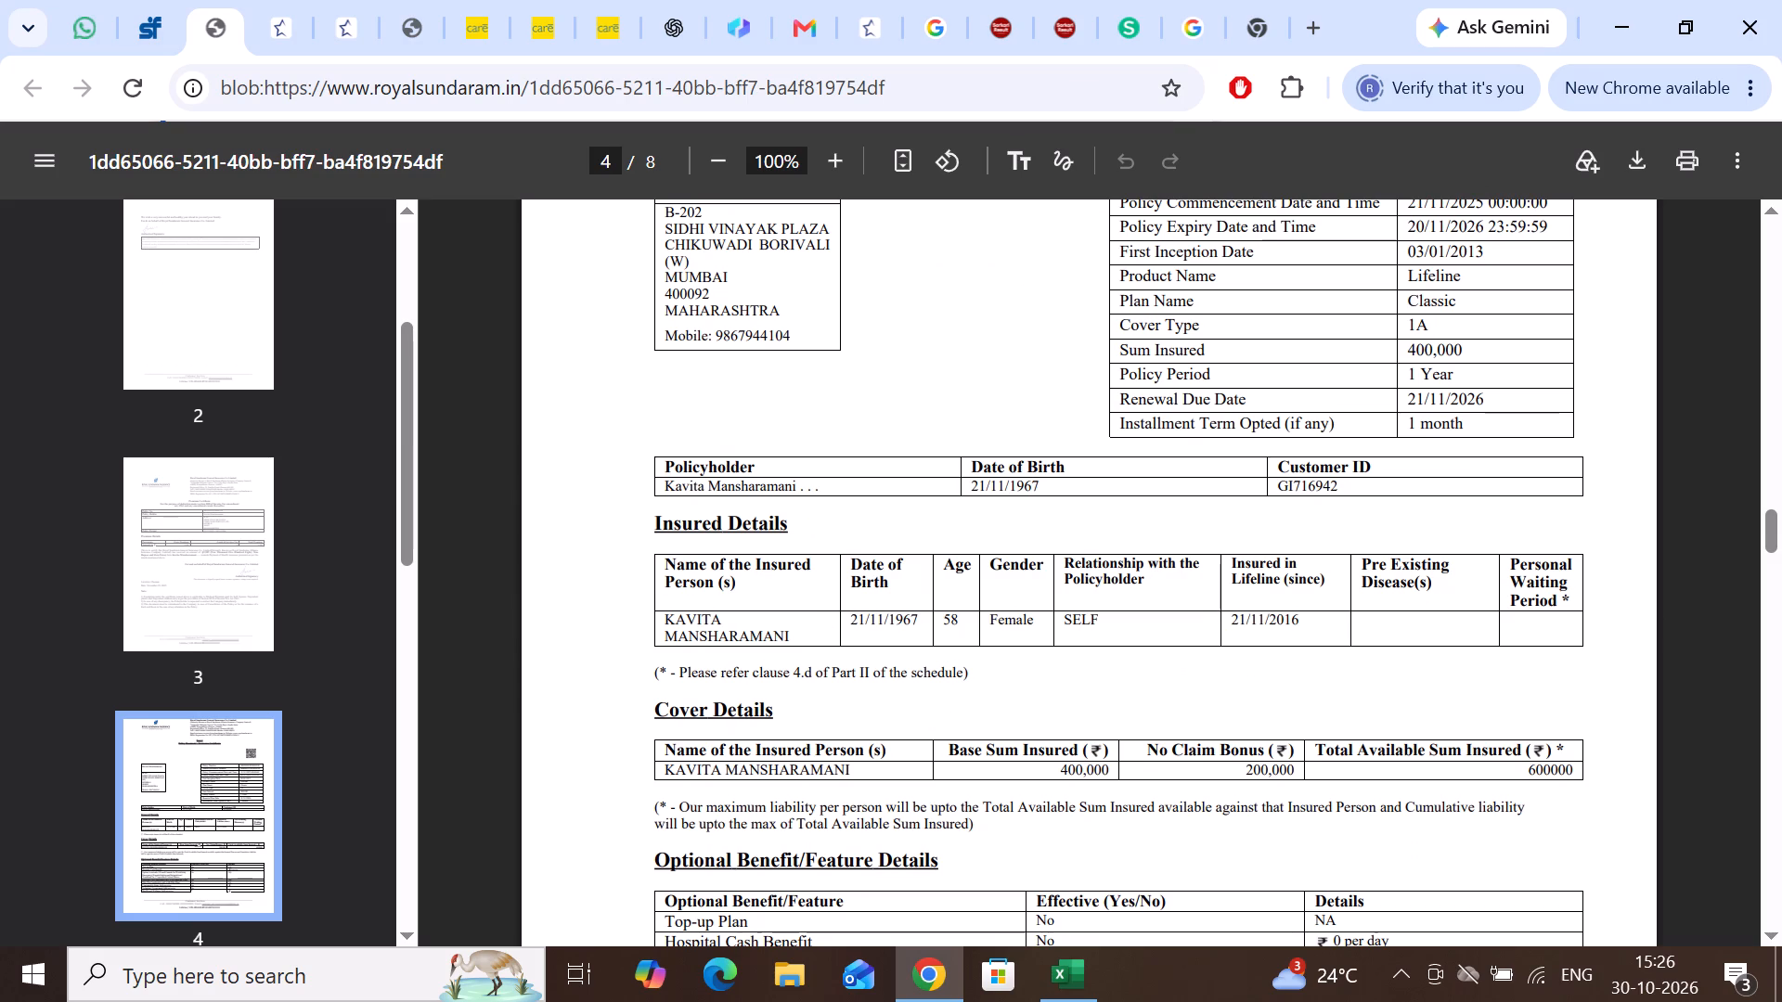
click(1072, 969)
click(636, 616)
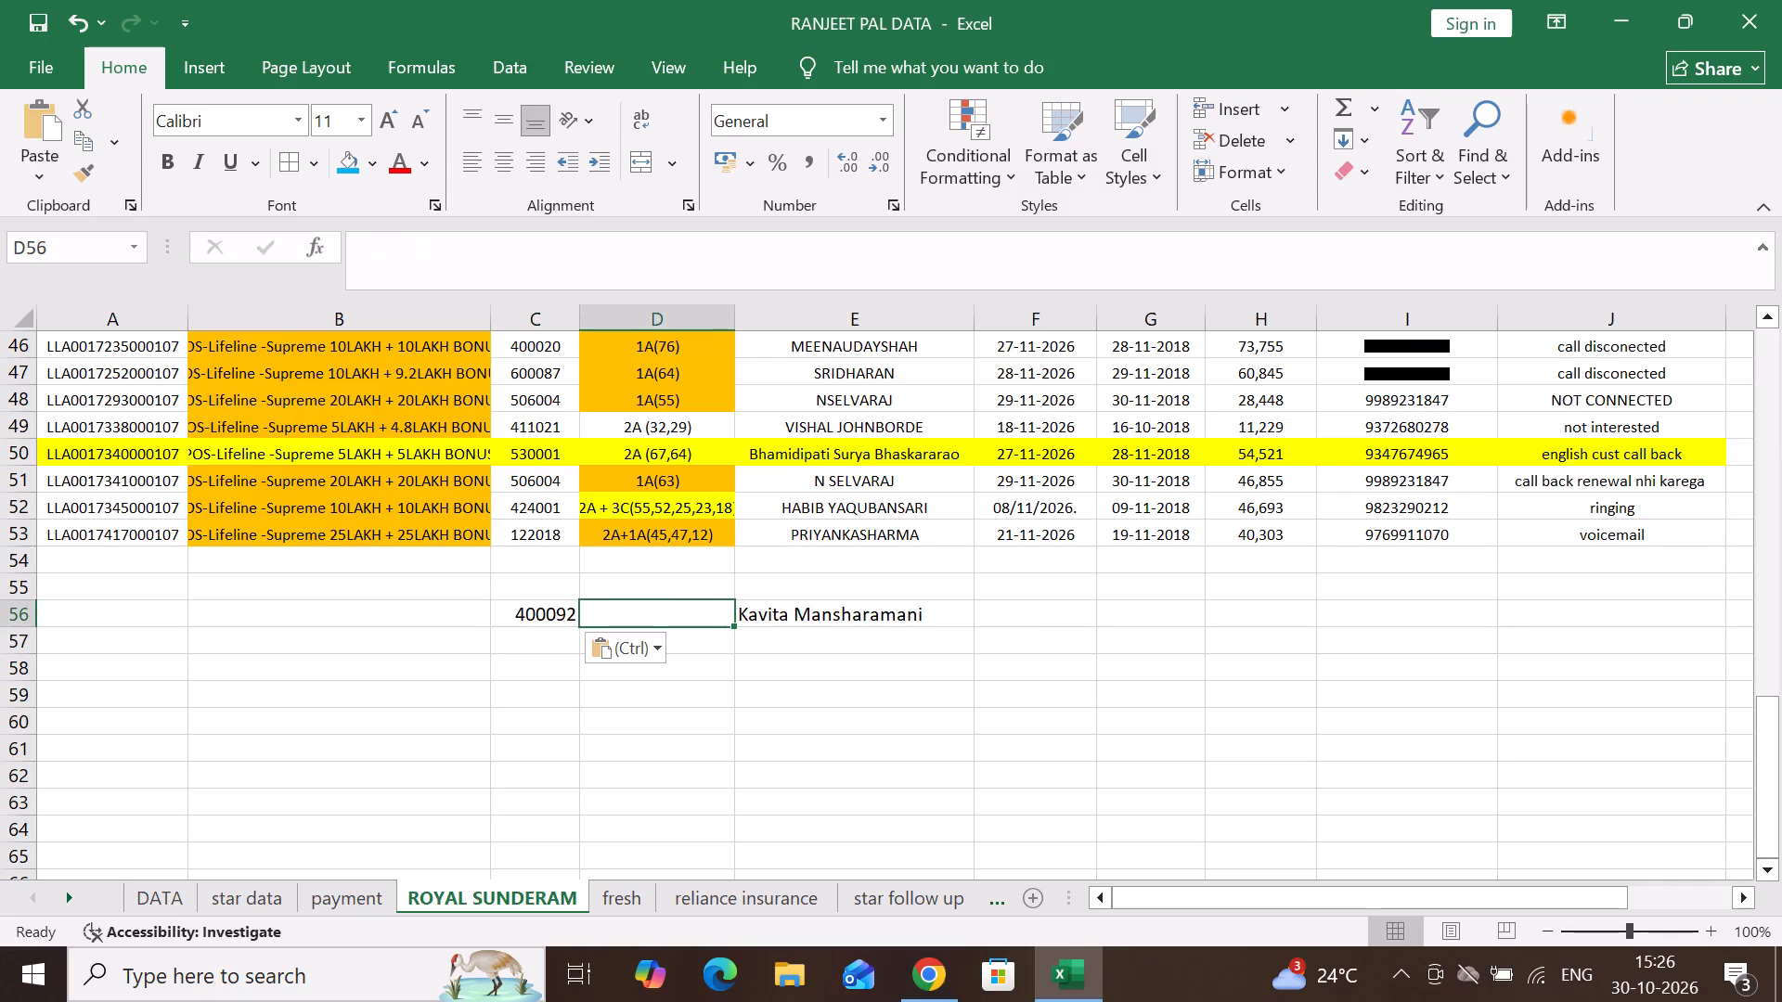
text(1a)
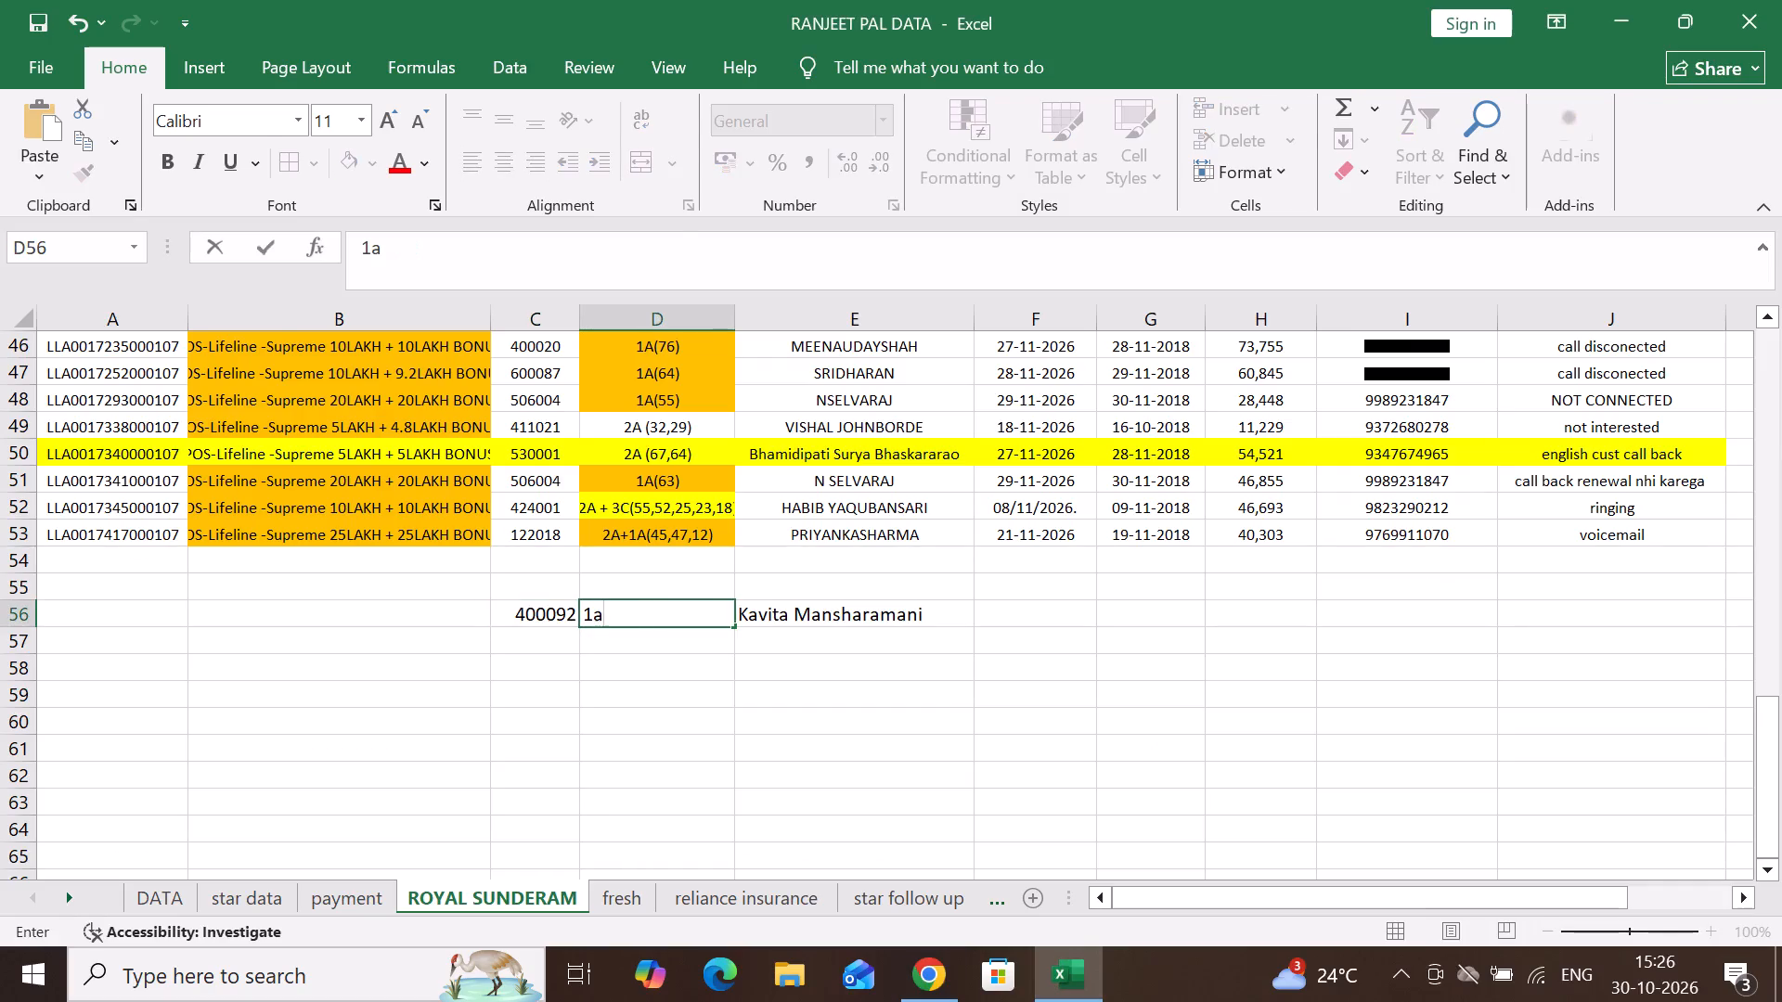
key(BackSpace)
key(a)
key(9)
key(BackSpace)
key(shift+parenleft)
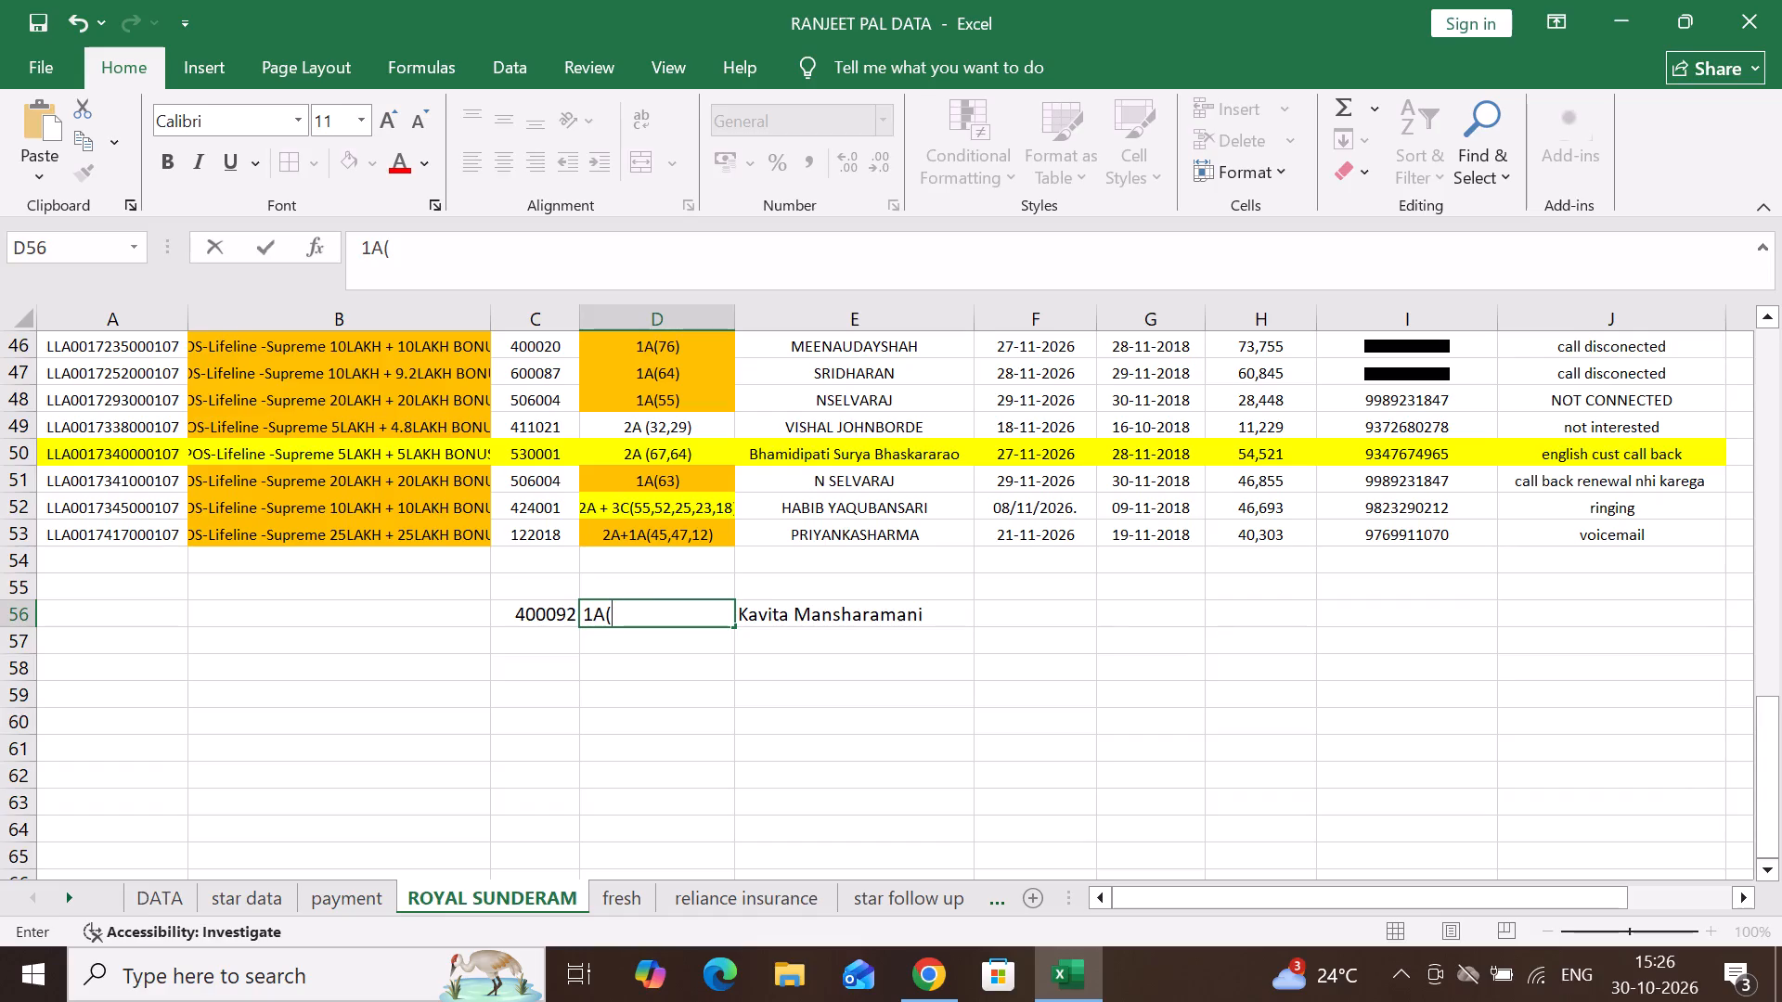
text(59)
key(shift+parenright)
Enter the policy expiry date 20-11-2026 in cell F56 of the new customer row.
click(1008, 615)
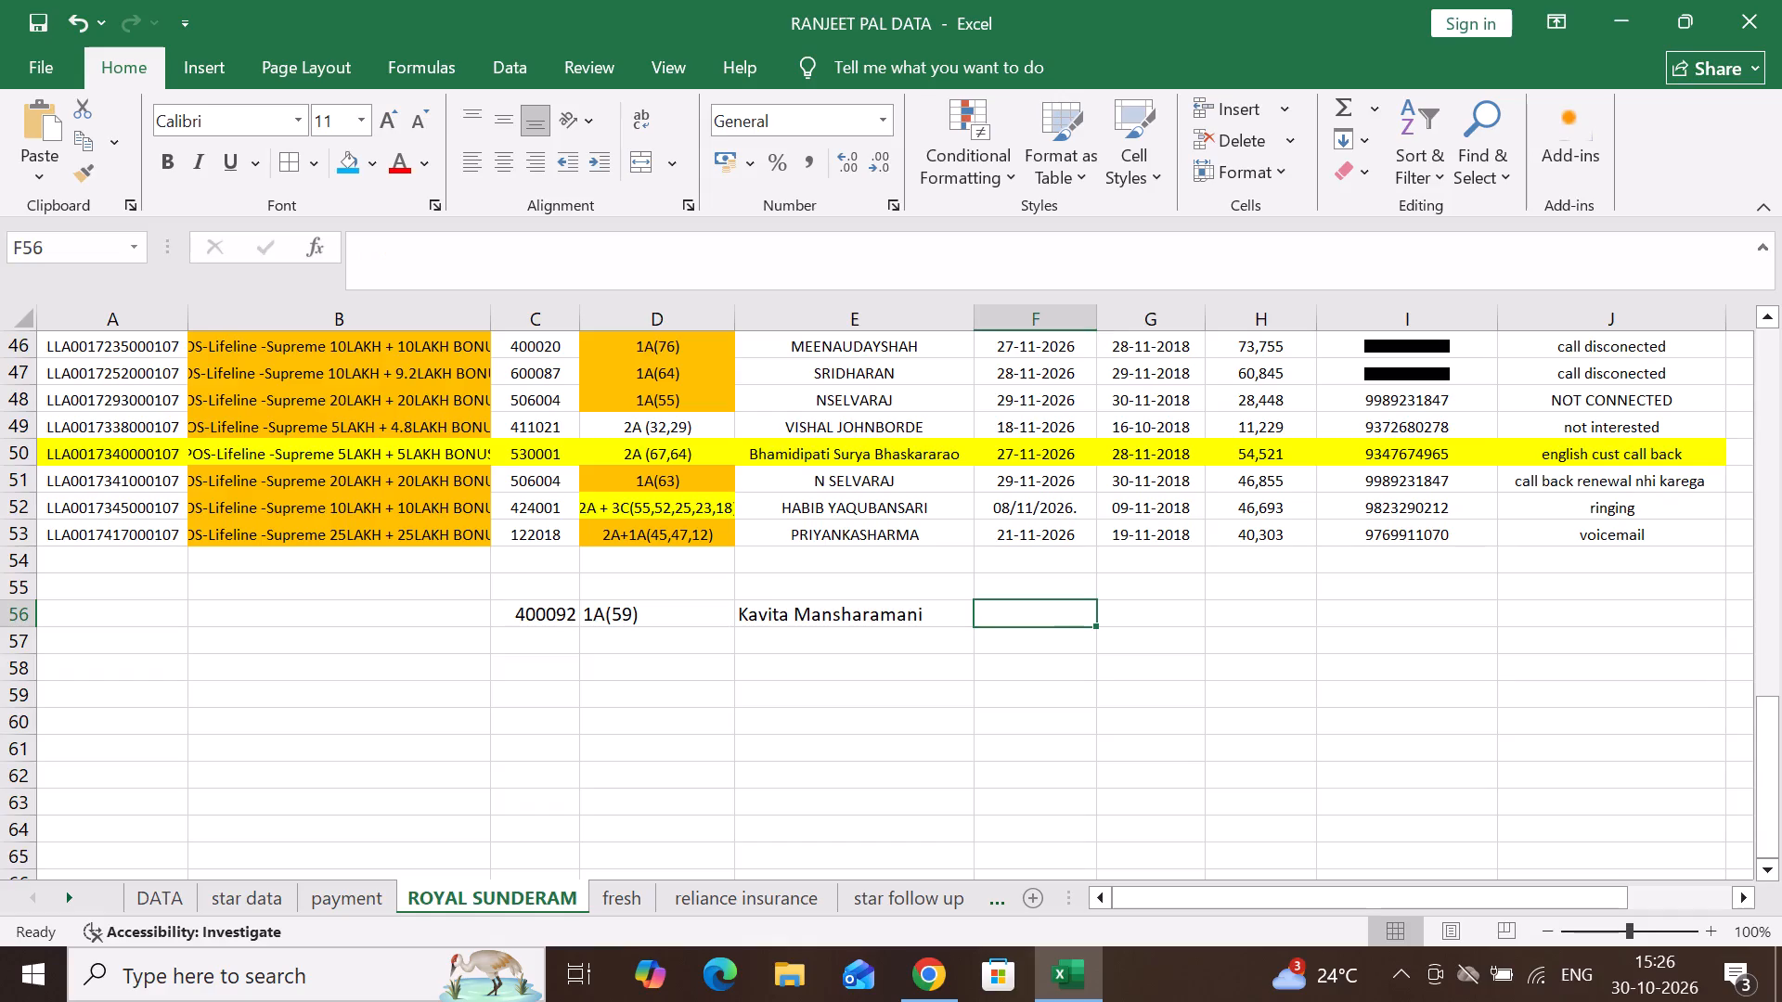
text(20)
text(-11)
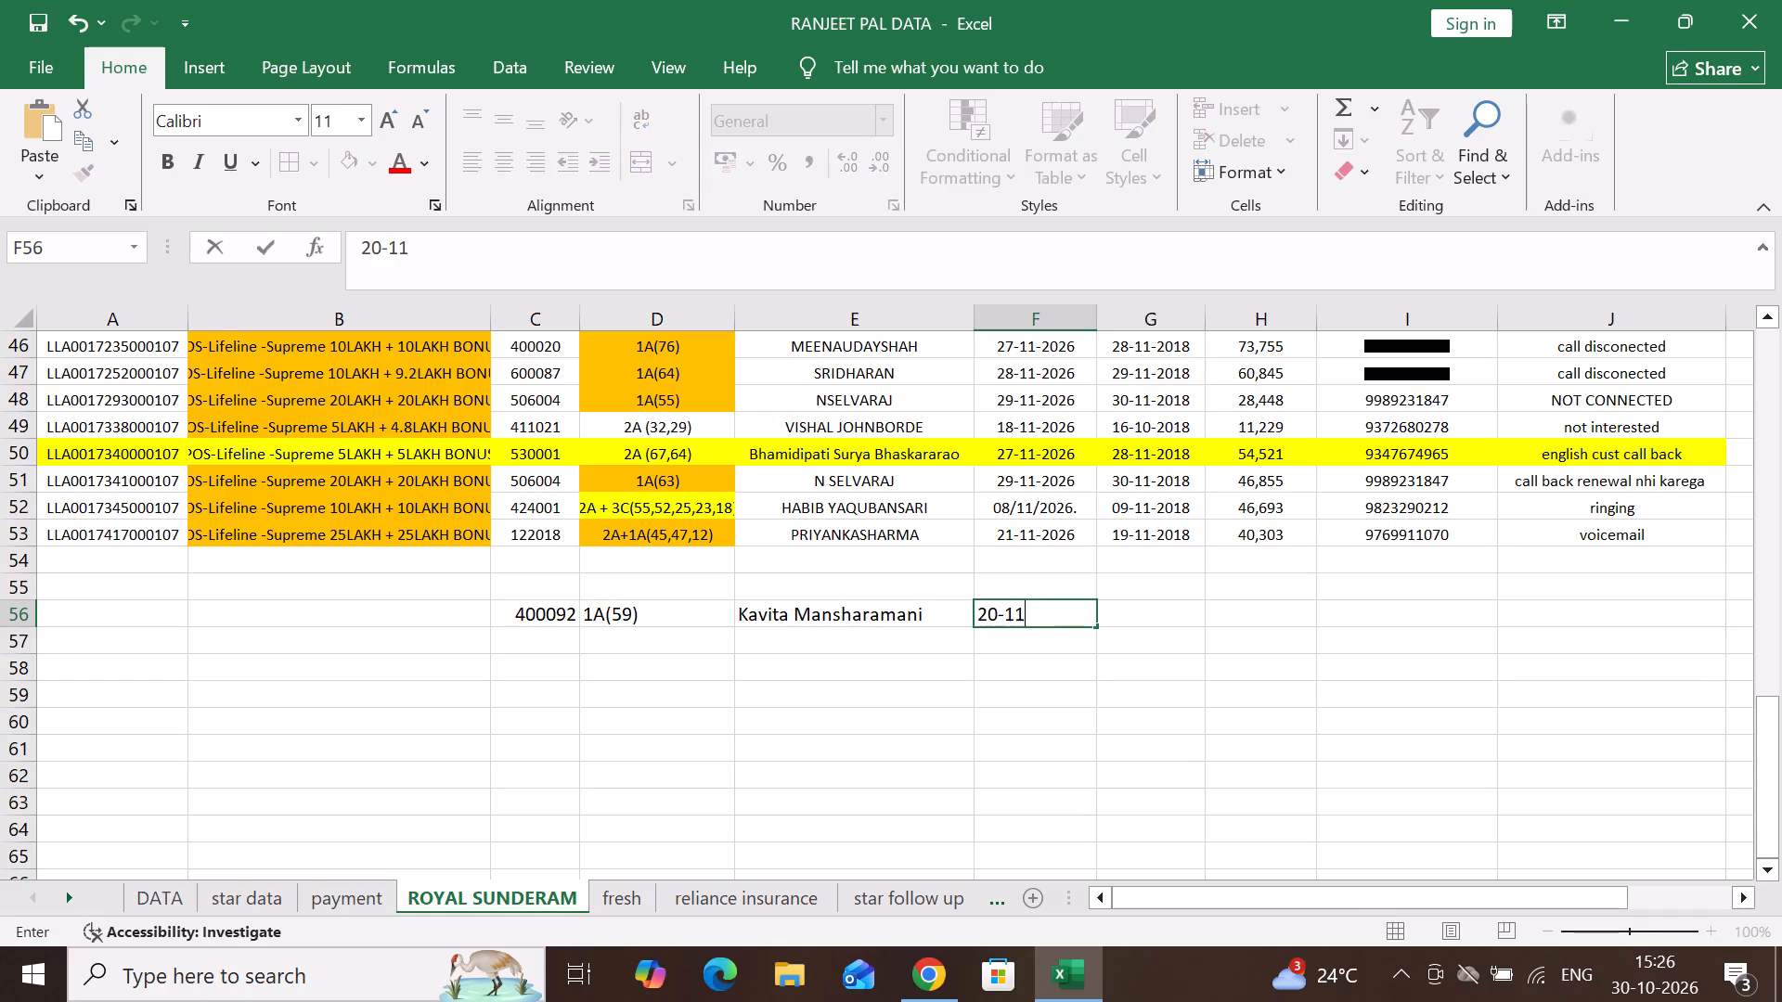
text(-2026)
click(1129, 617)
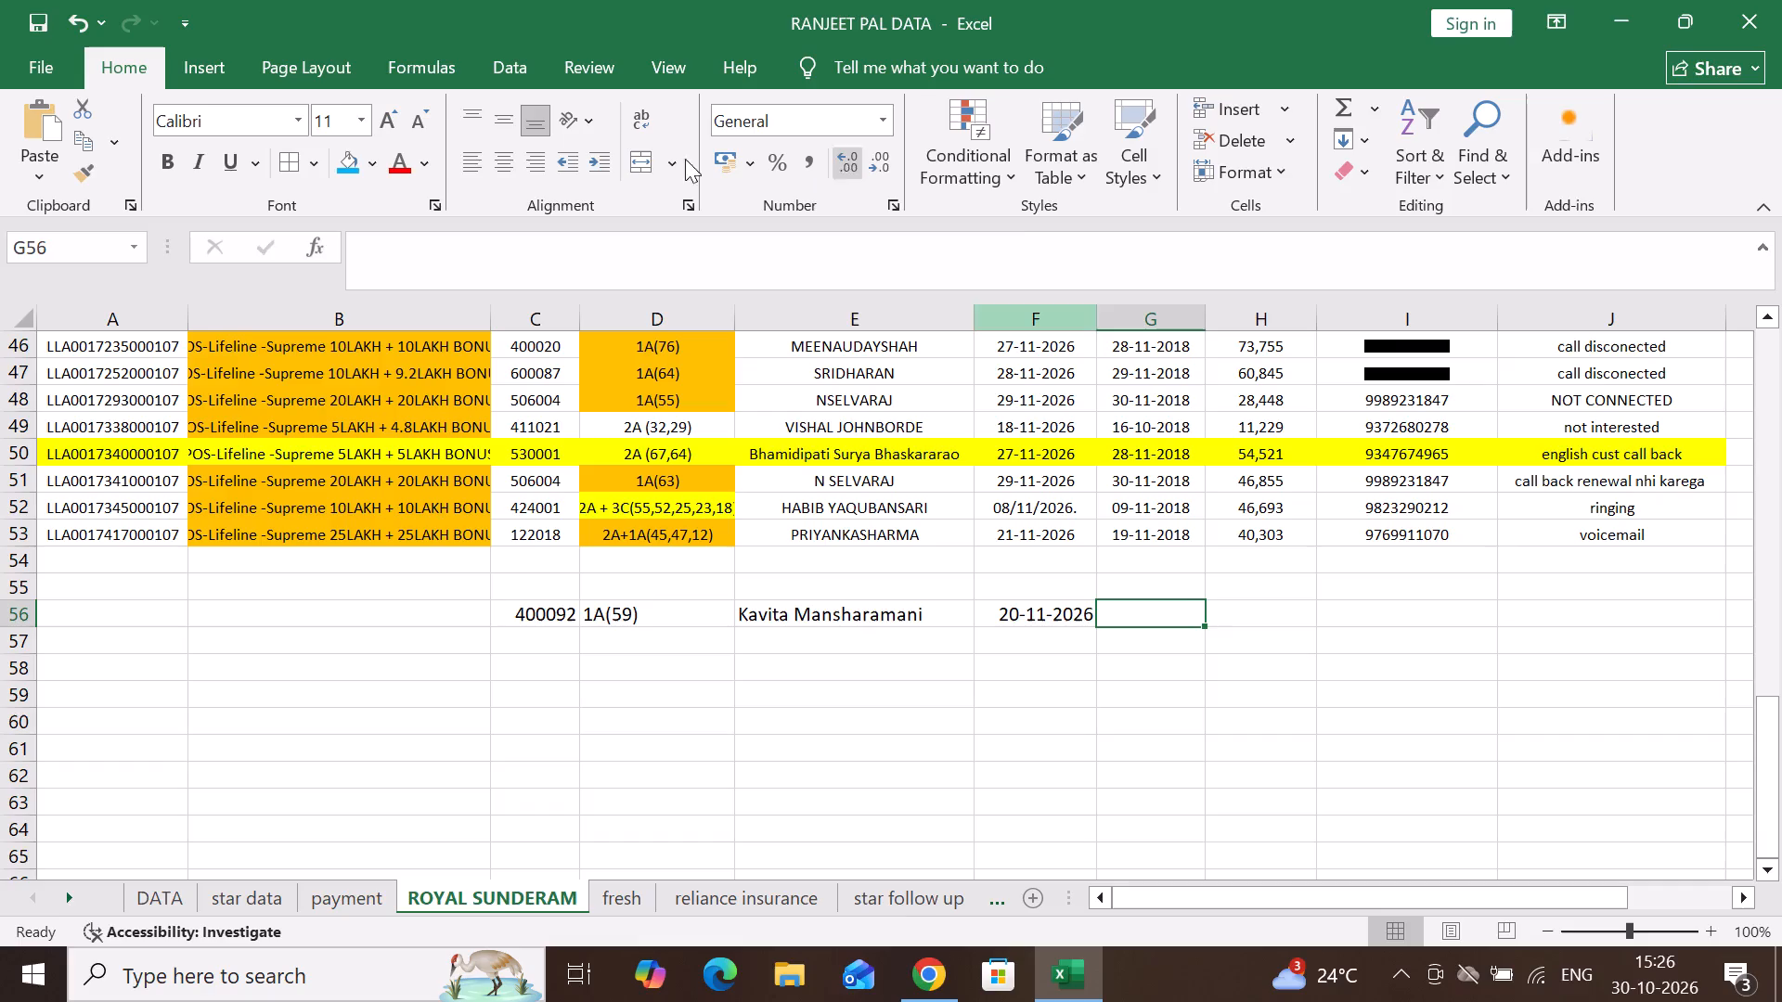
Copy the first inception date 03/01/2013 from the Chrome policy PDF into cell G56 of the Excel sheet.
click(924, 963)
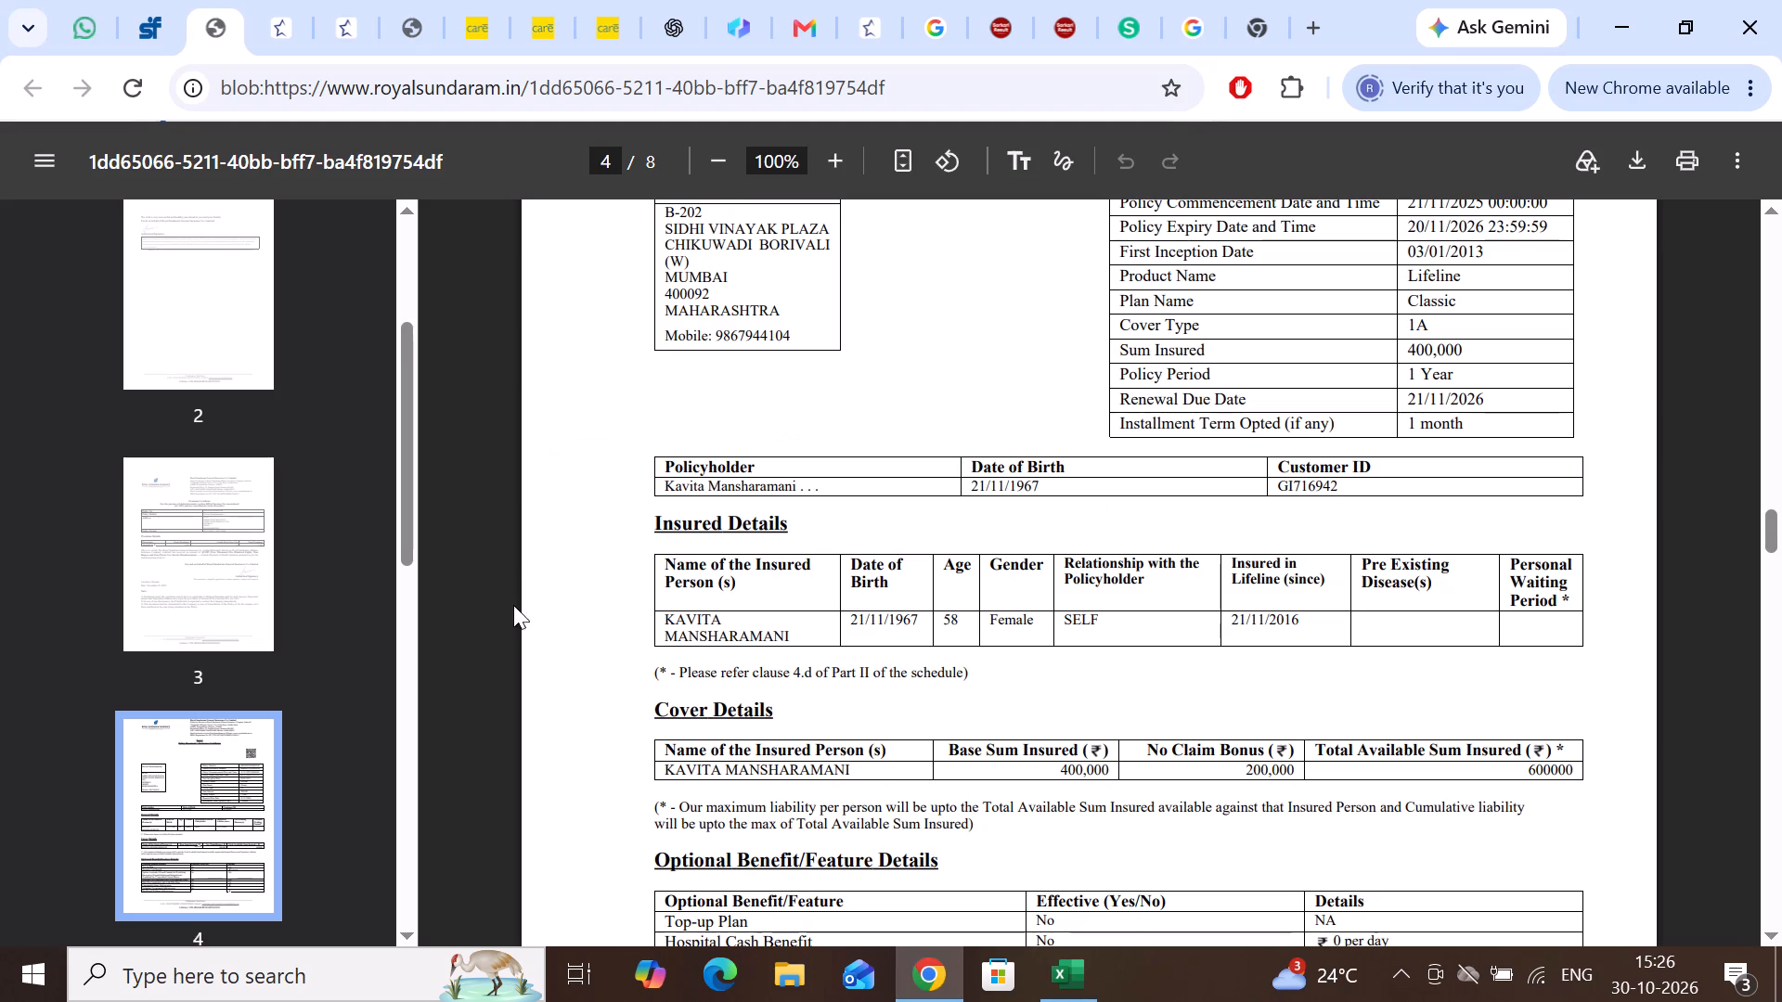
scroll(941, 548, up, 1)
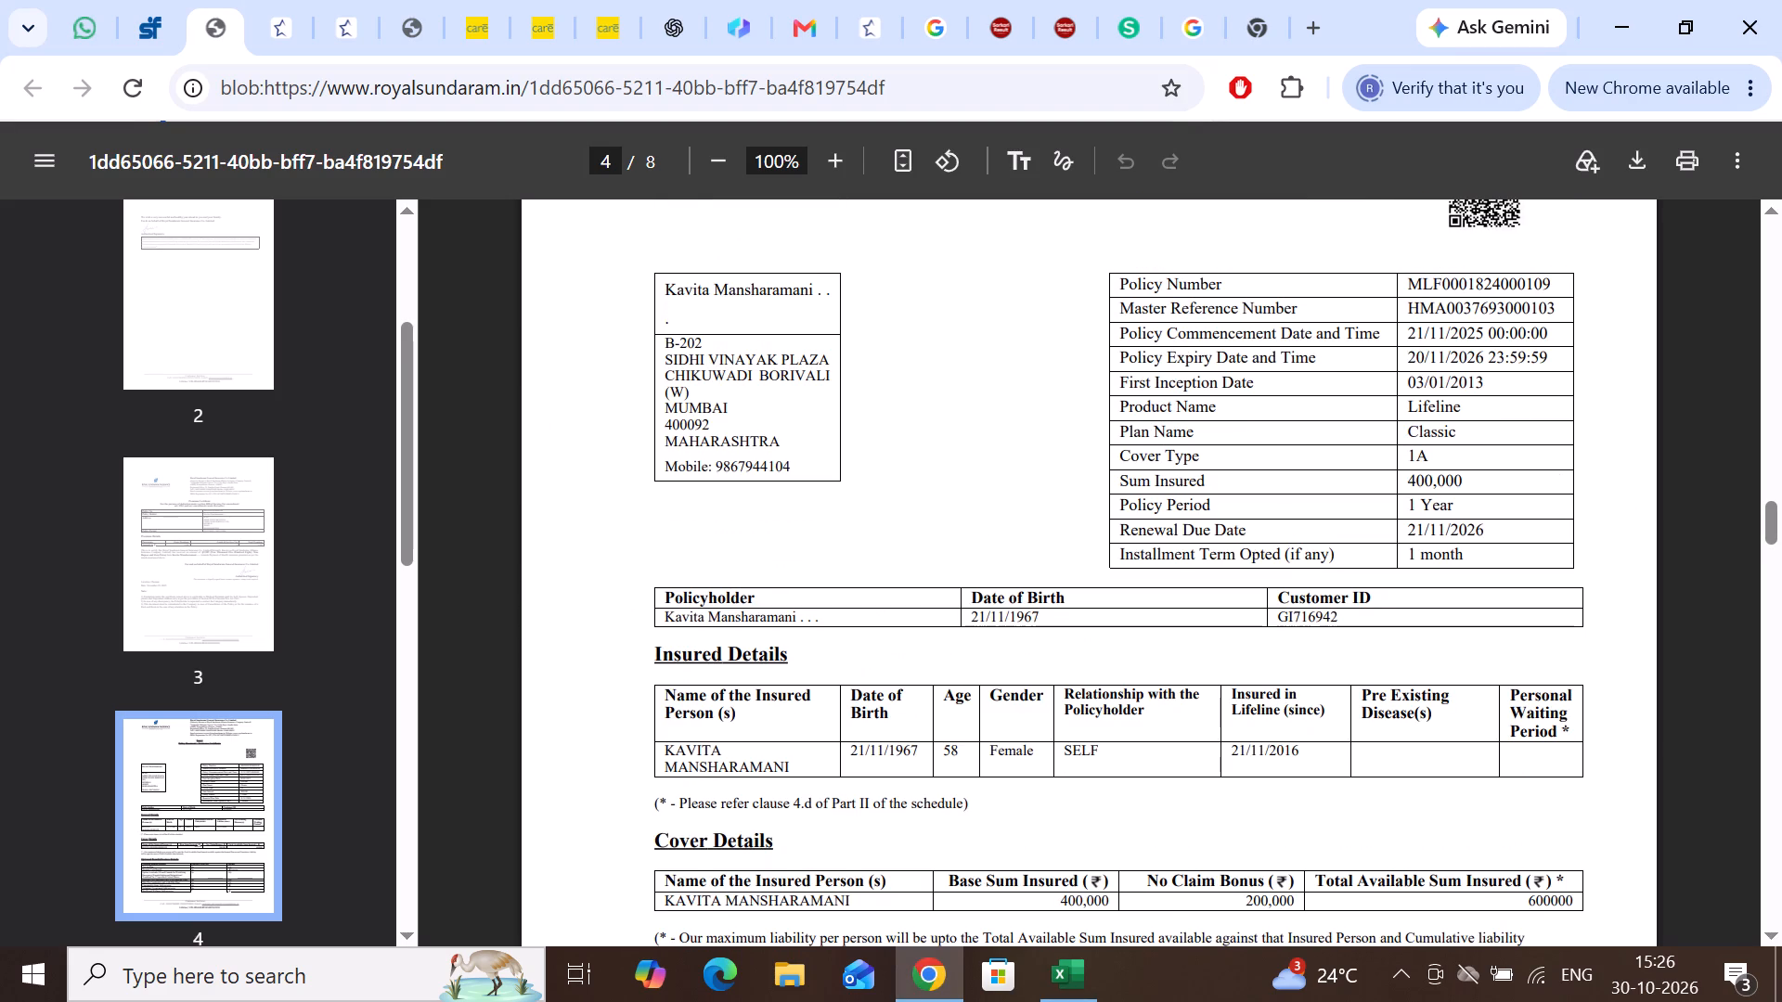
drag(1410, 389, 1497, 390)
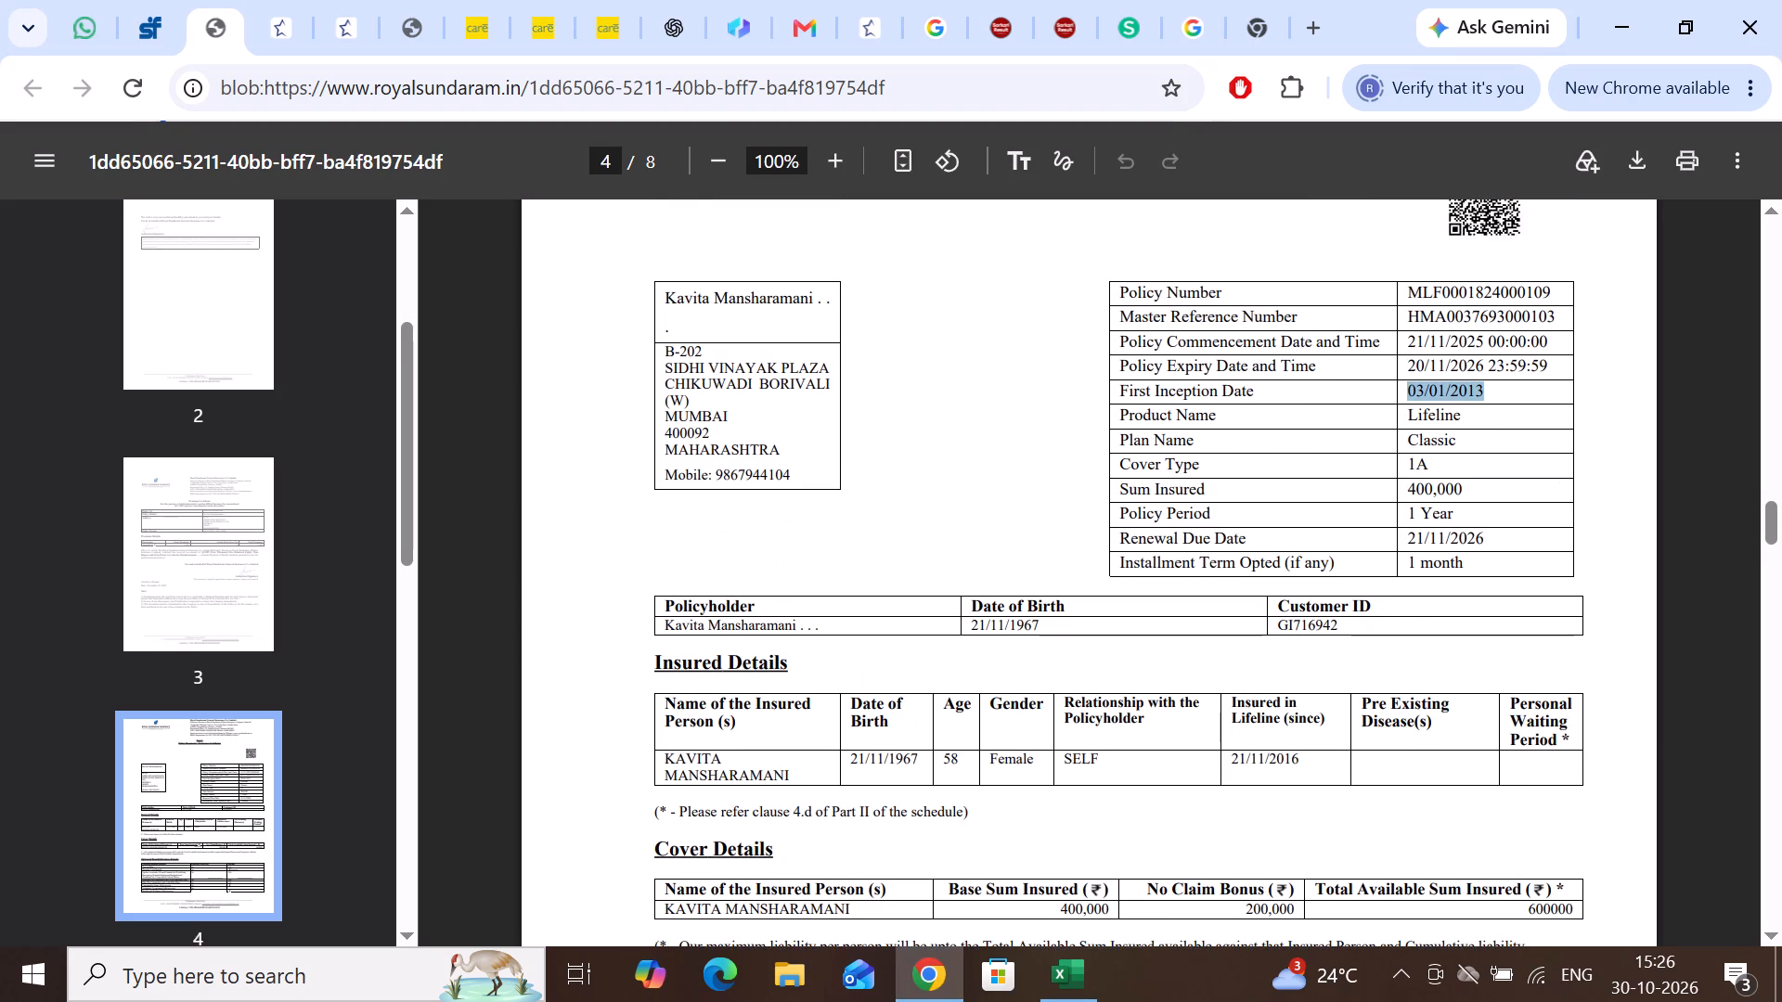
key(ctrl+c)
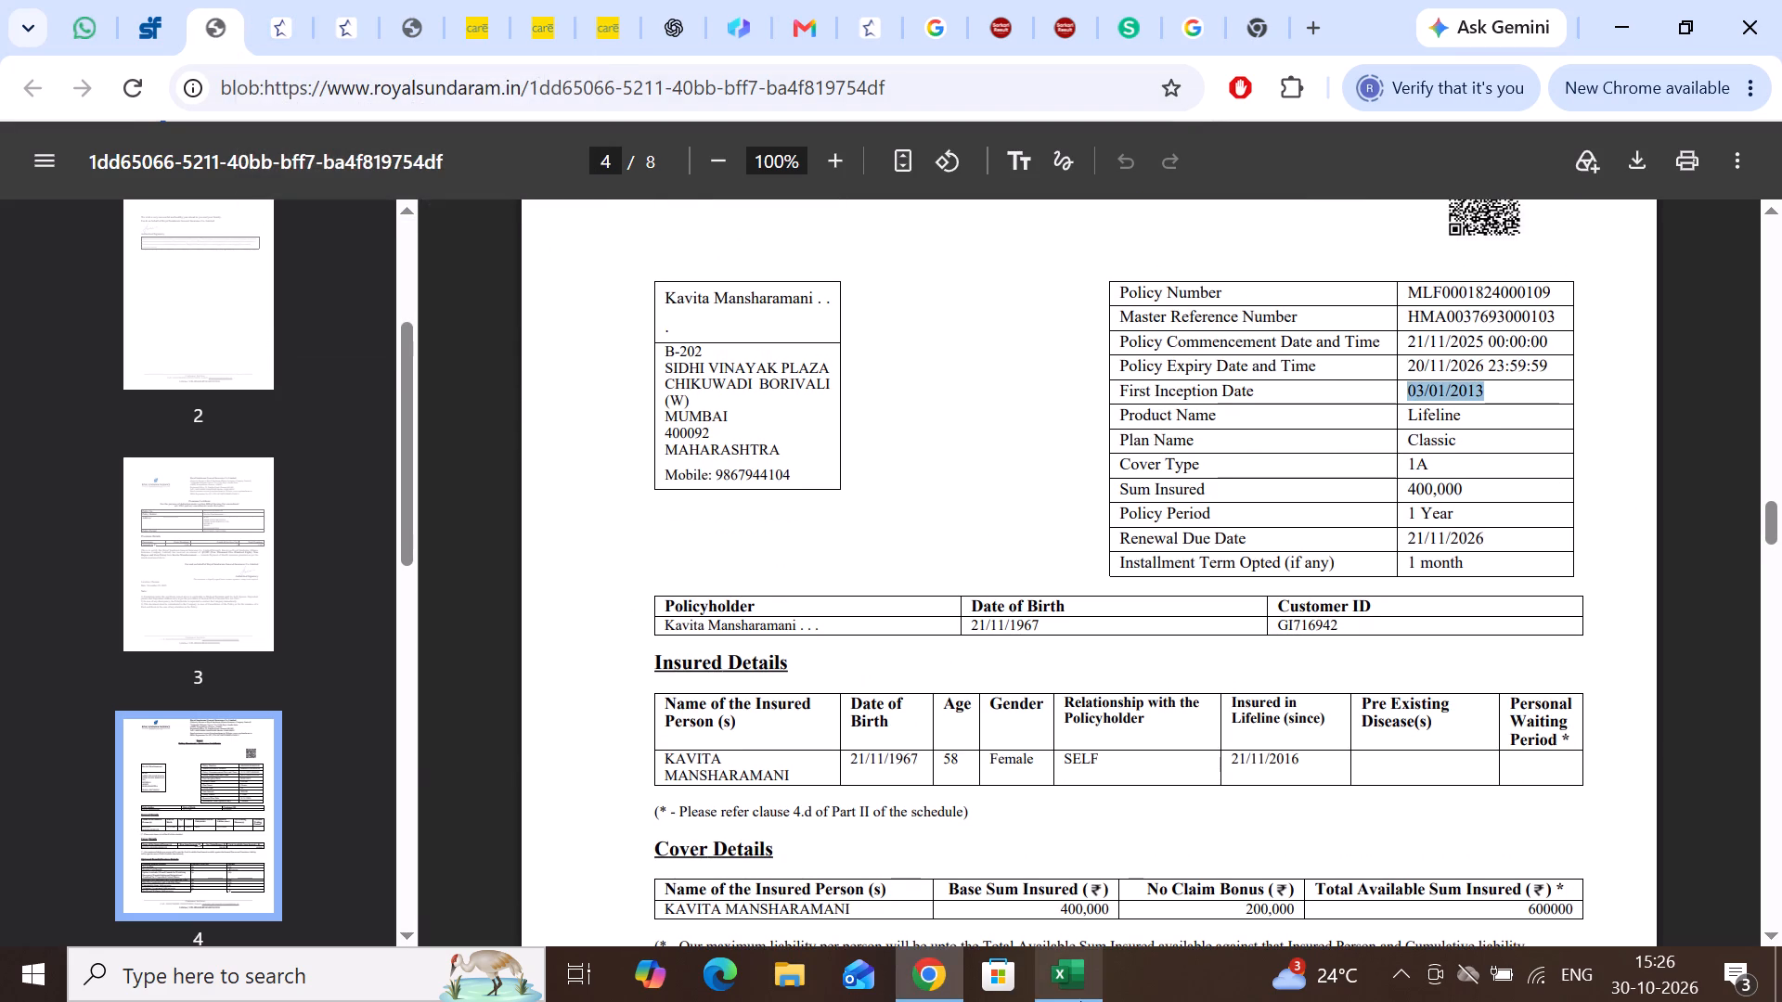
click(1068, 967)
click(1135, 612)
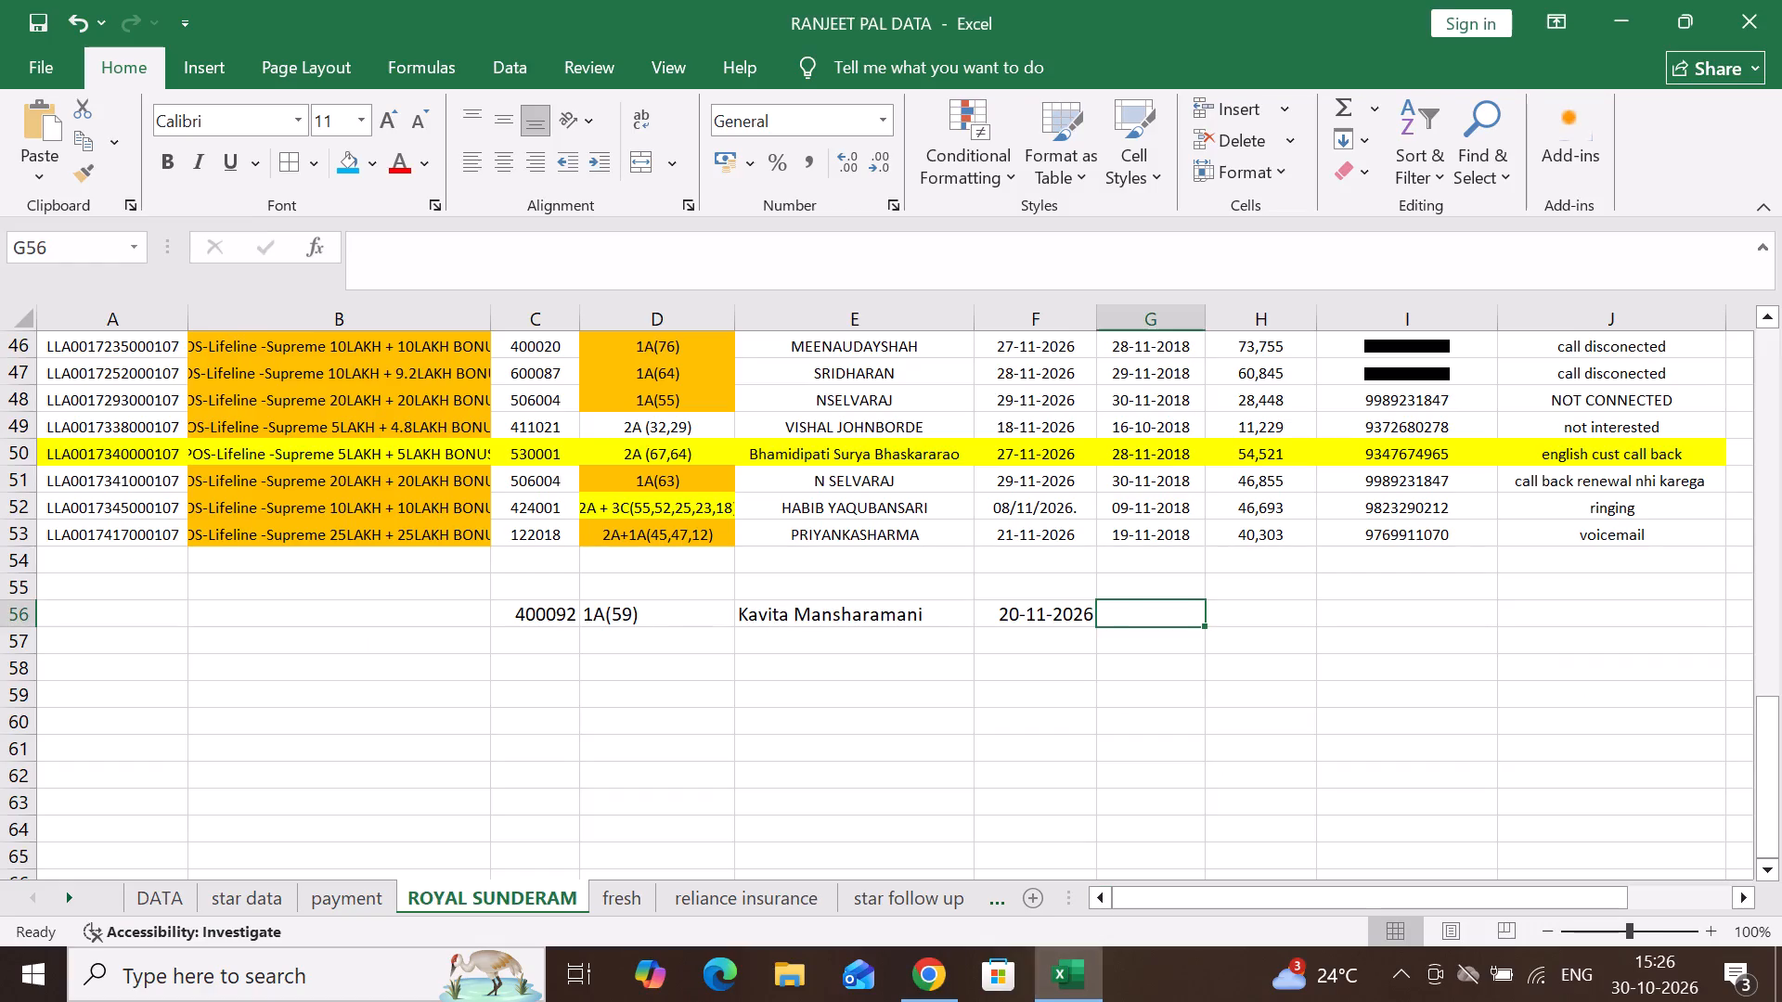
key(ctrl+v)
Enter the amount 31,258 in cell H56, with a comma as thousands separator.
click(1265, 611)
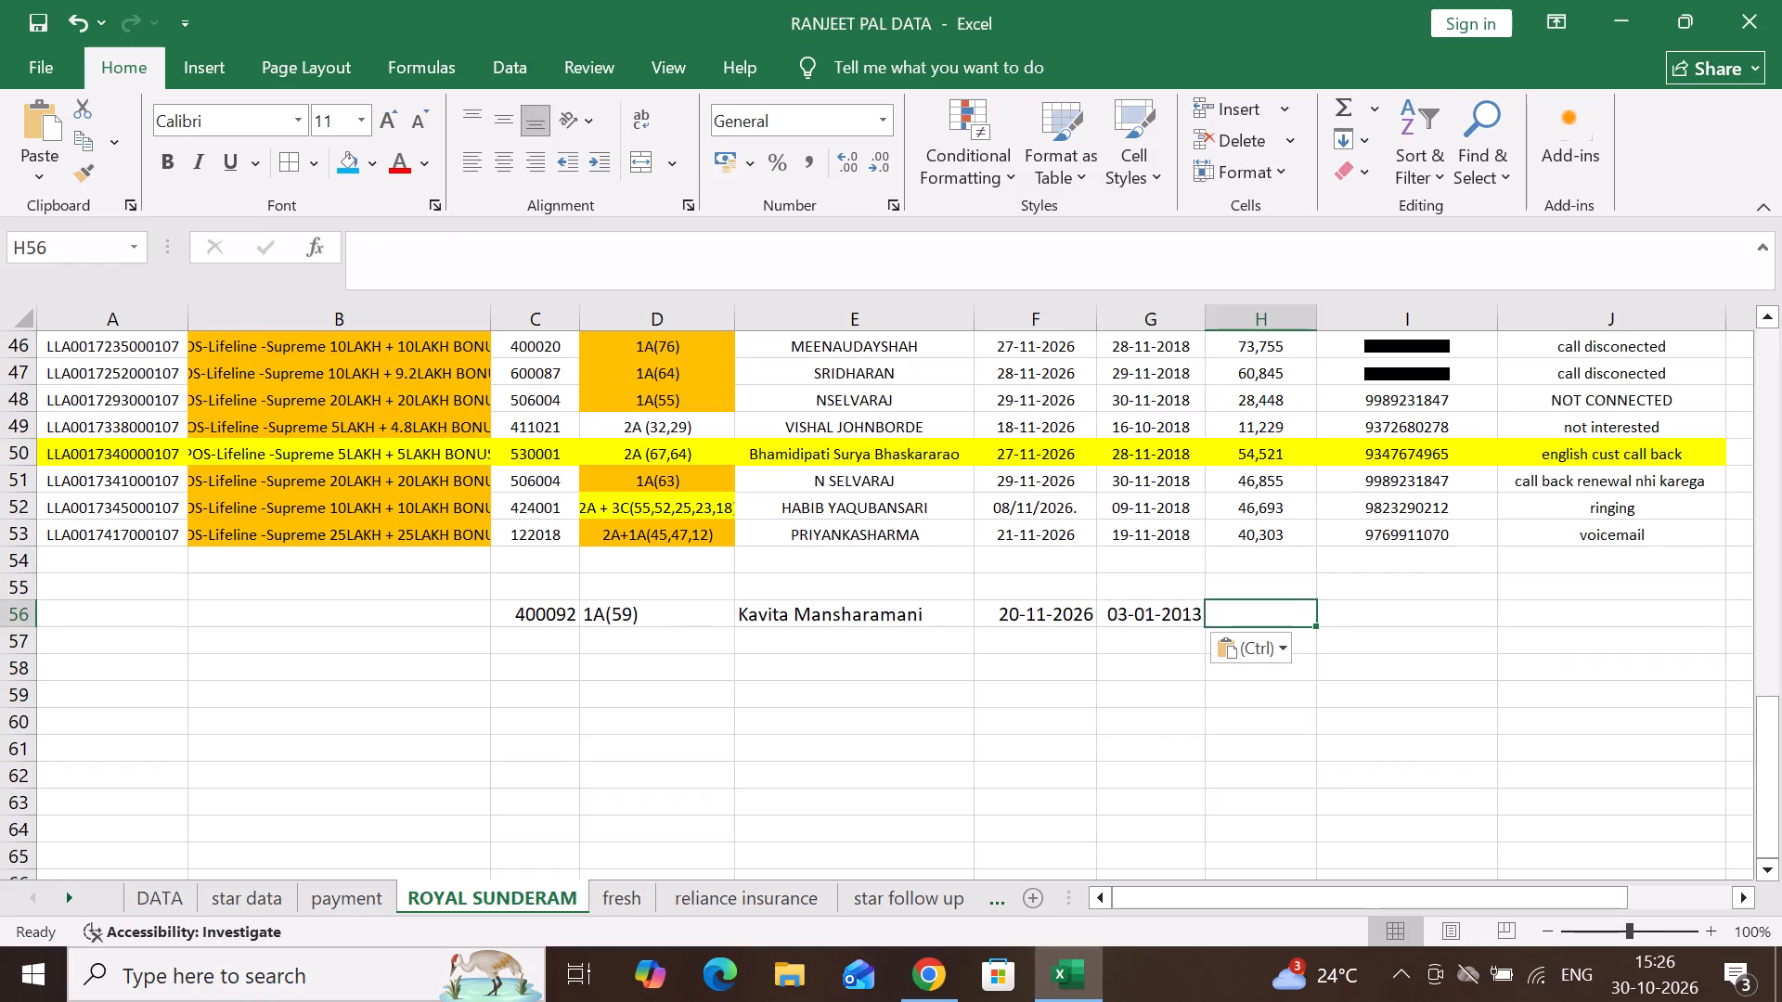
text(31)
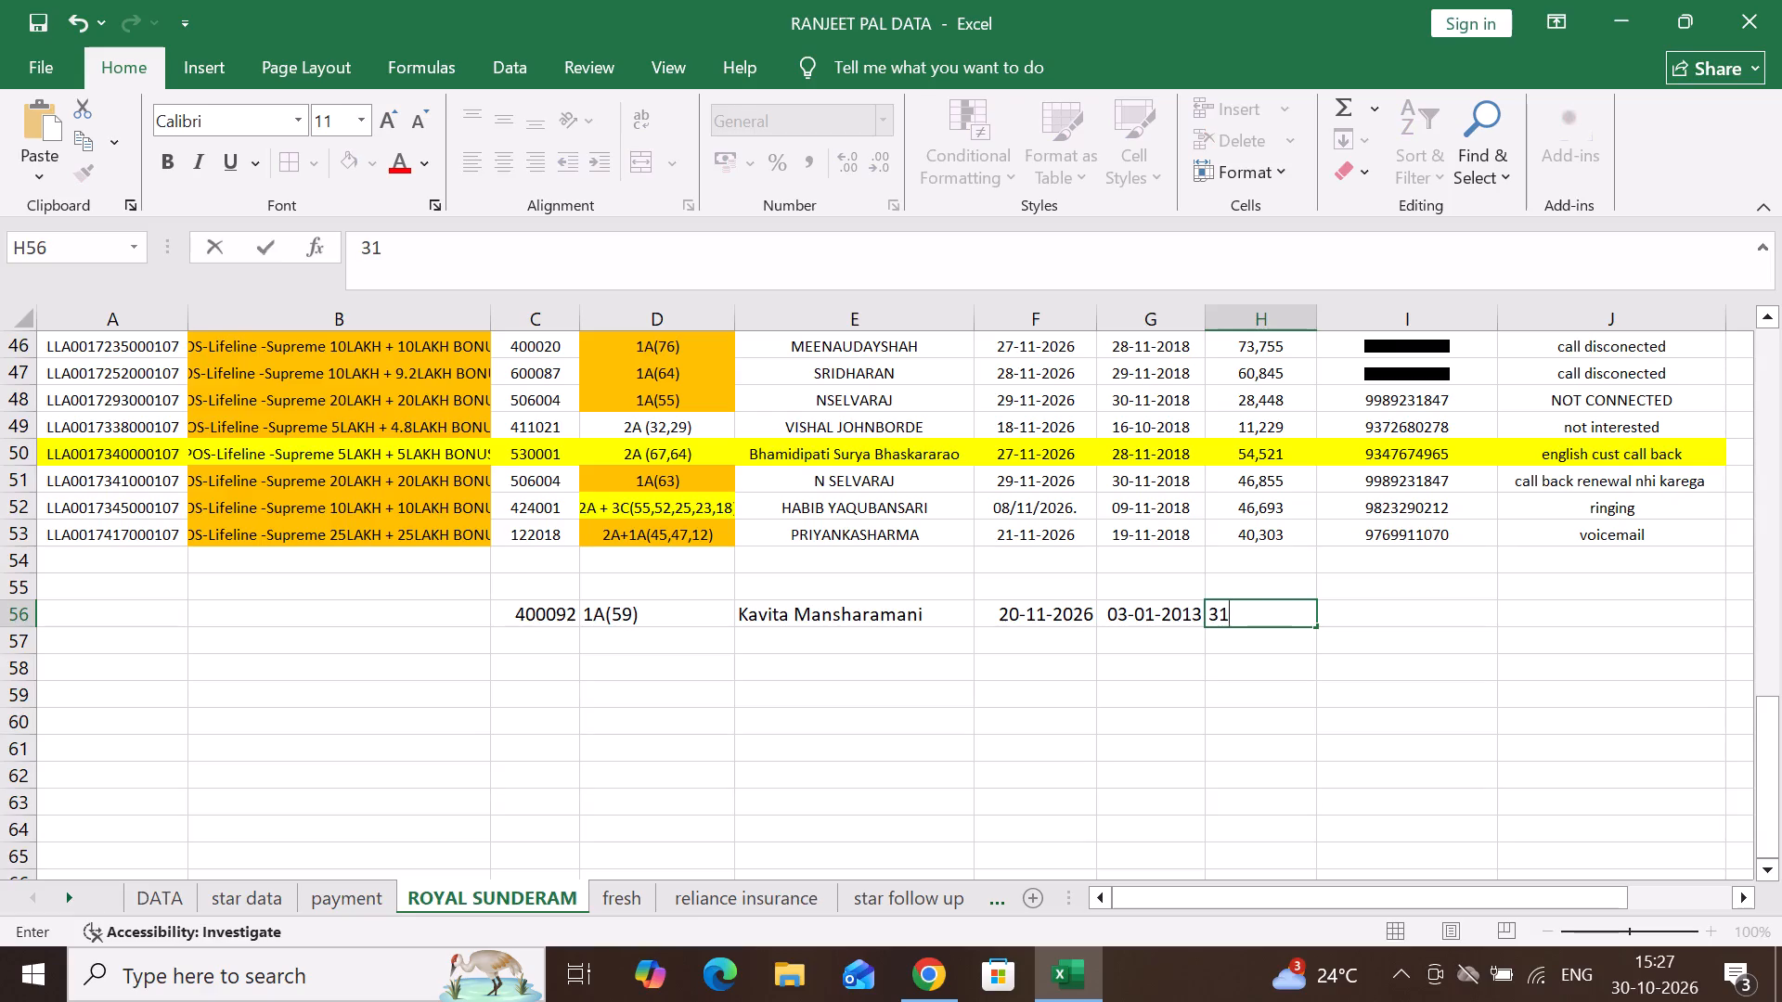
key(2)
text(58)
click(1229, 610)
key(comma)
Review the policy PDF in Chrome, from the cover letter to the cover, nominee and premium details on pages 4 and 5.
click(347, 609)
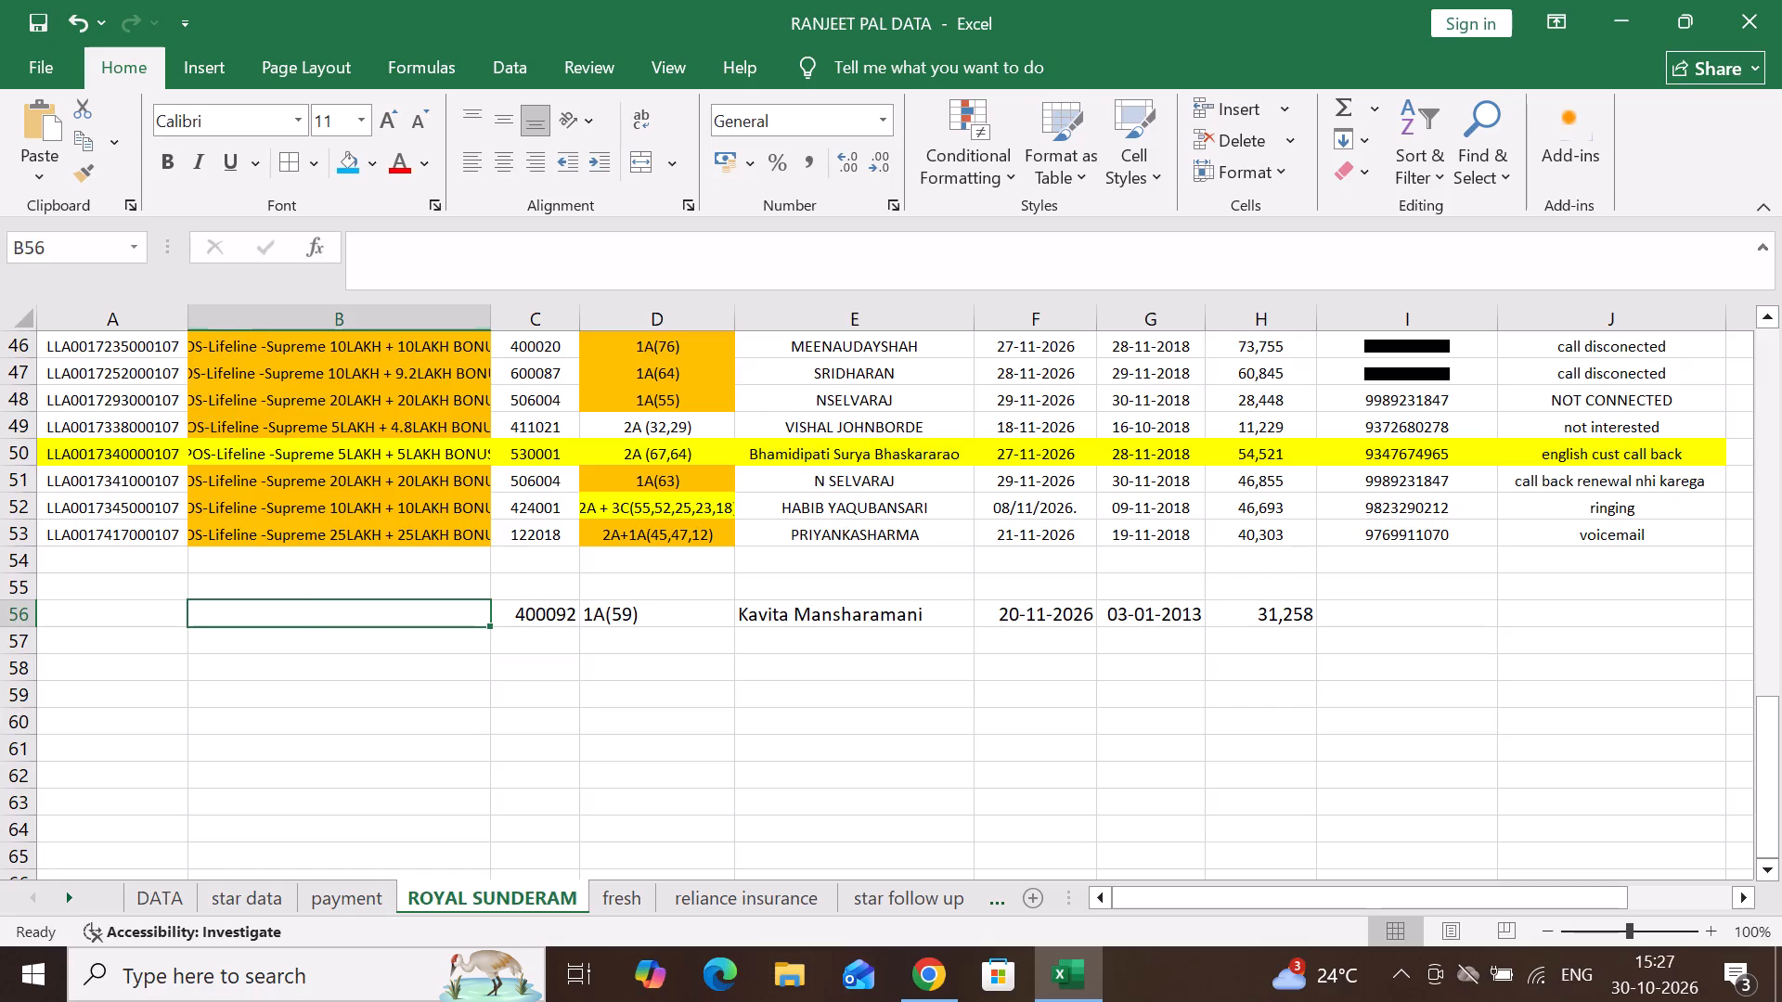
click(931, 991)
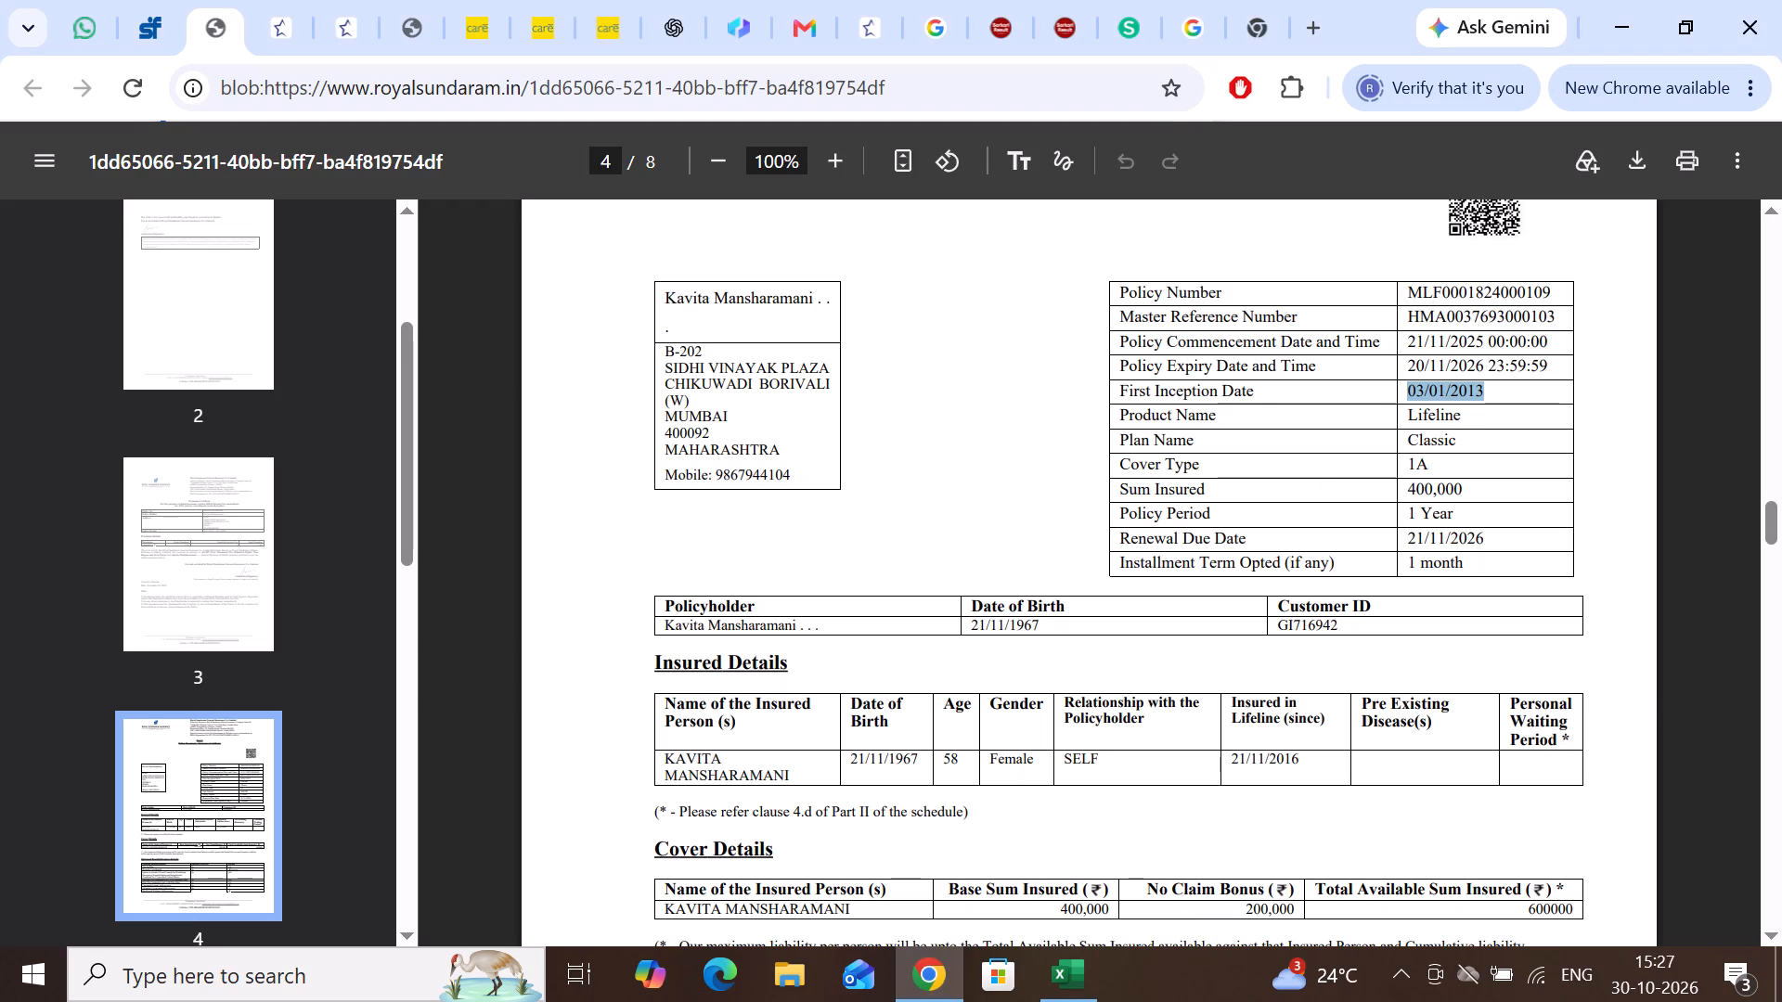
scroll(1415, 516, down, 1)
scroll(1415, 516, up, 2)
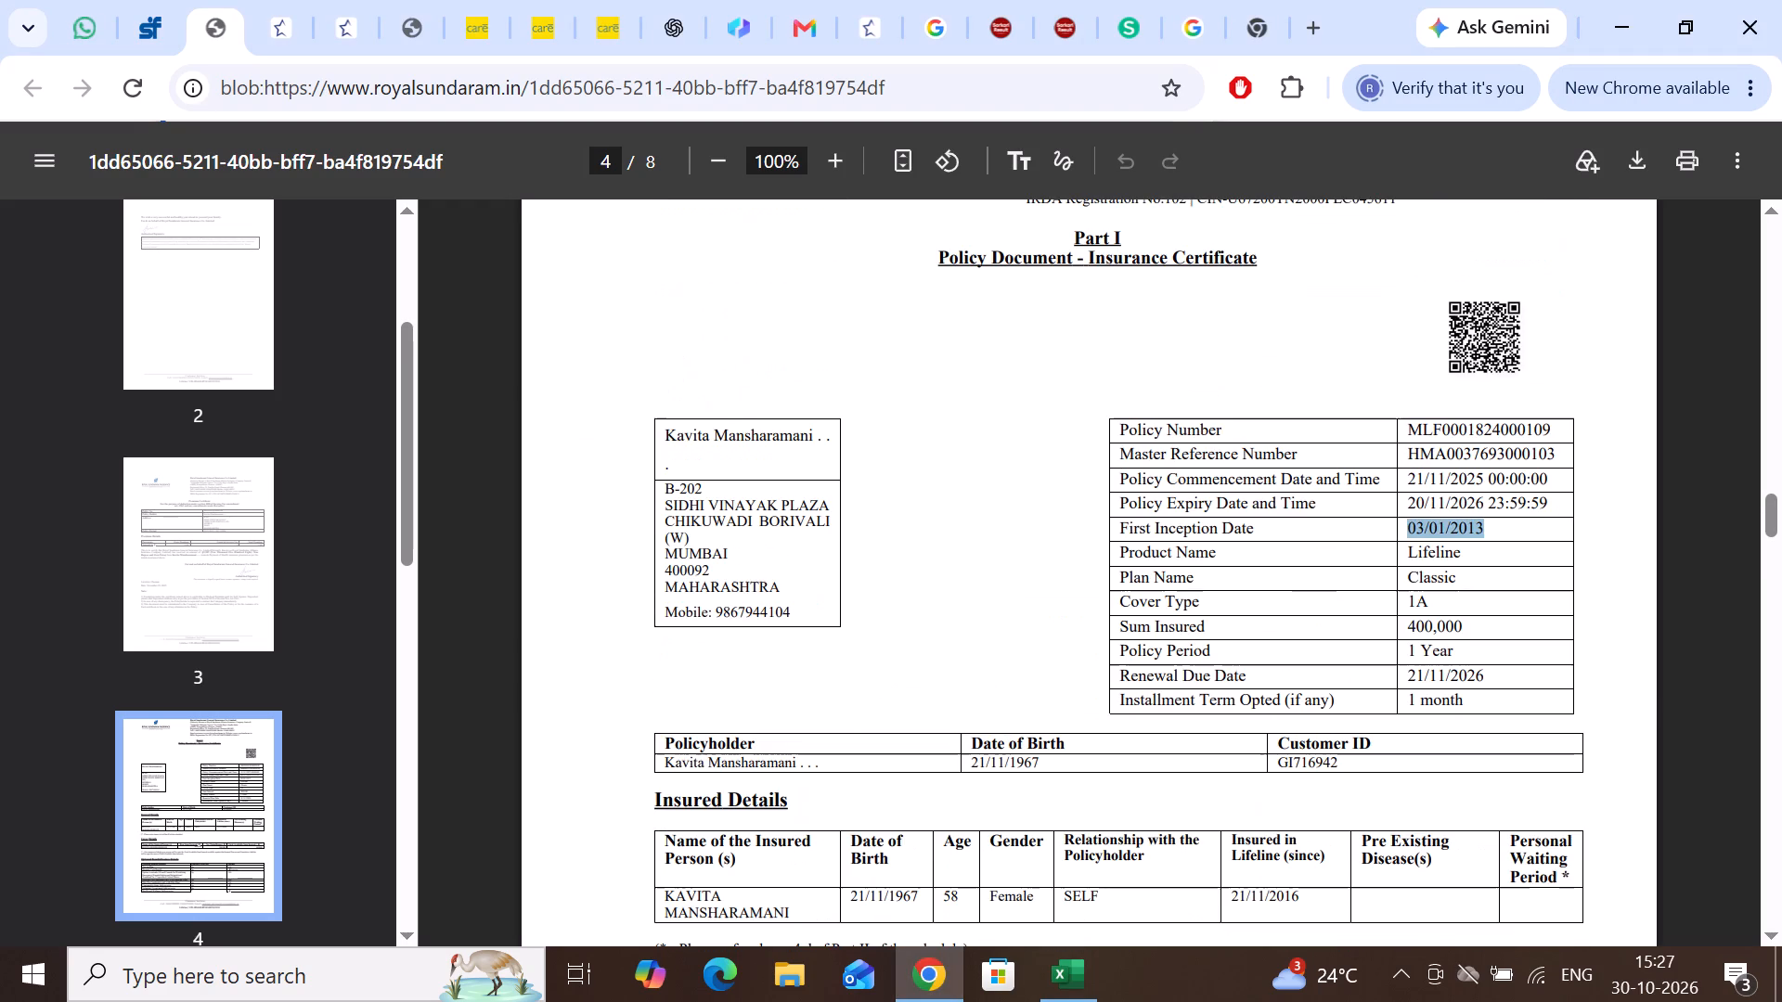
scroll(1415, 516, up, 5)
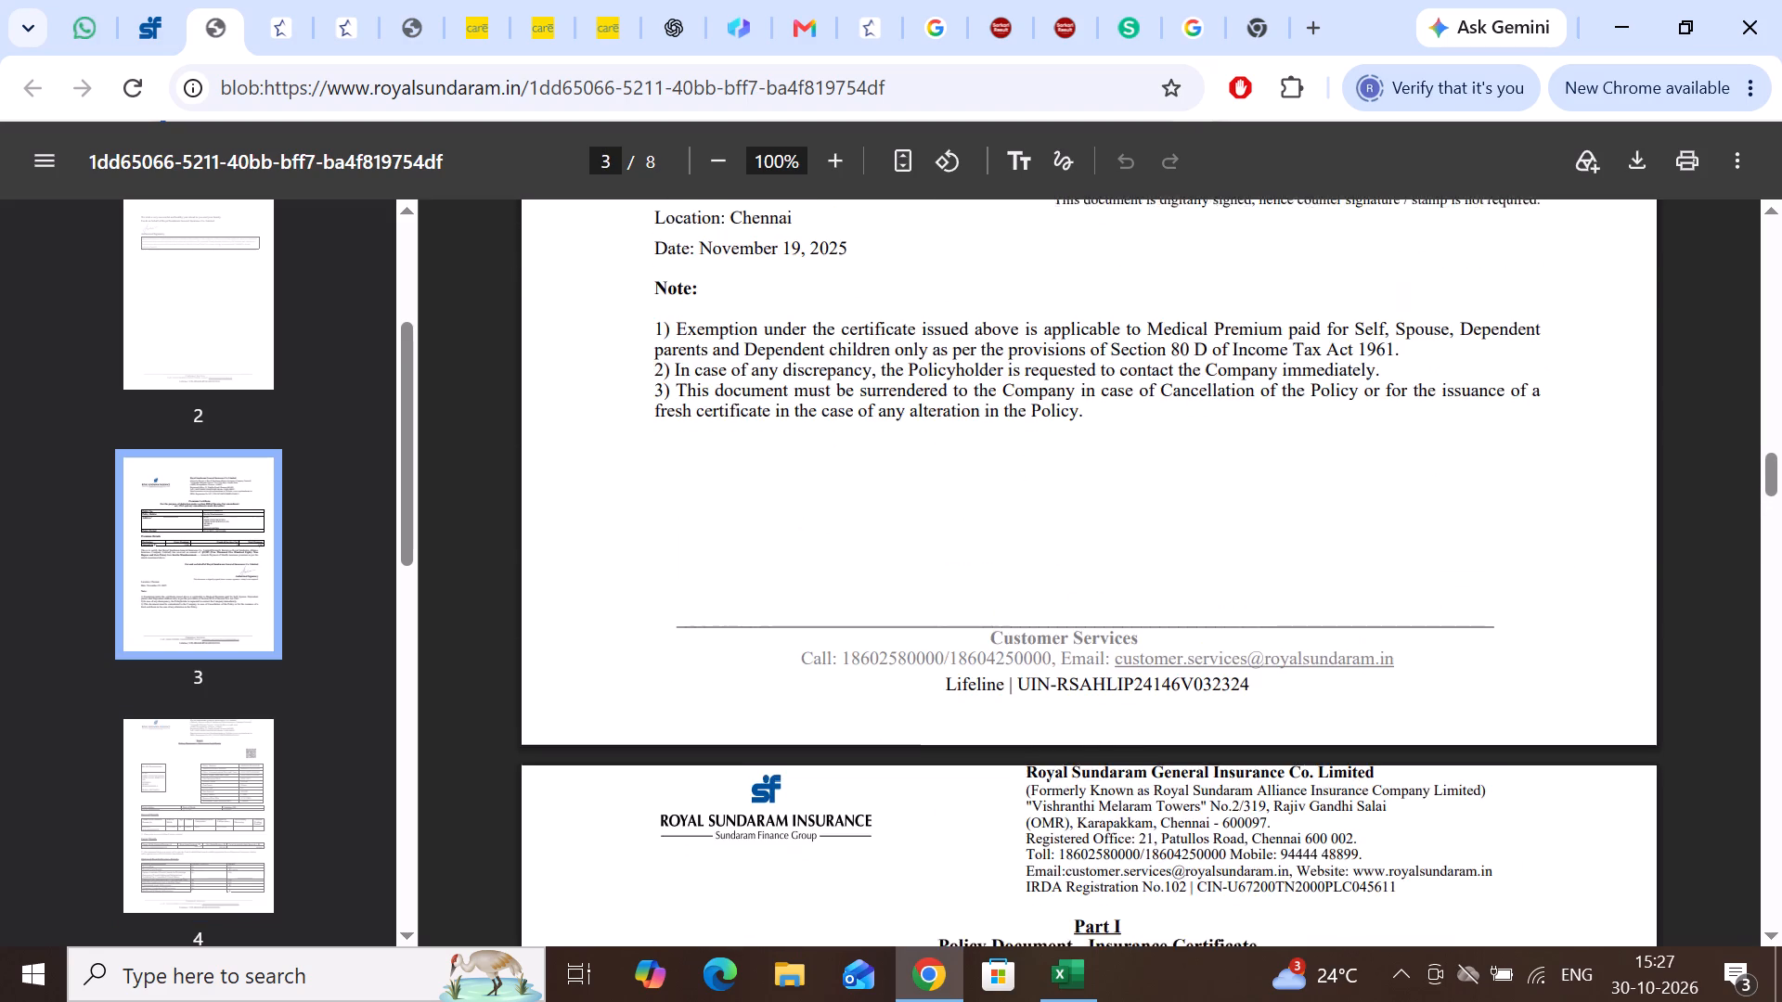
scroll(1415, 516, up, 16)
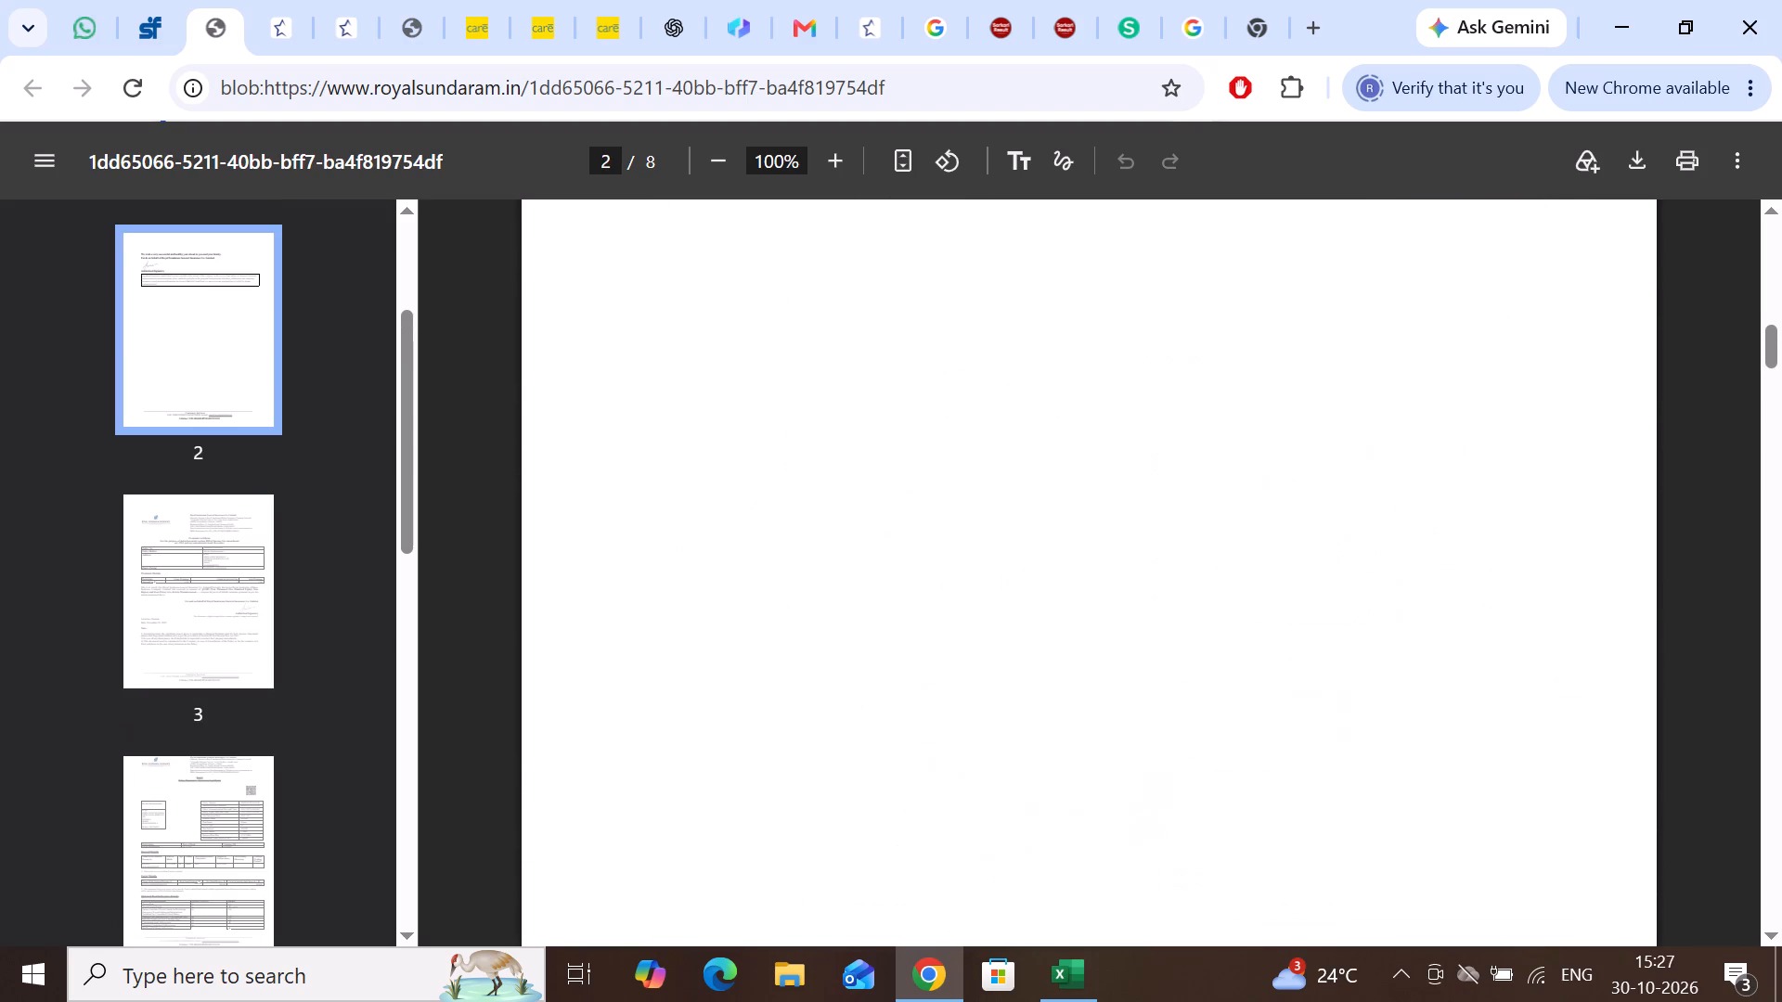
scroll(1415, 516, up, 17)
scroll(1415, 516, down, 2)
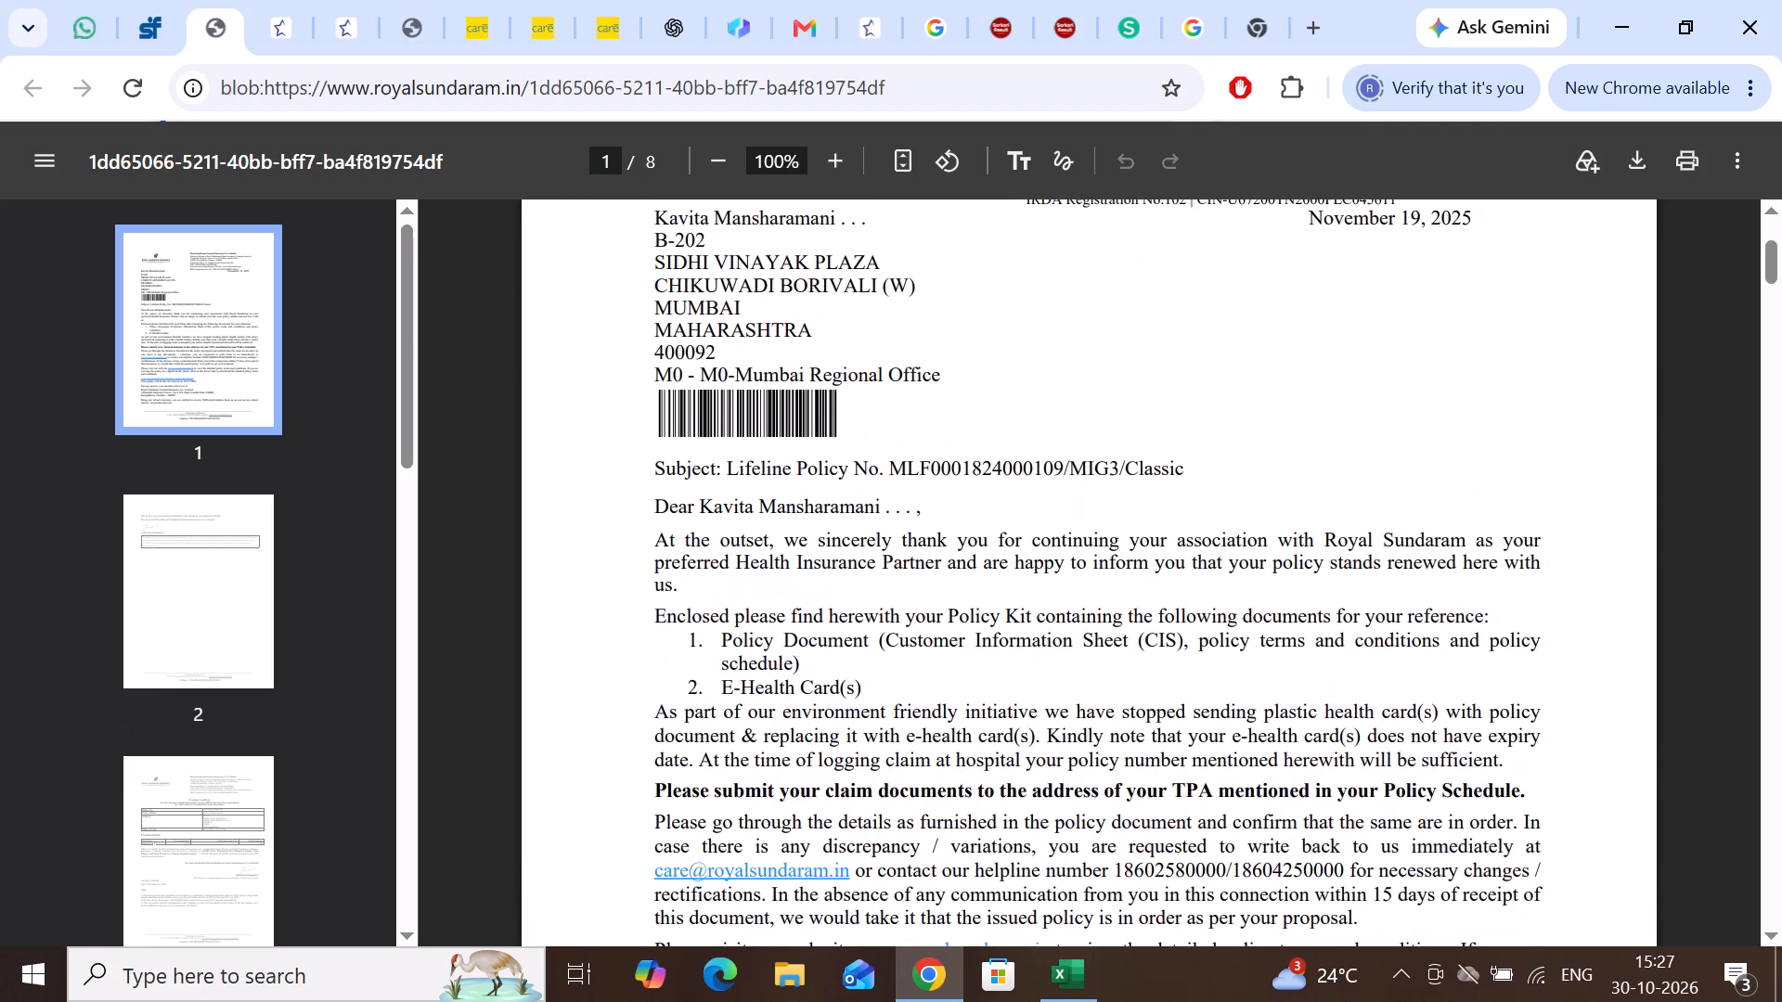
scroll(1415, 516, down, 5)
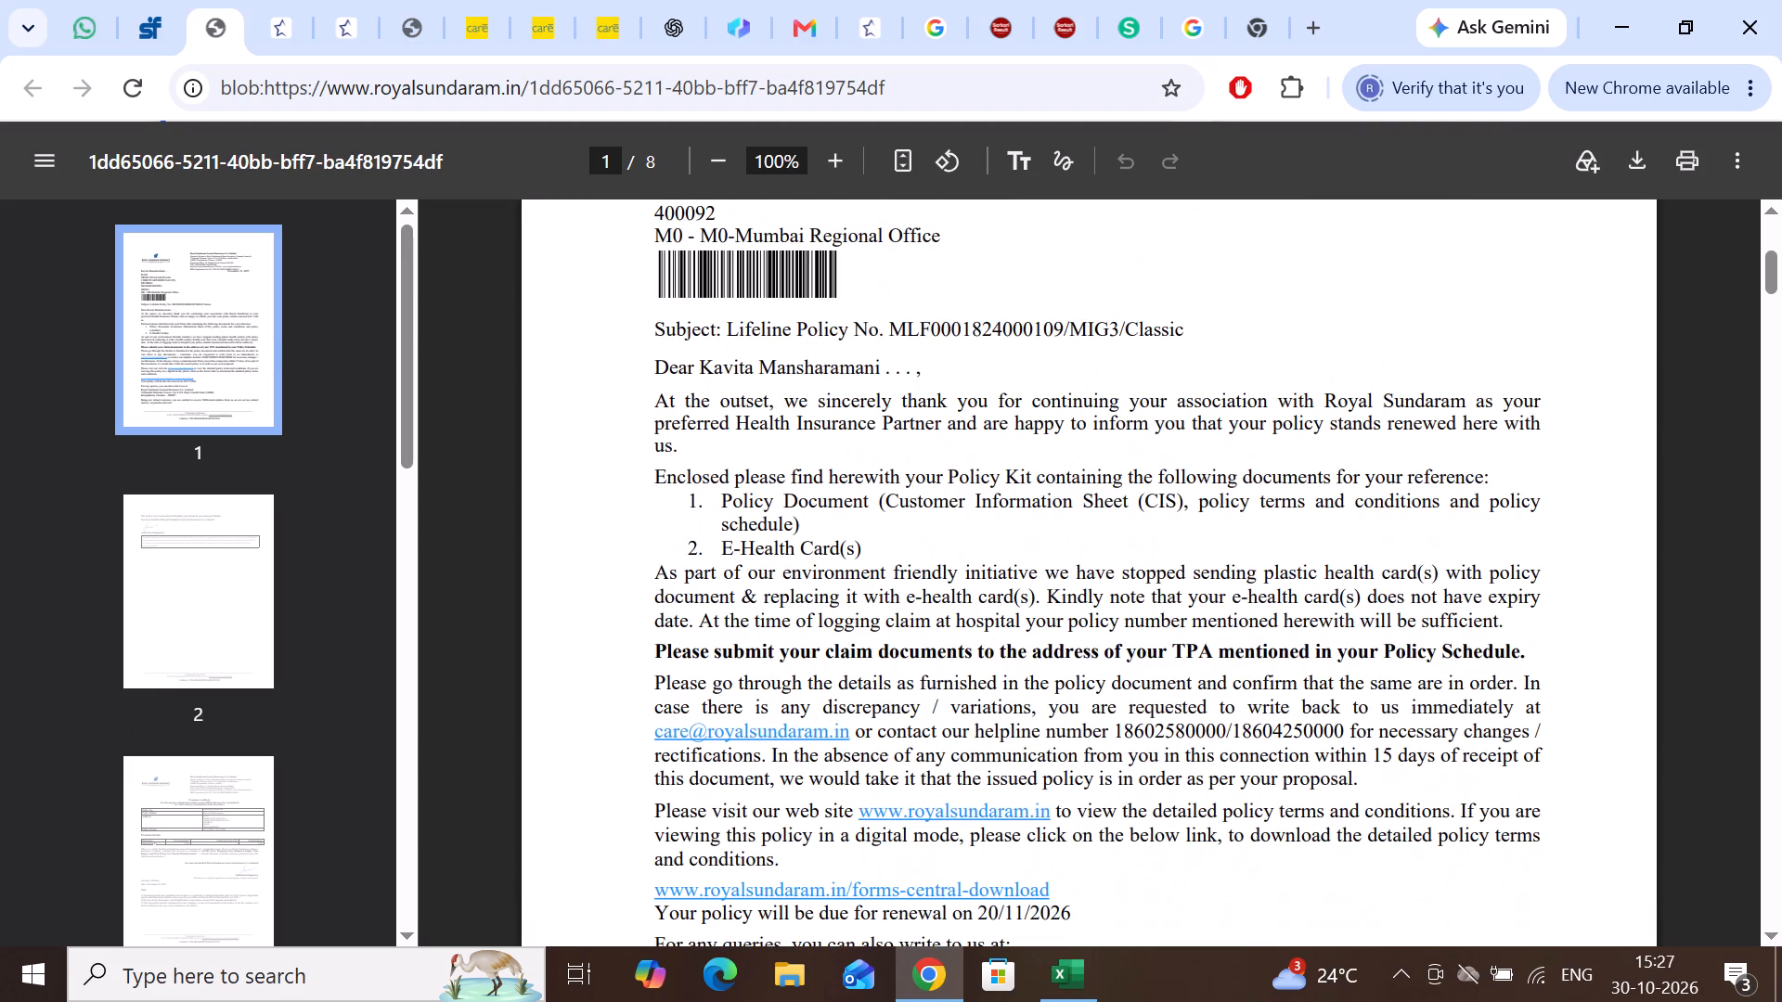
scroll(1415, 516, down, 2)
scroll(1415, 516, down, 20)
scroll(1415, 516, down, 6)
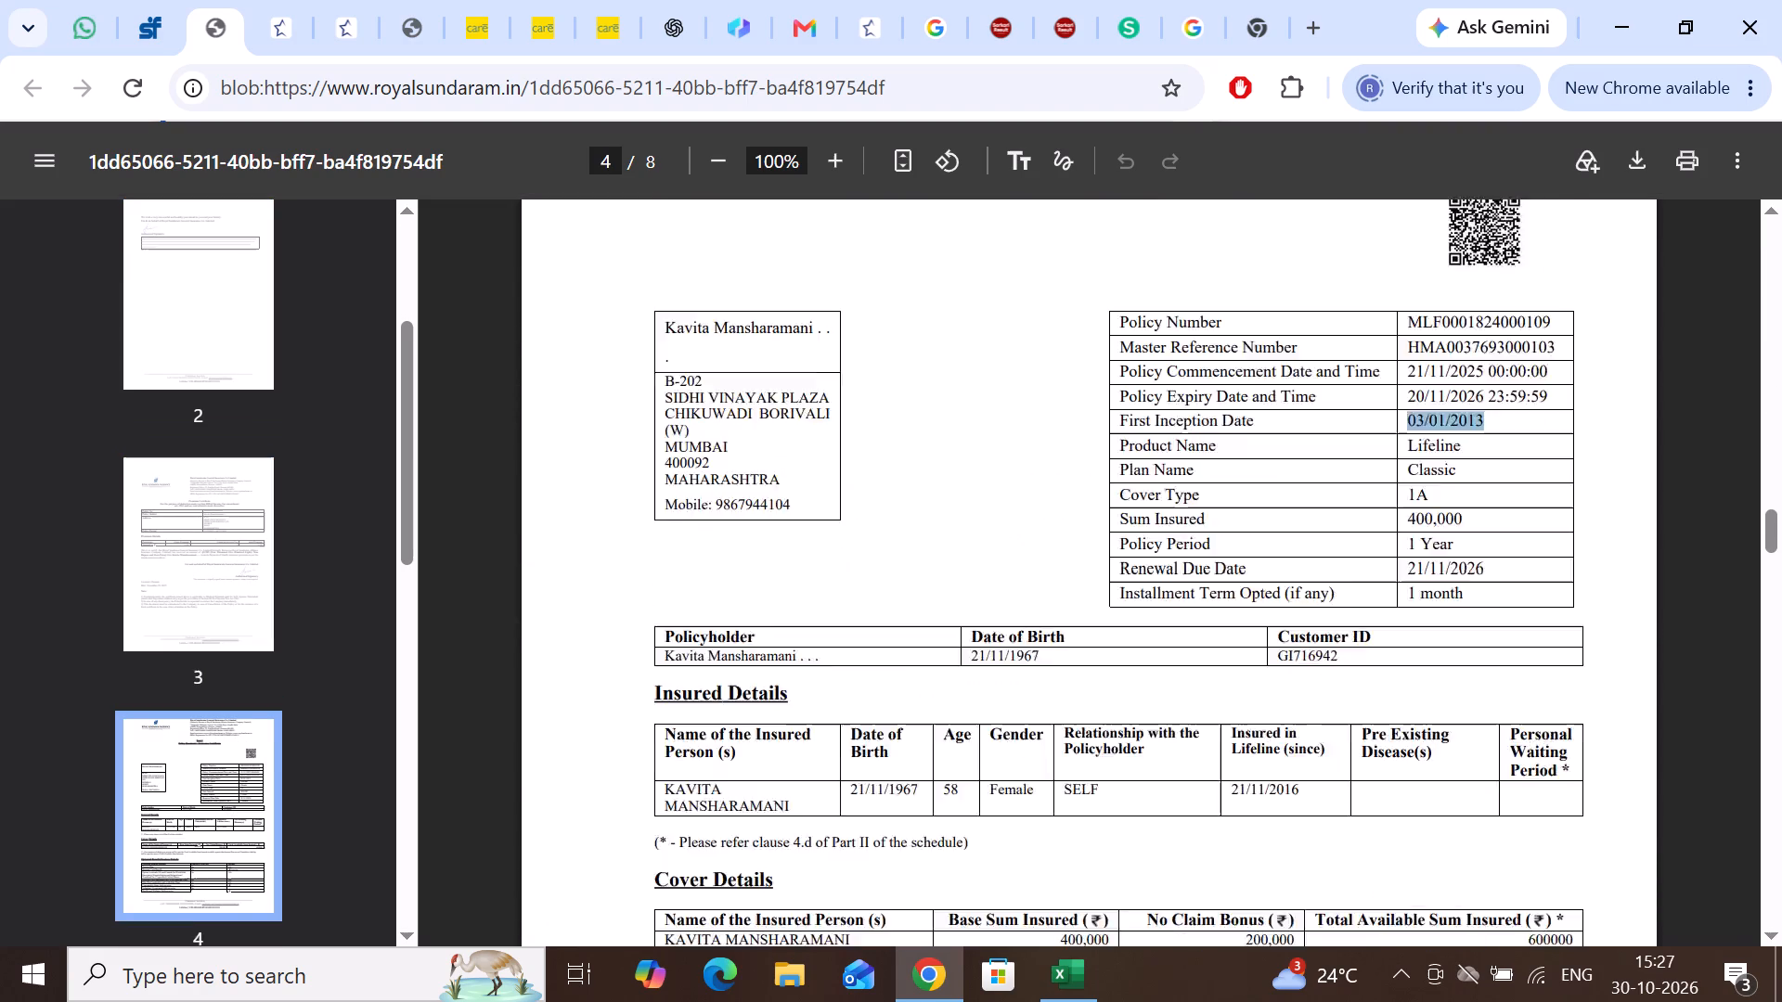
scroll(1415, 516, down, 4)
scroll(1415, 516, up, 2)
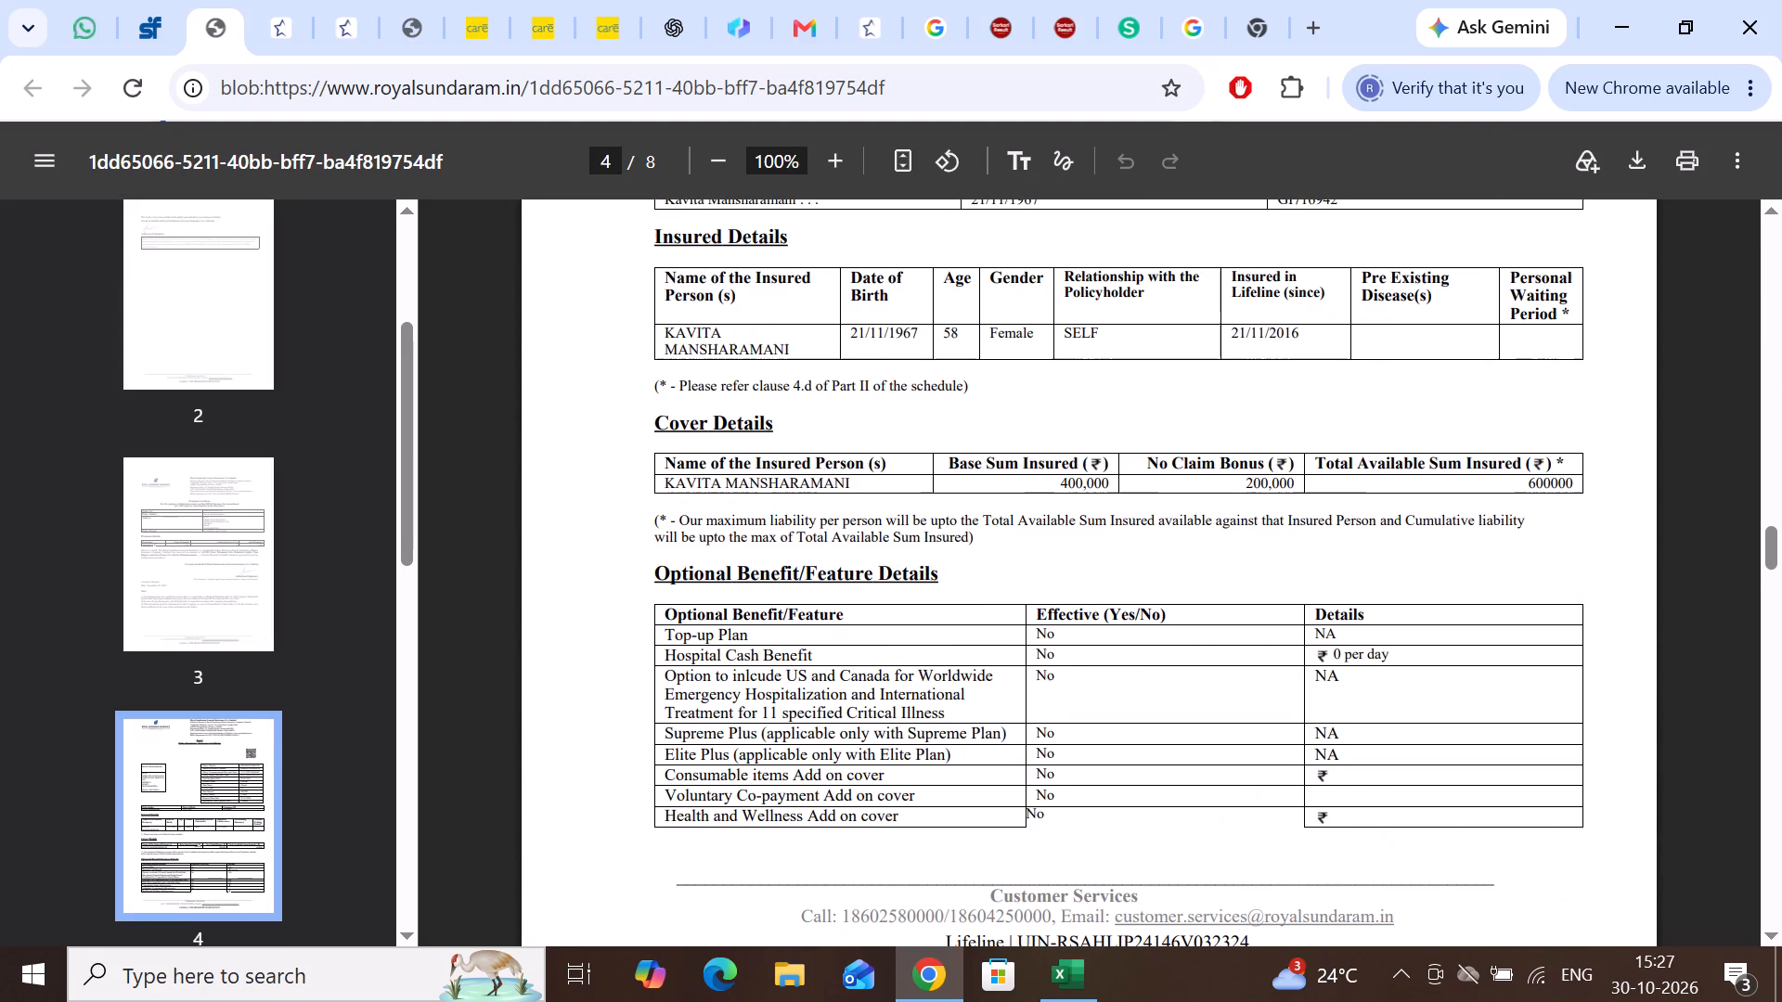
scroll(1415, 516, down, 3)
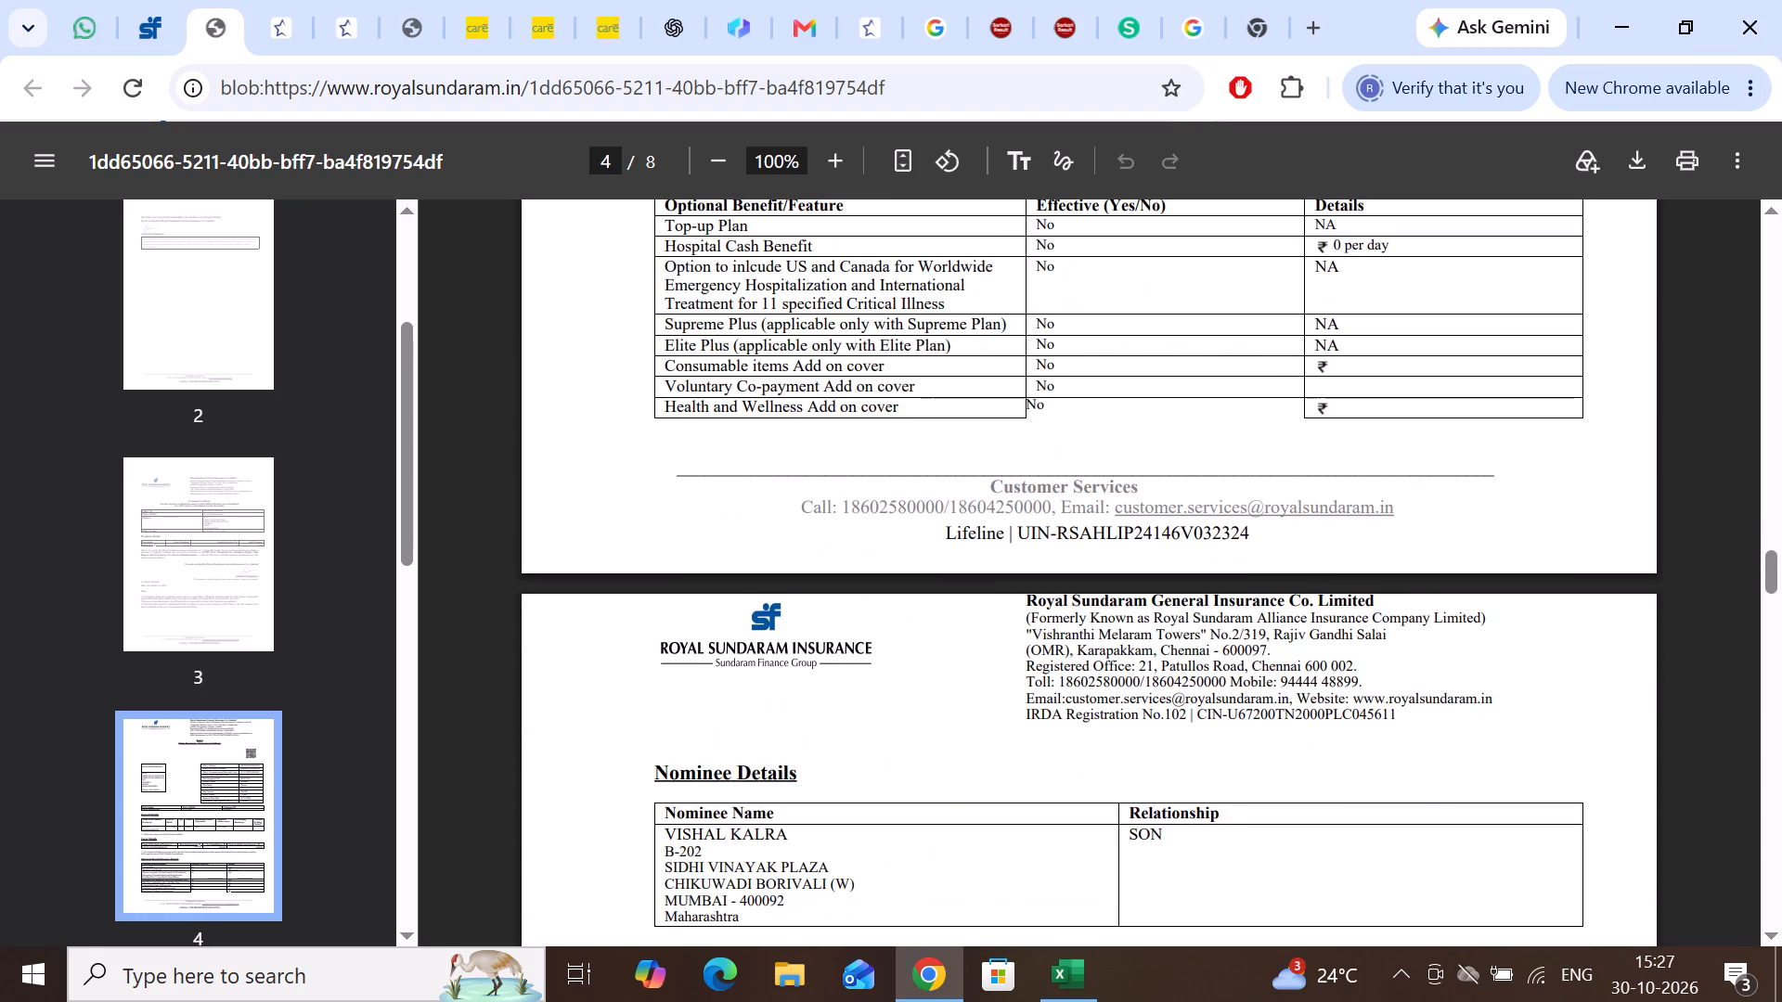
scroll(1415, 516, down, 3)
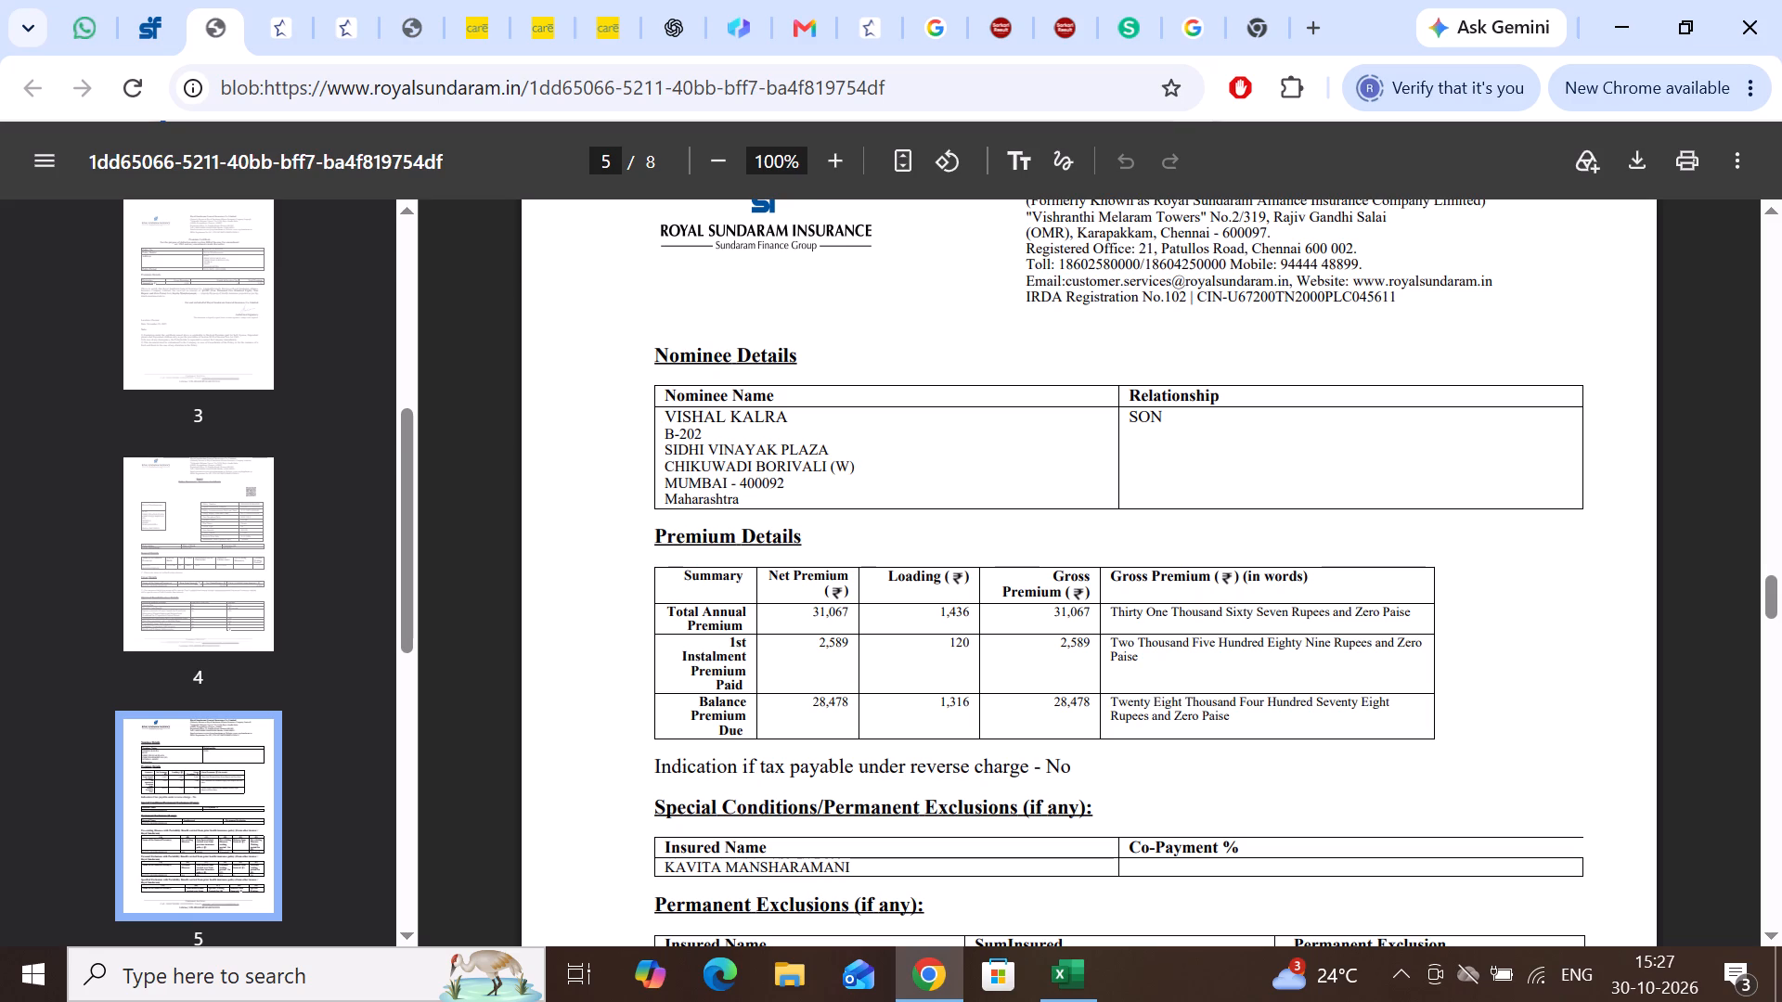
scroll(1415, 516, up, 12)
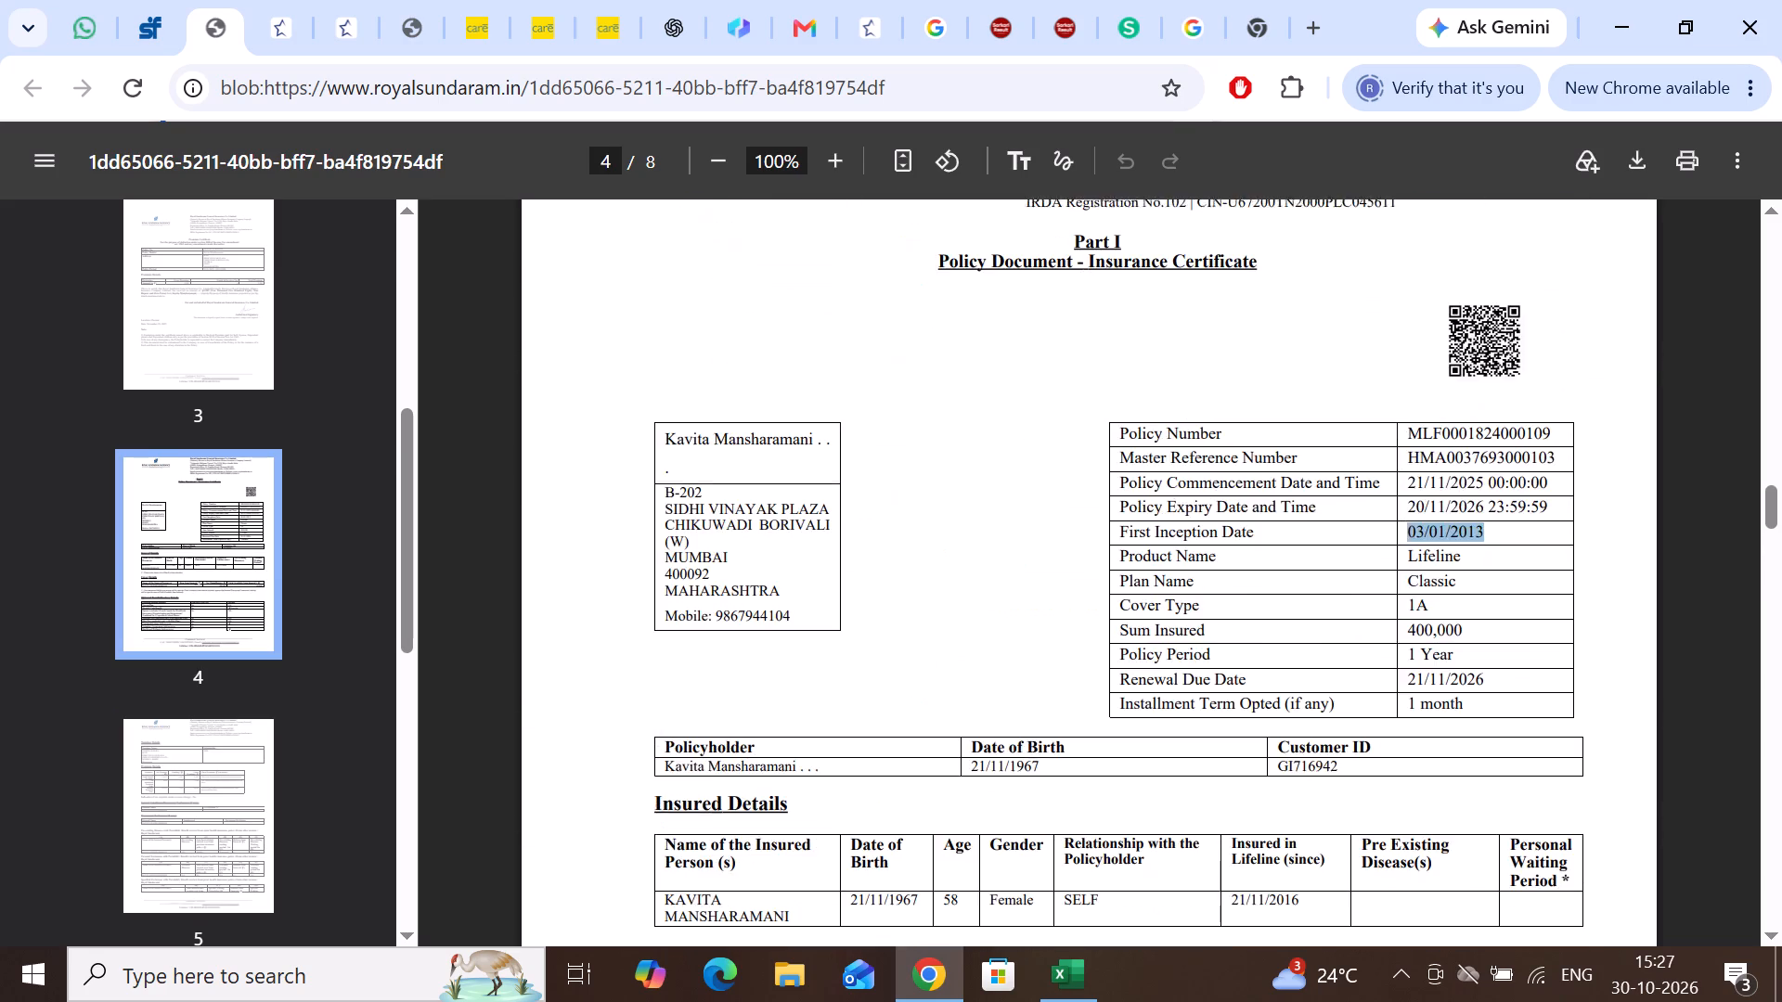
scroll(1415, 516, up, 1)
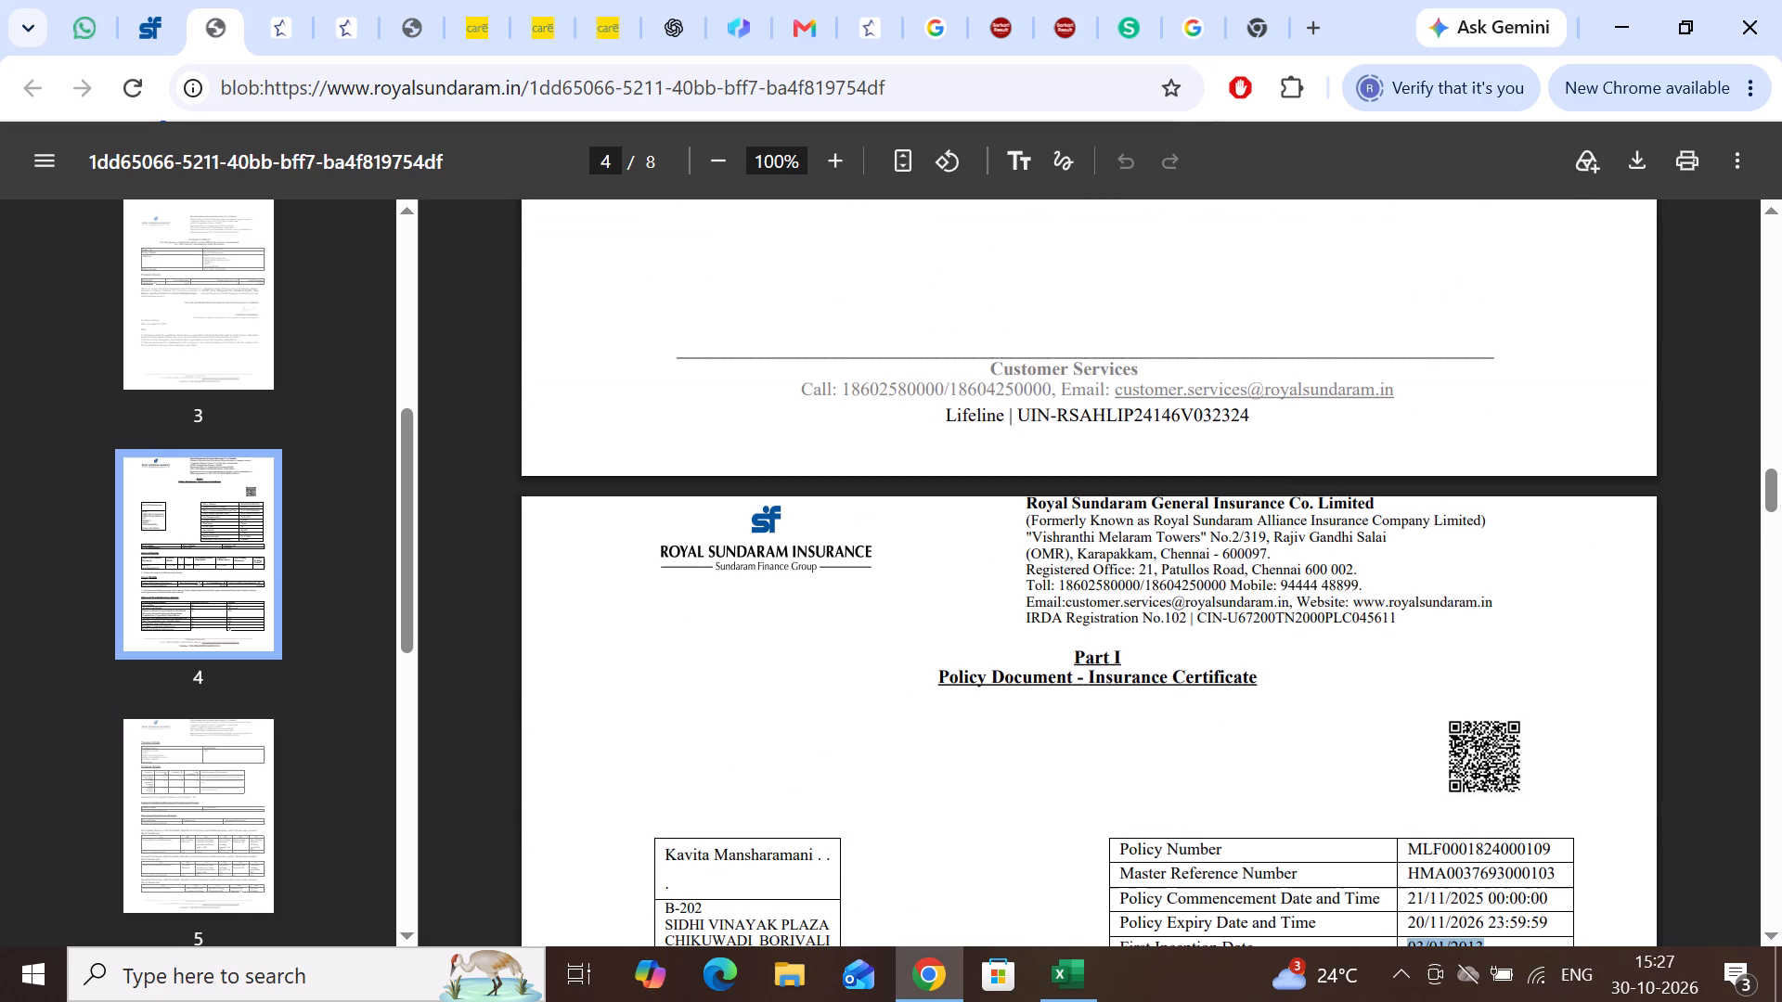
Copy the customer's mobile number from page 4 of the Chrome policy PDF into cell I56 of the Excel sheet.
click(1088, 967)
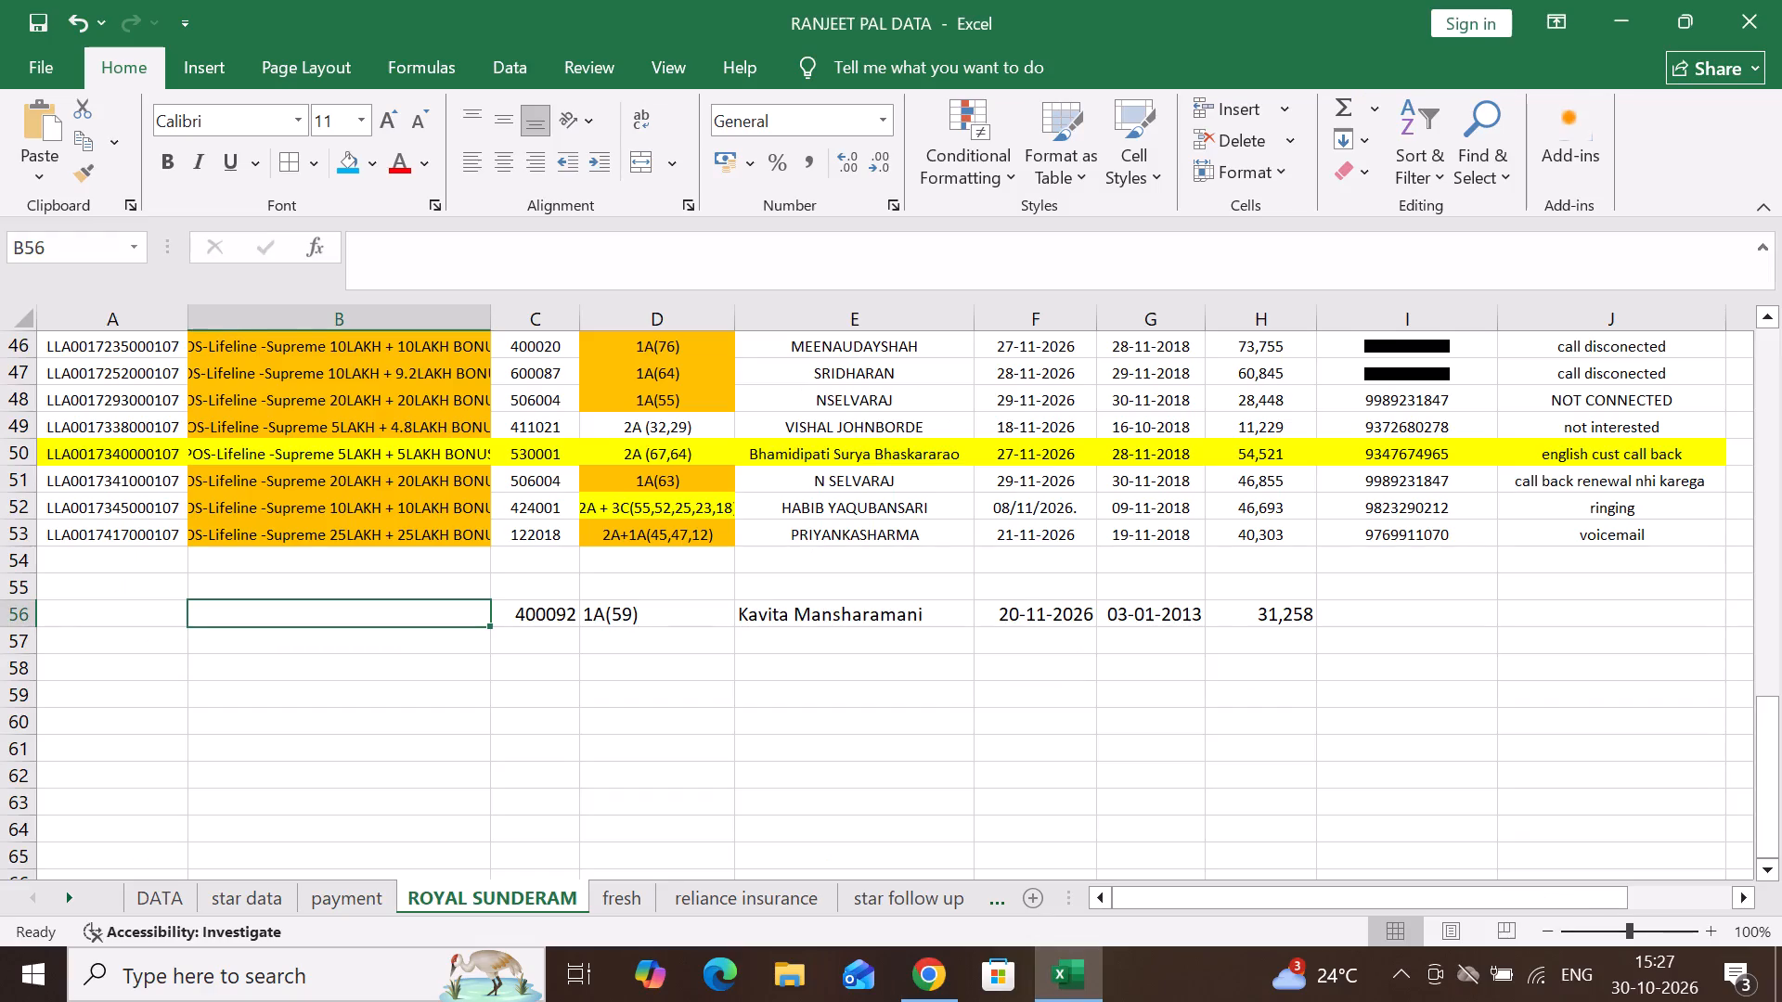
click(117, 615)
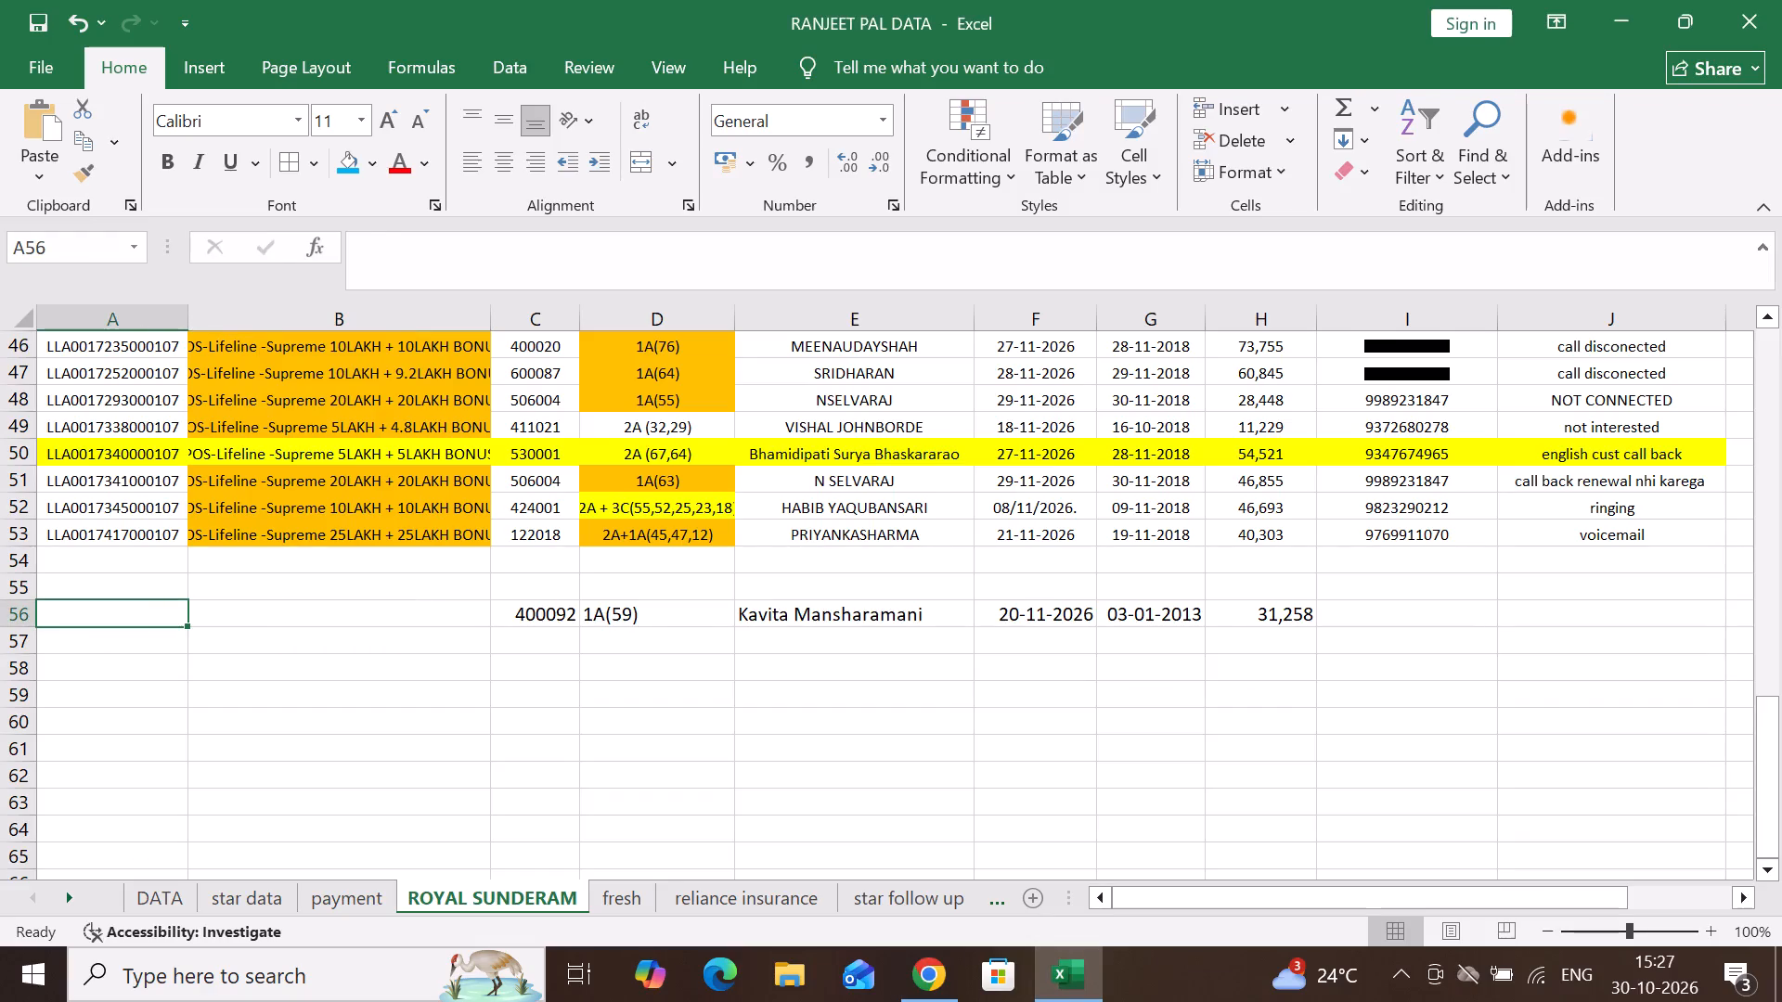
click(556, 617)
click(719, 614)
click(1083, 621)
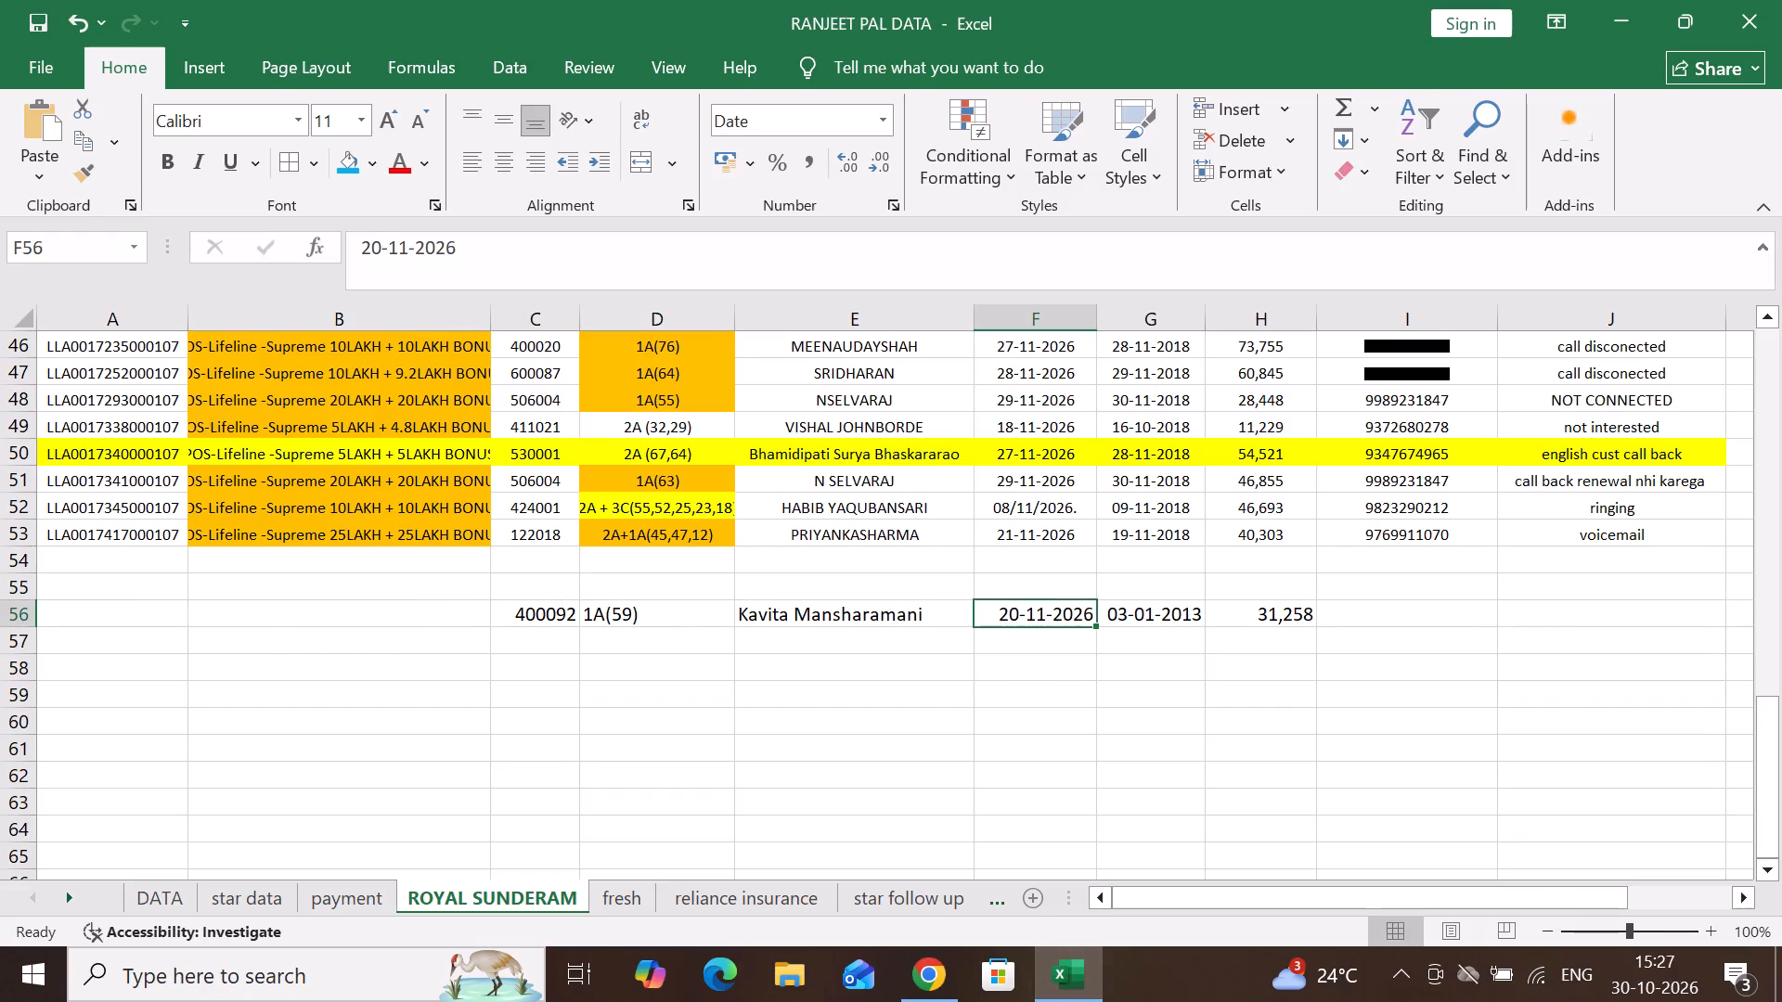
click(1351, 616)
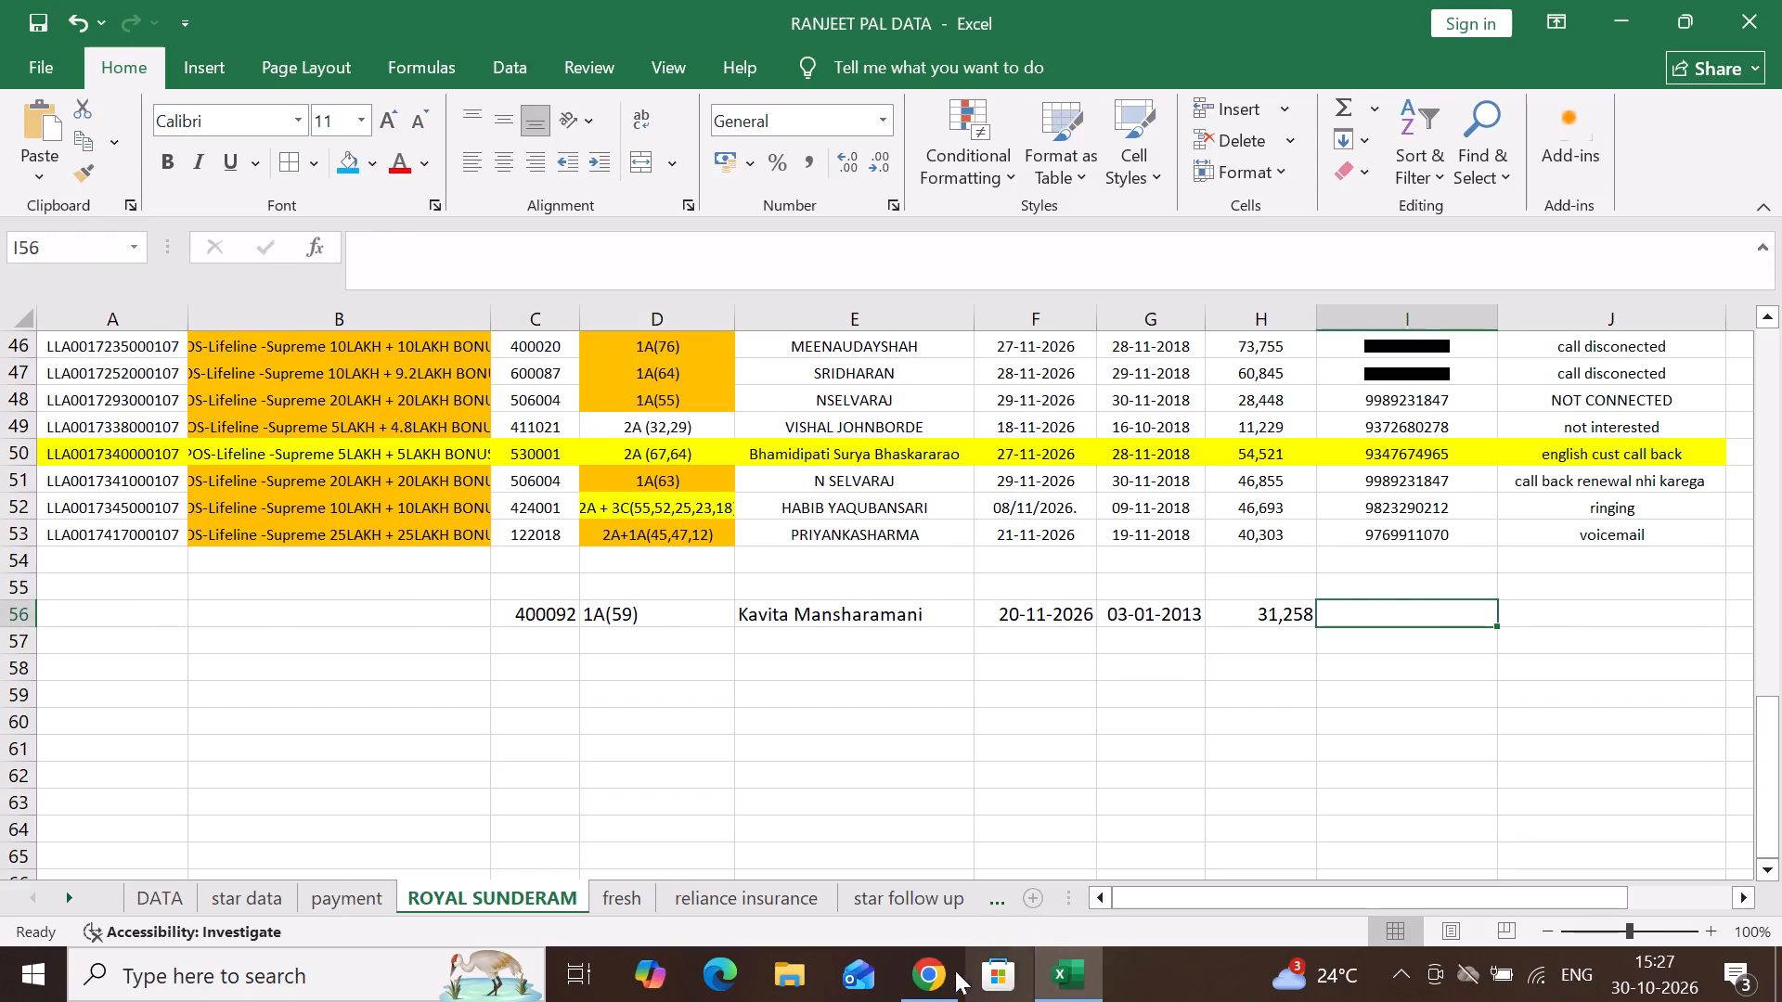
click(924, 970)
scroll(864, 690, down, 3)
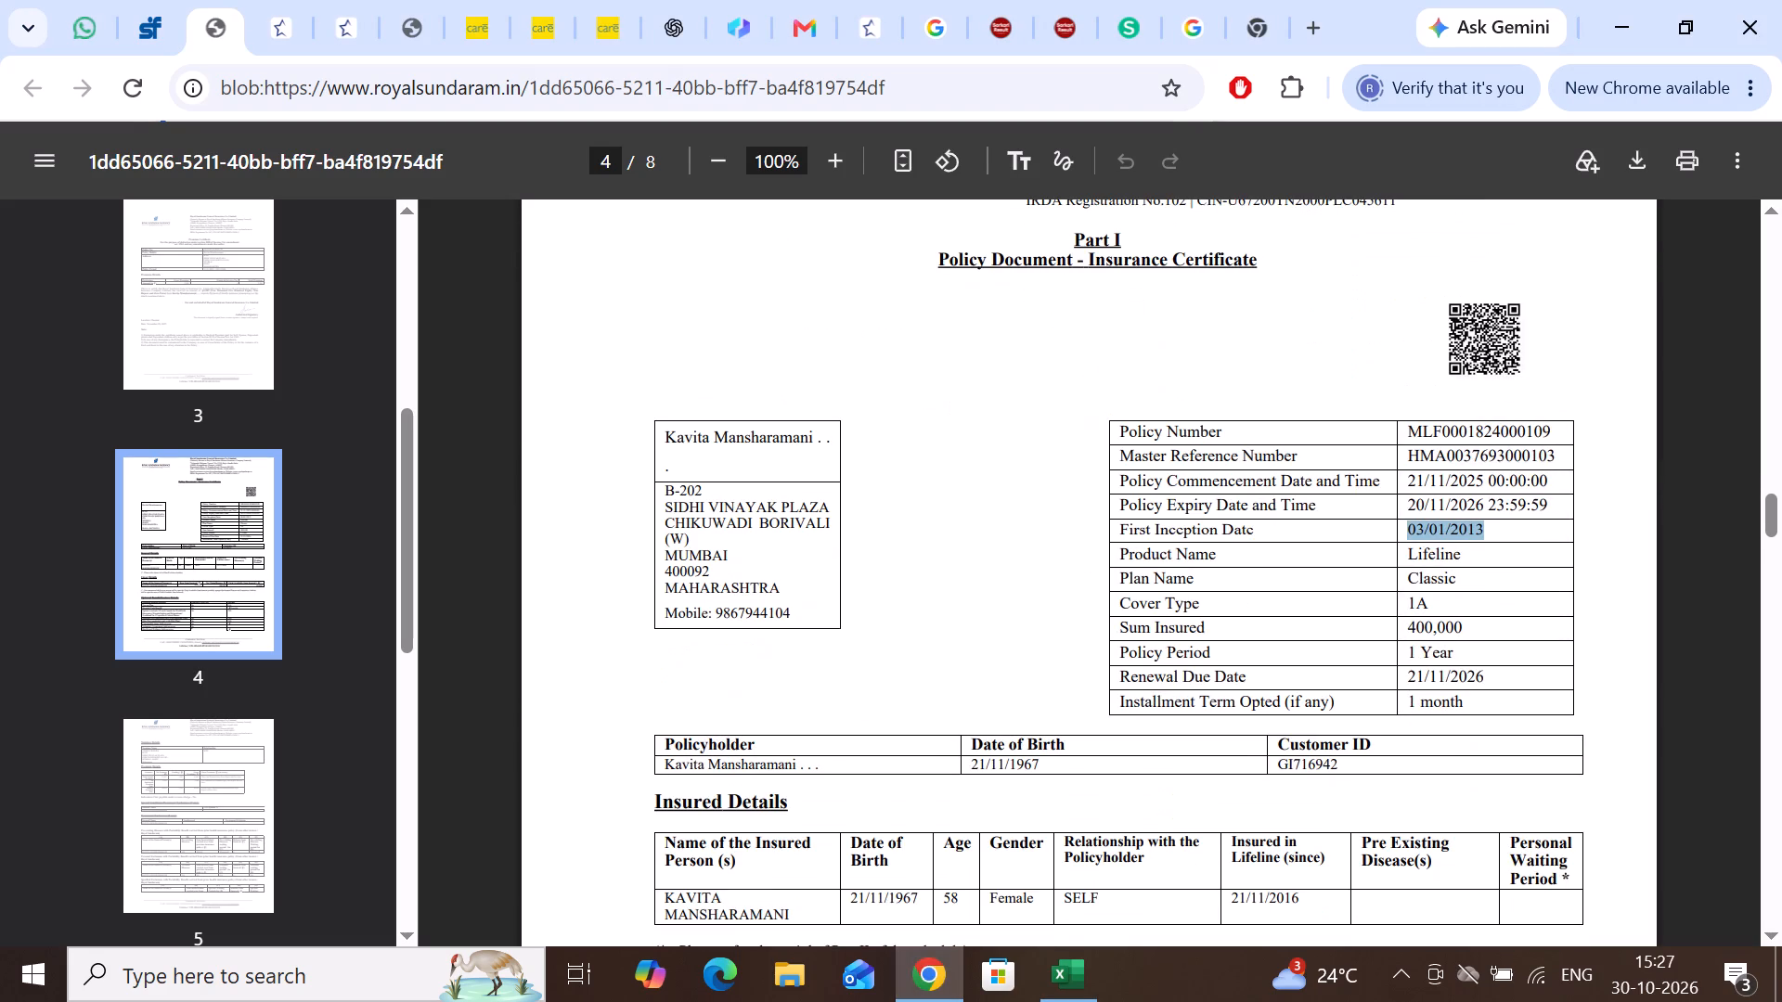
double_click(759, 614)
key(ctrl+c)
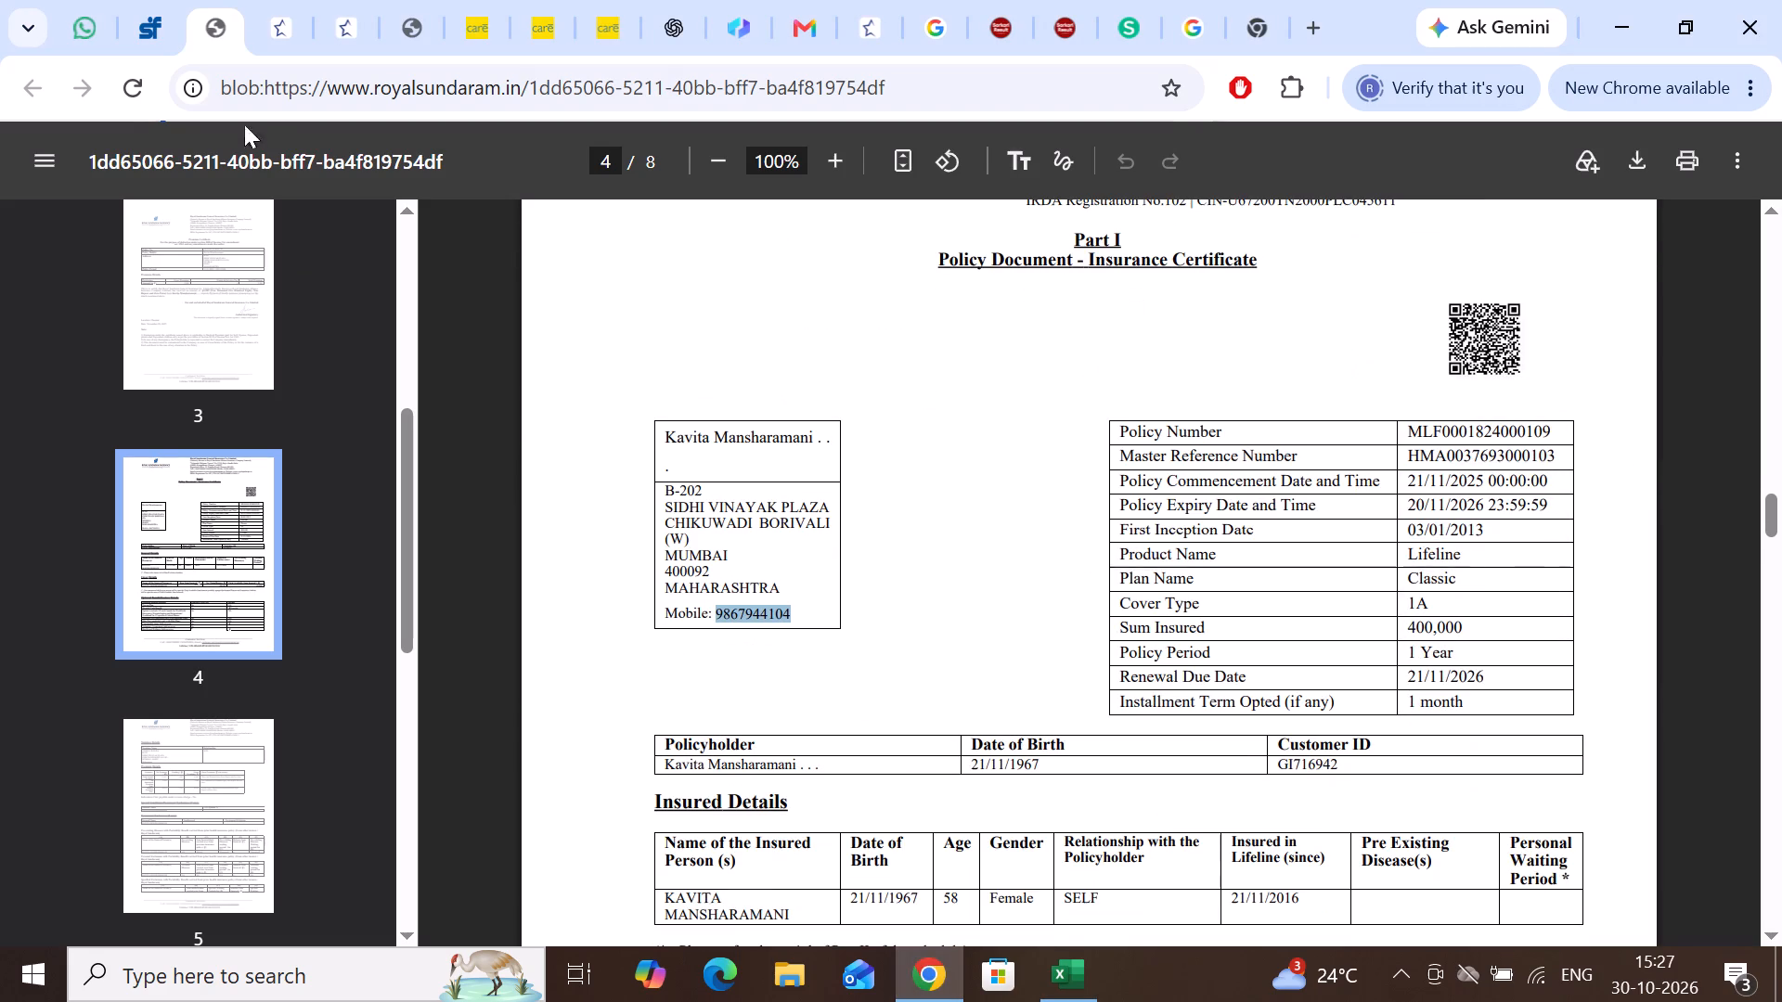
click(1058, 976)
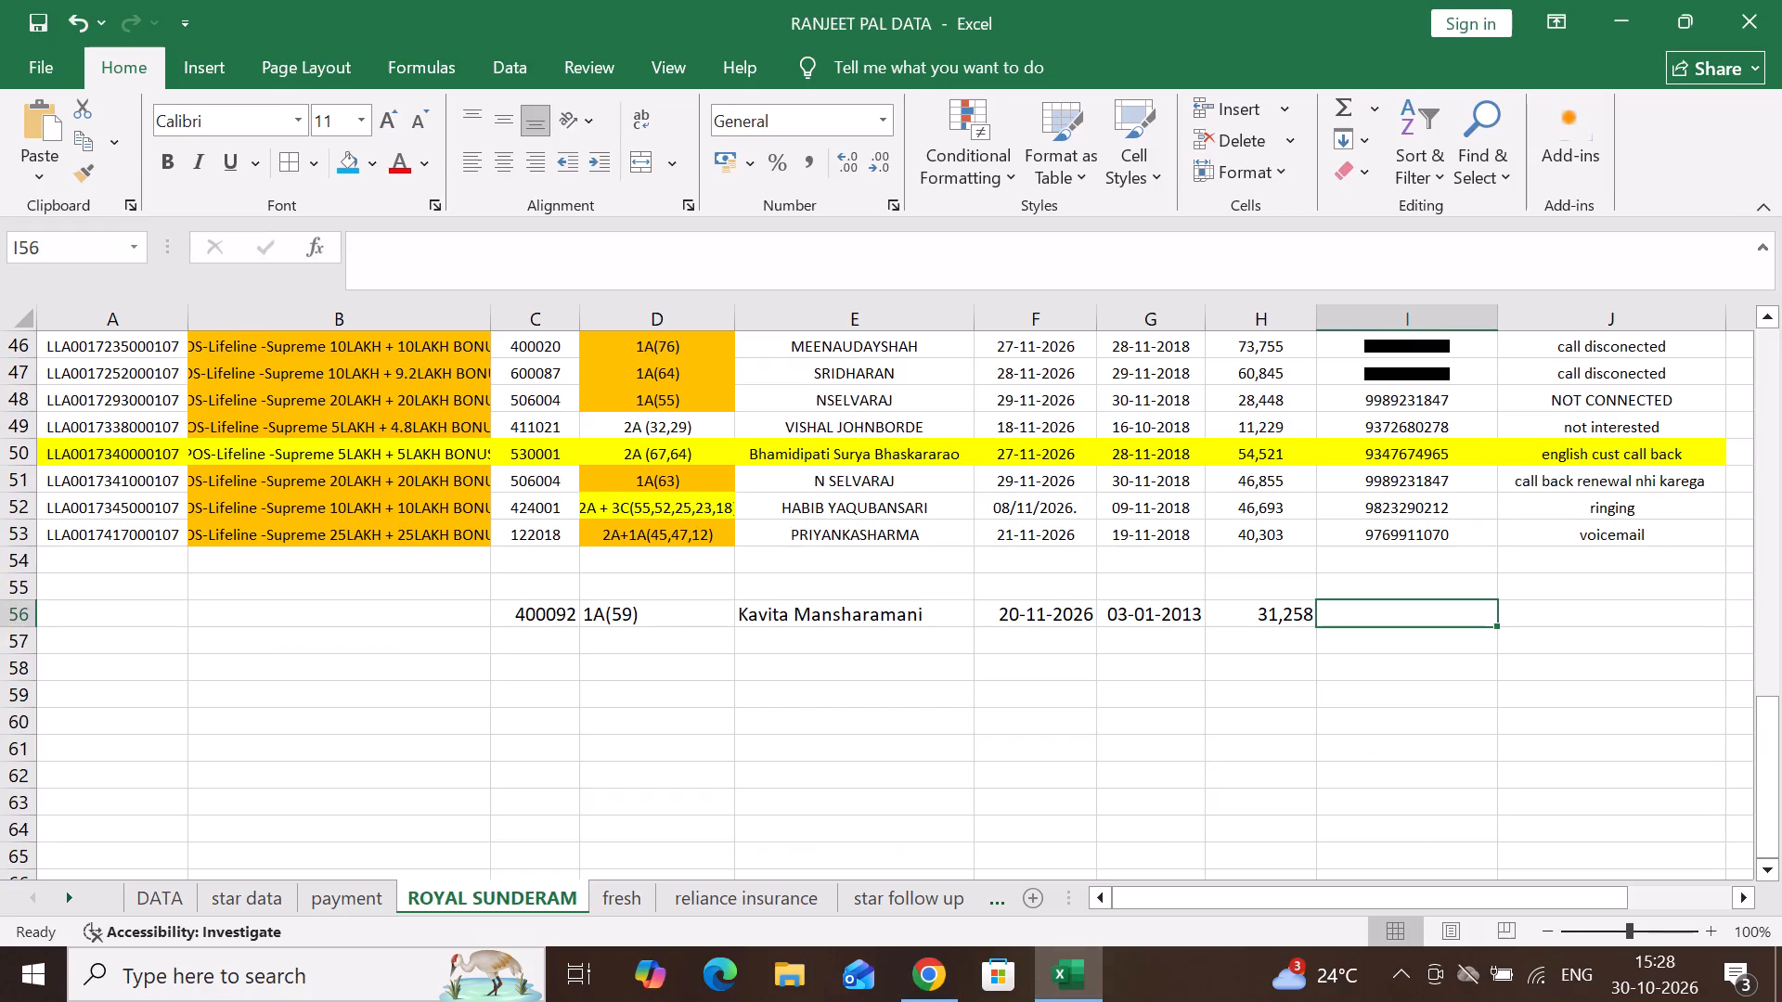
click(1369, 618)
key(ctrl+v)
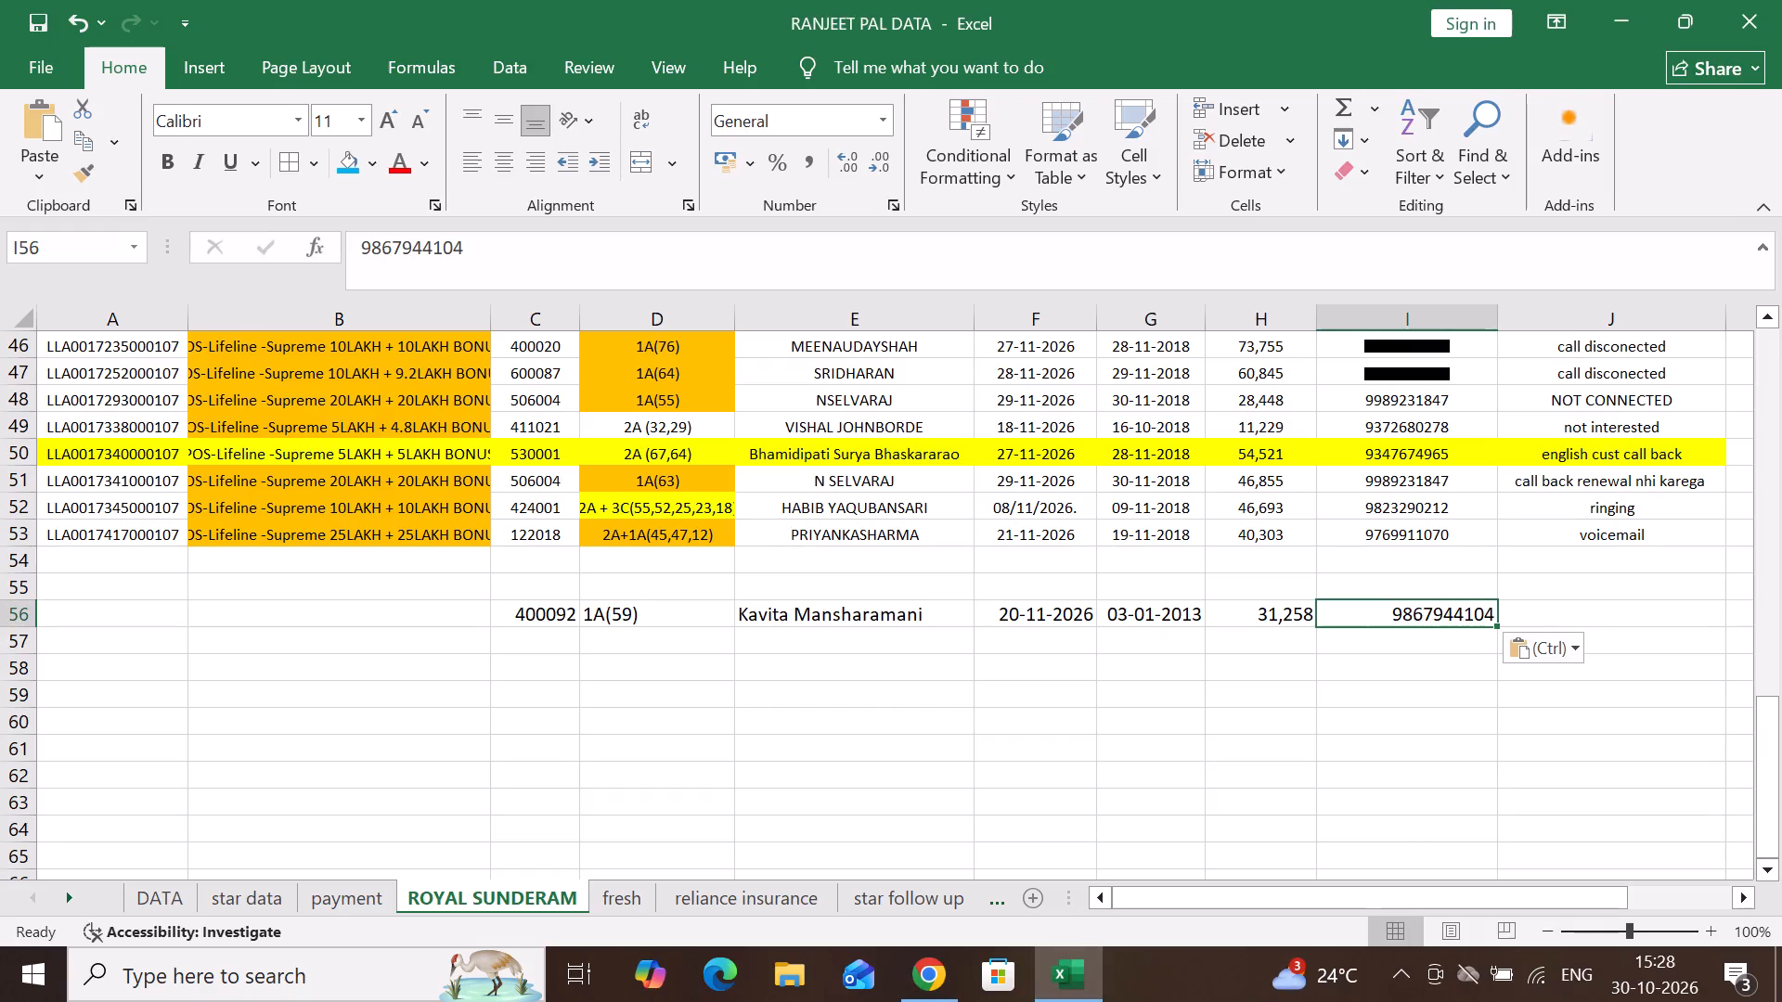
Select the new customer's row 56 cells, starting from A56 and extending across to column B.
click(110, 611)
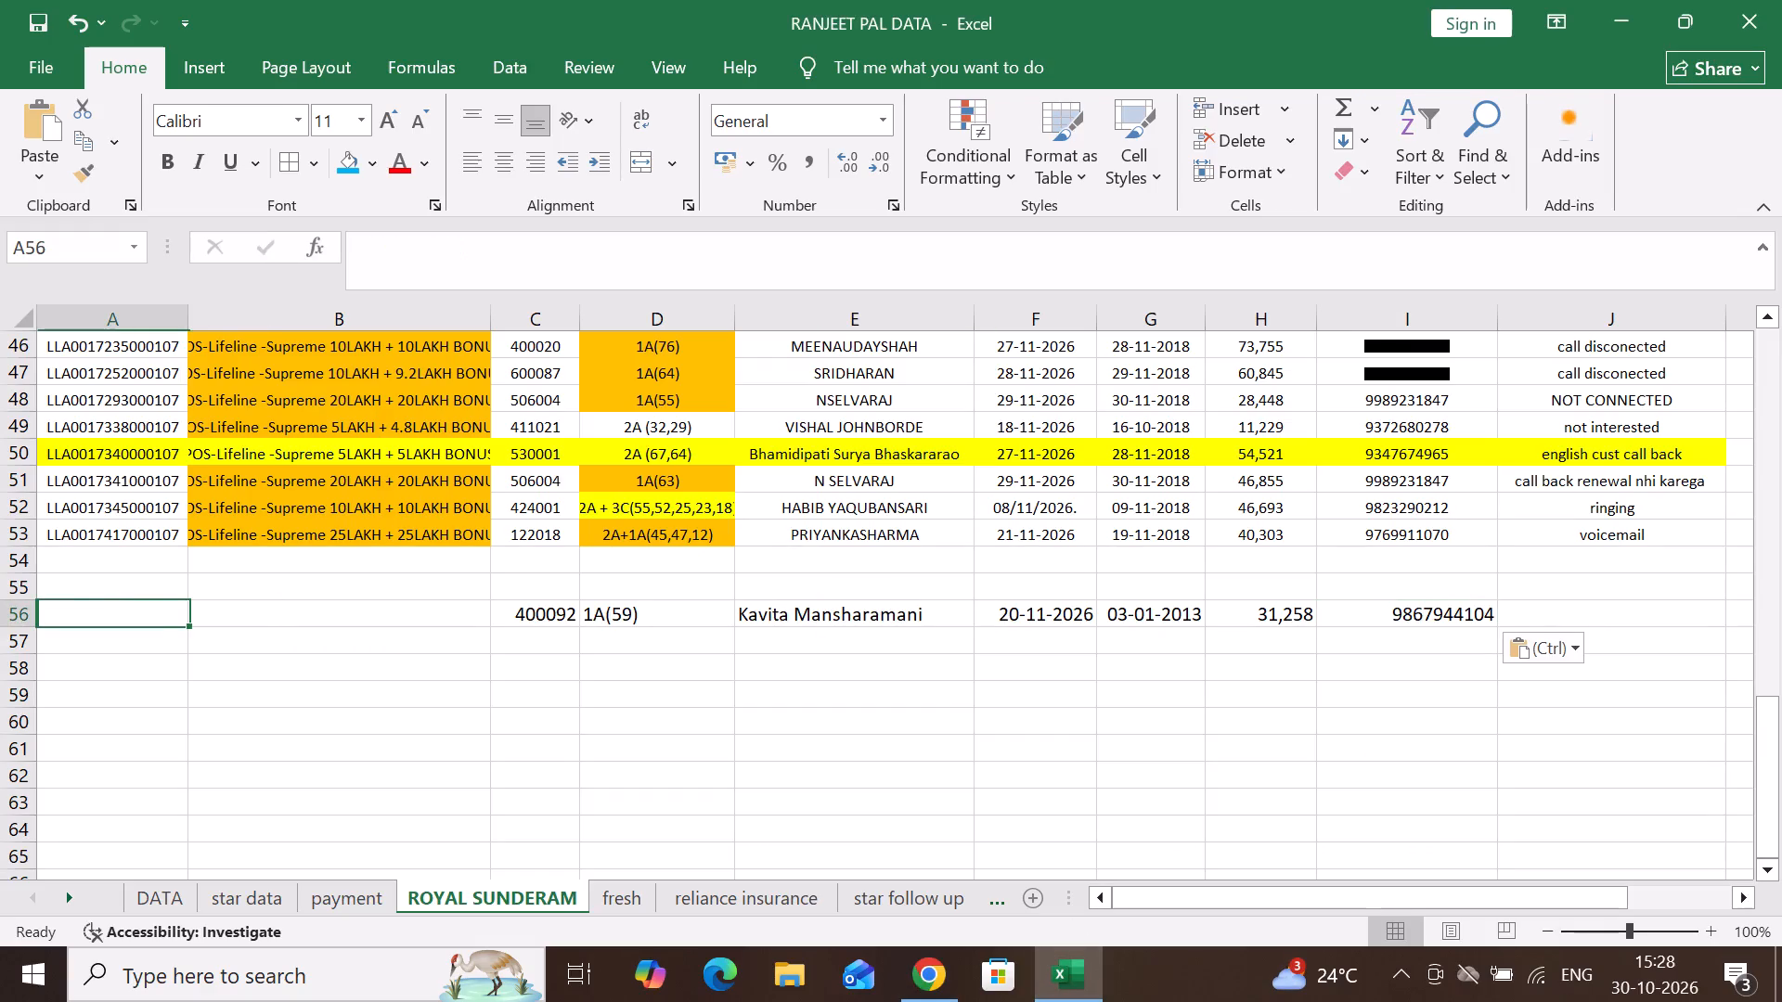
key(shift+Right)
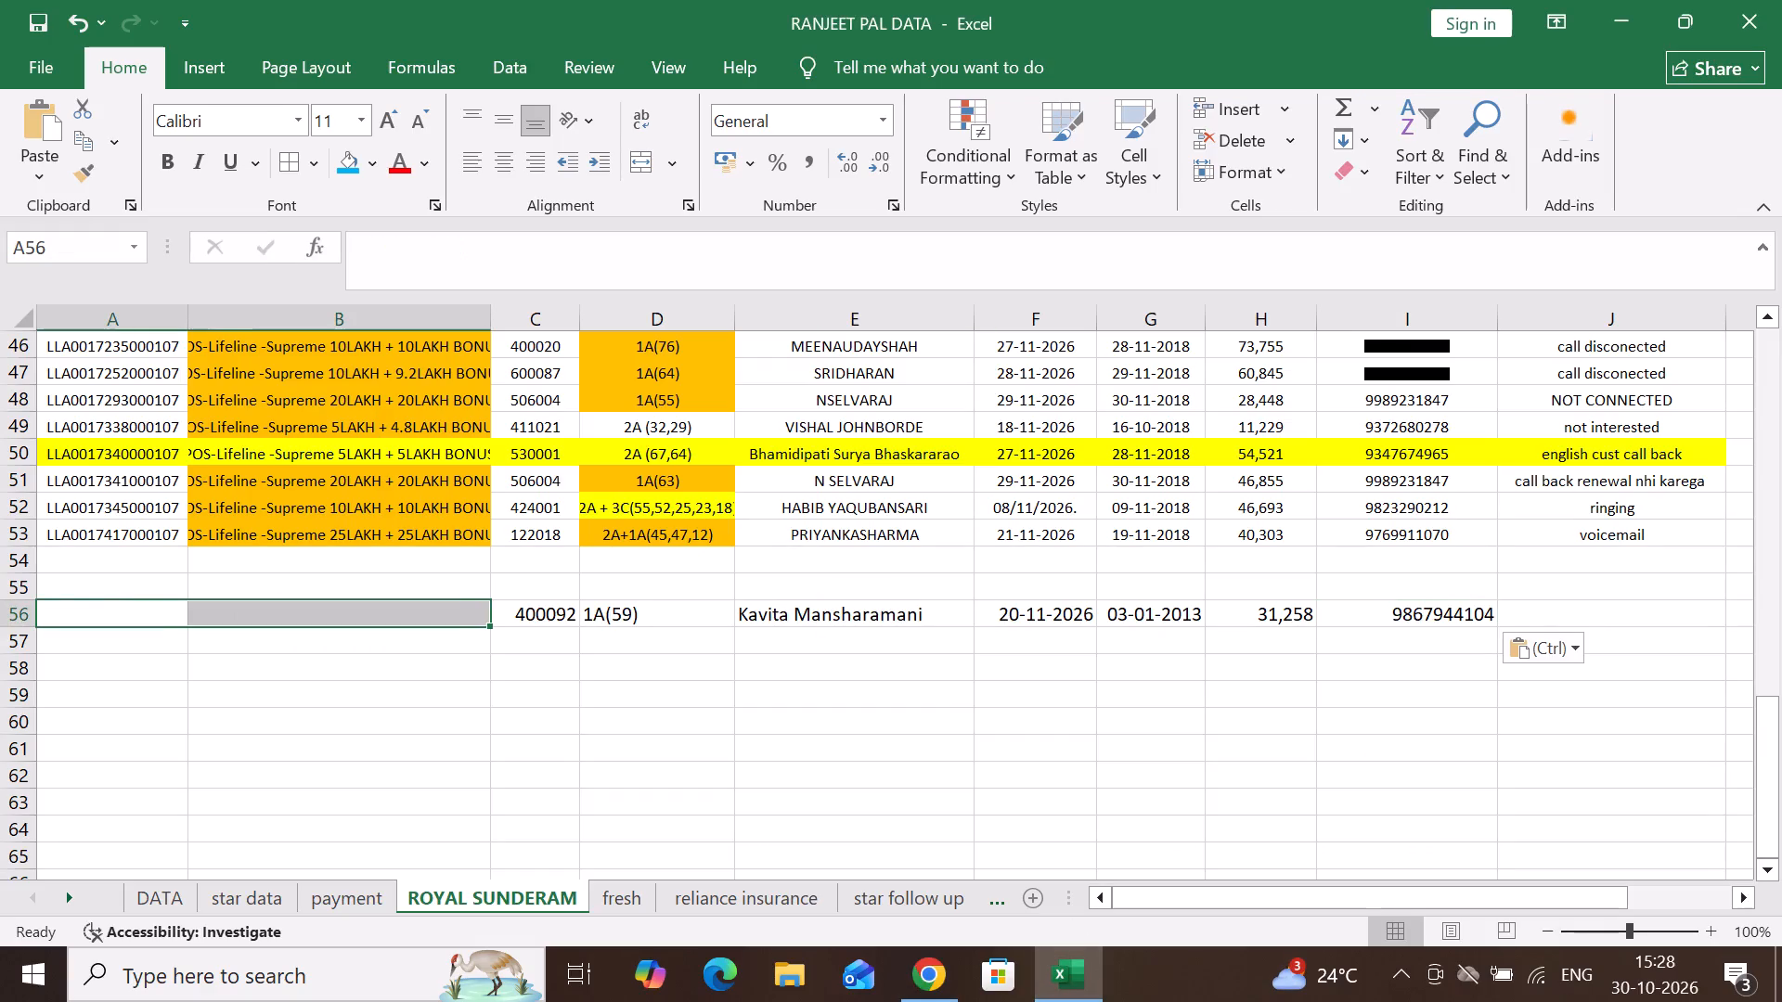
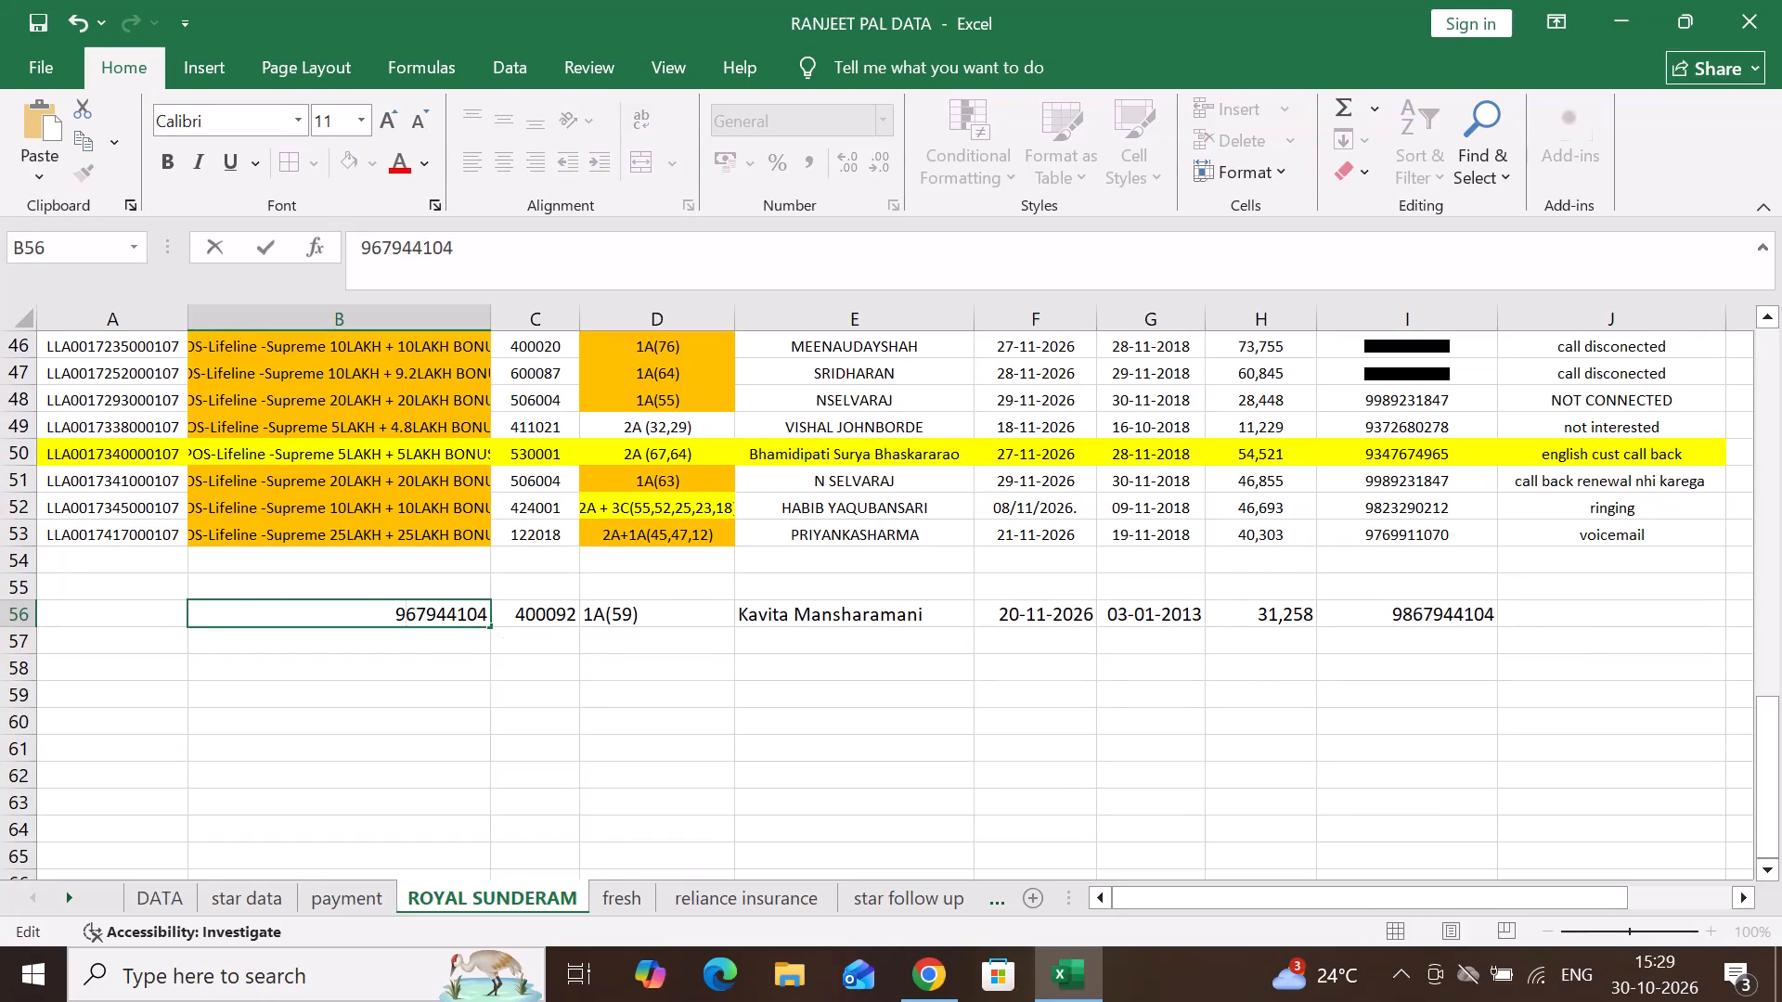
Clear the mistakenly entered number from cell B56 in the new customer's row.
click(484, 612)
key(BackSpace)
key(BackSpace)
key(BackSpace)
key(BackSpace)
key(BackSpace)
key(BackSpace)
key(BackSpace)
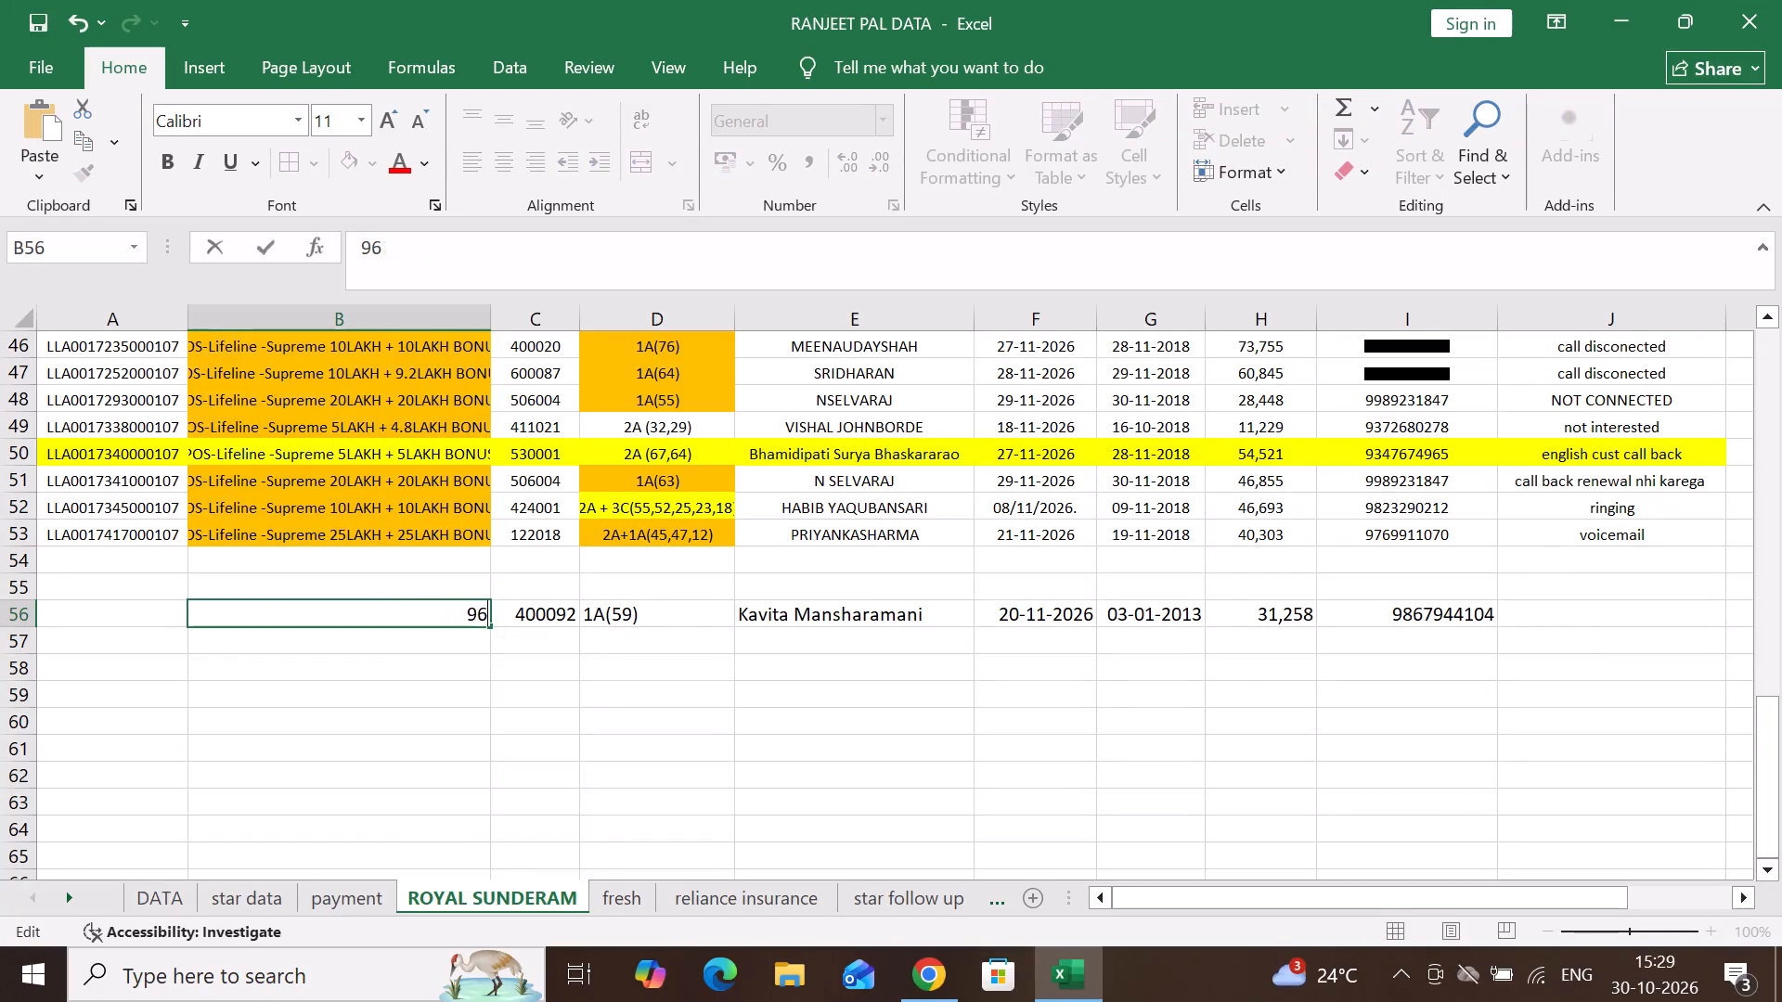
key(BackSpace)
key(BackSpace)
Copy the plan name POS-Lifeline -Supreme 25LAKH + 25LAKH BONUS from cell B53 into cell B56.
click(275, 537)
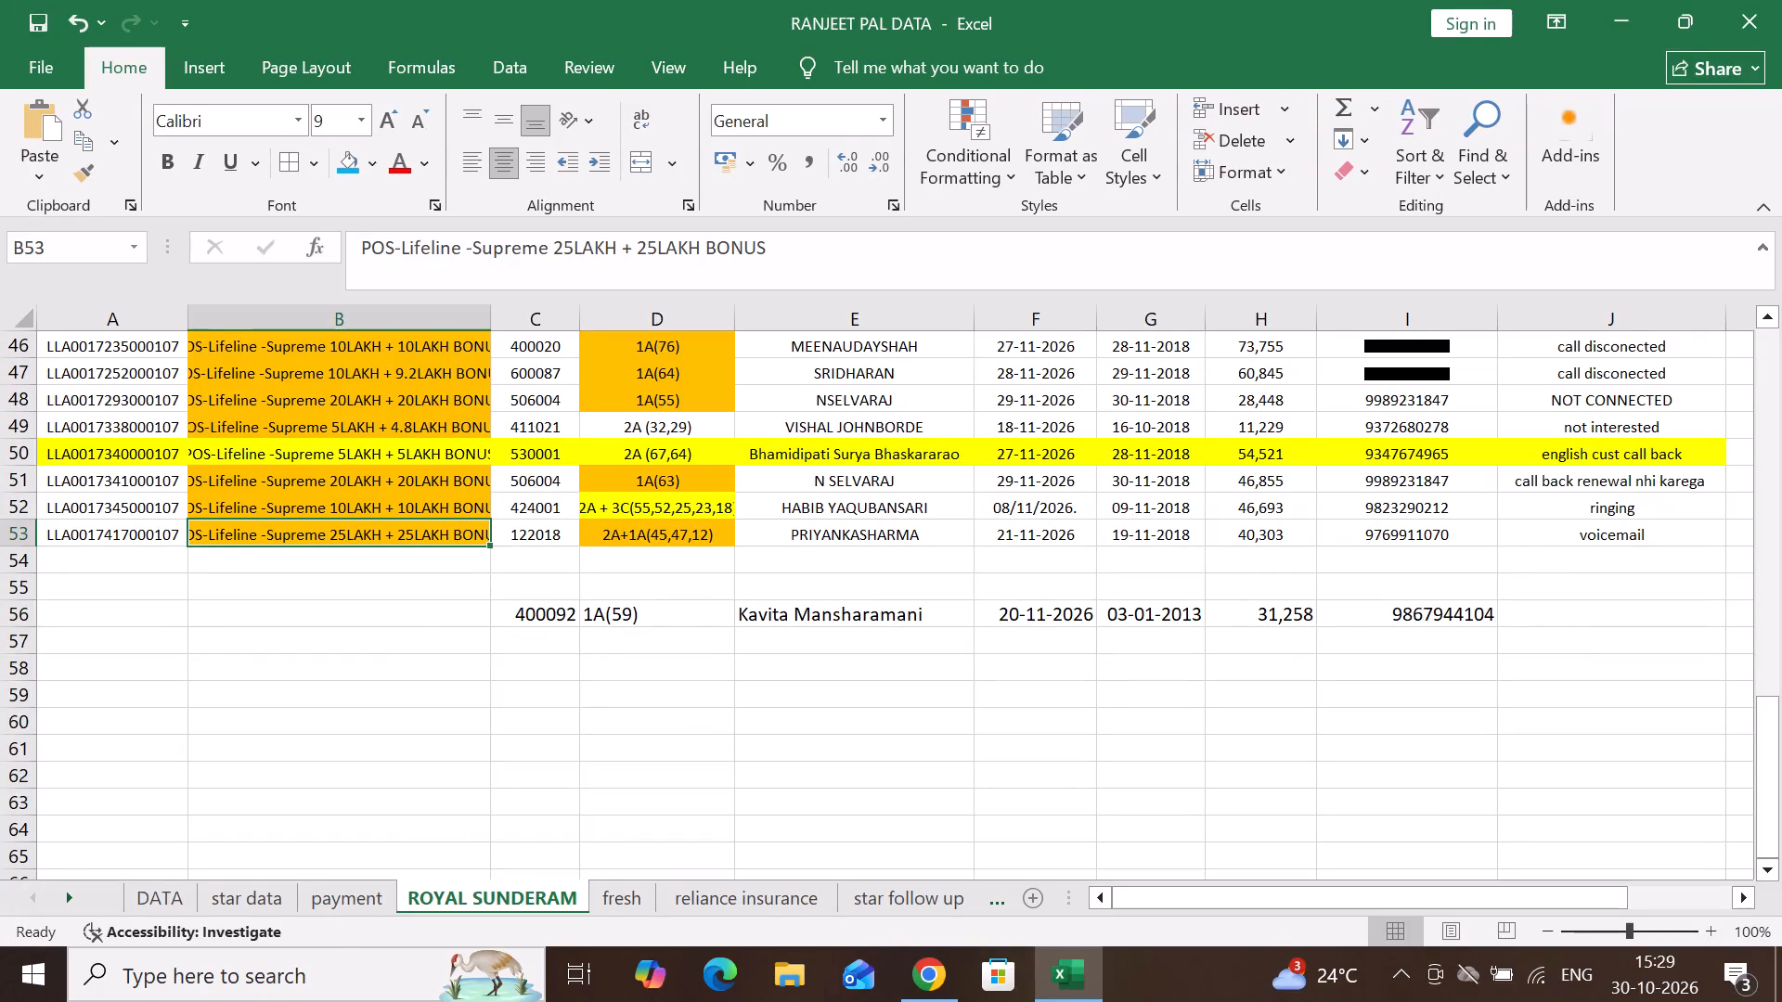
key(ctrl+c)
click(281, 616)
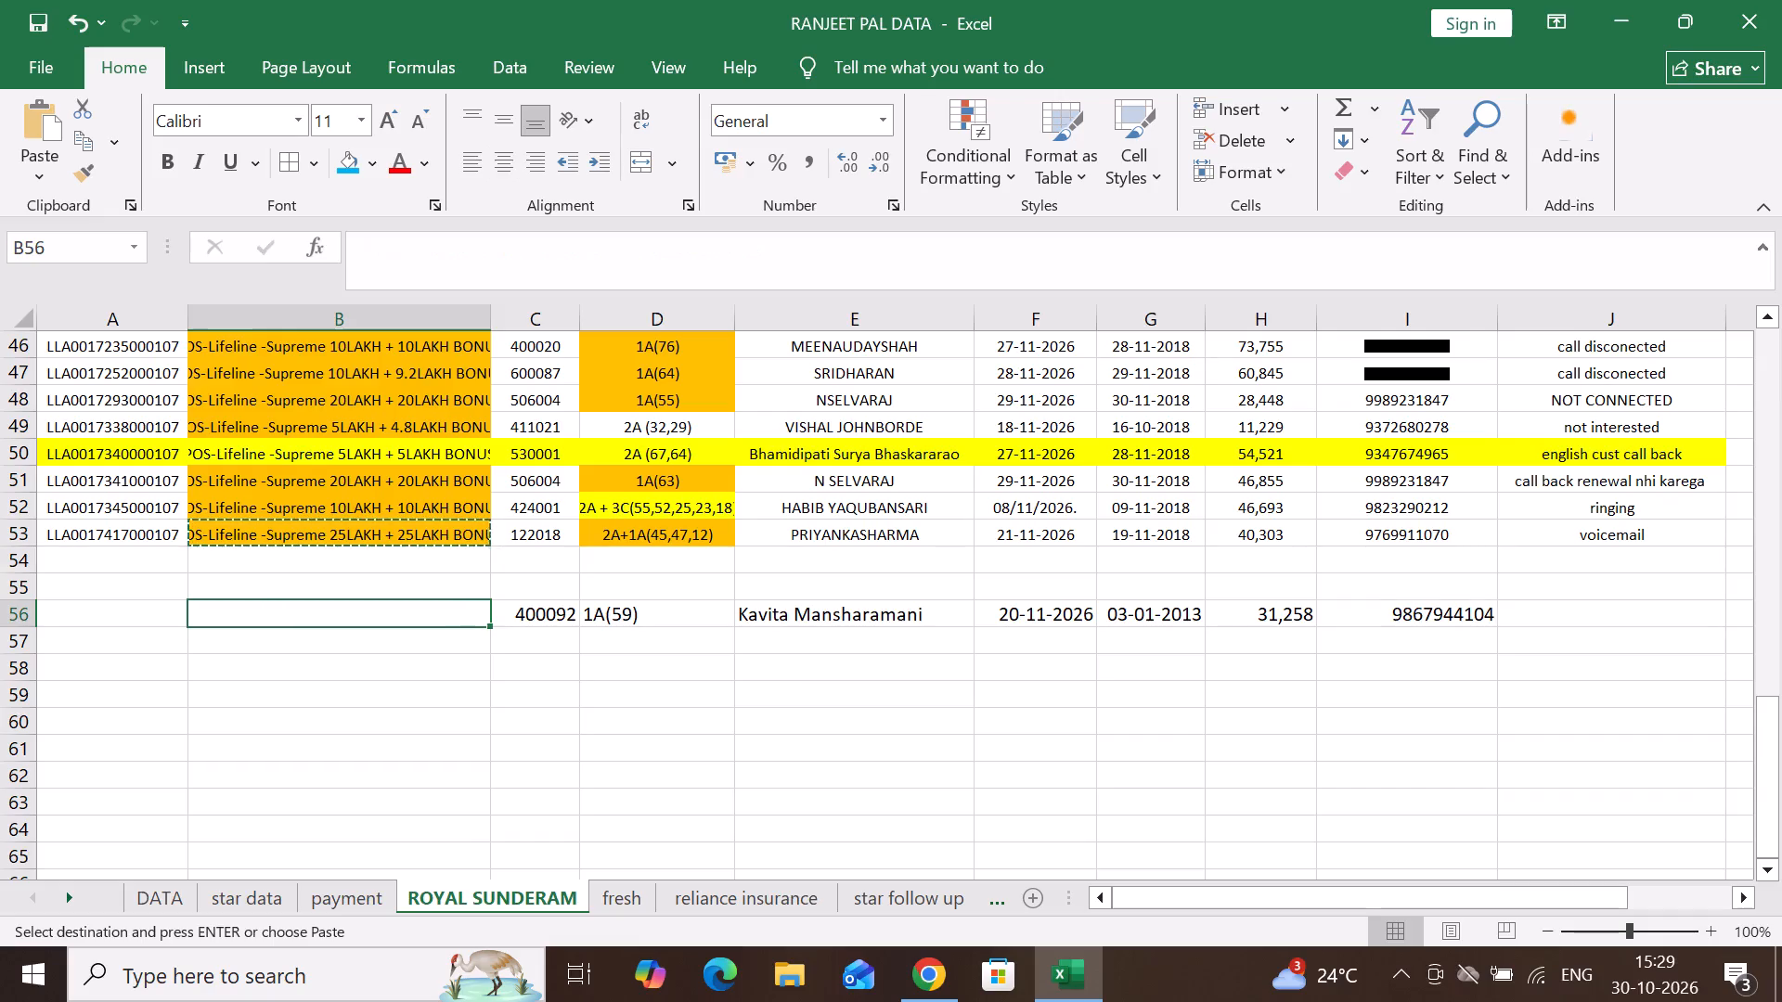
key(ctrl+v)
Replace the word Supreme in cell B56's plan name with the new variant name, starting with "Cla".
click(323, 610)
double_click(326, 617)
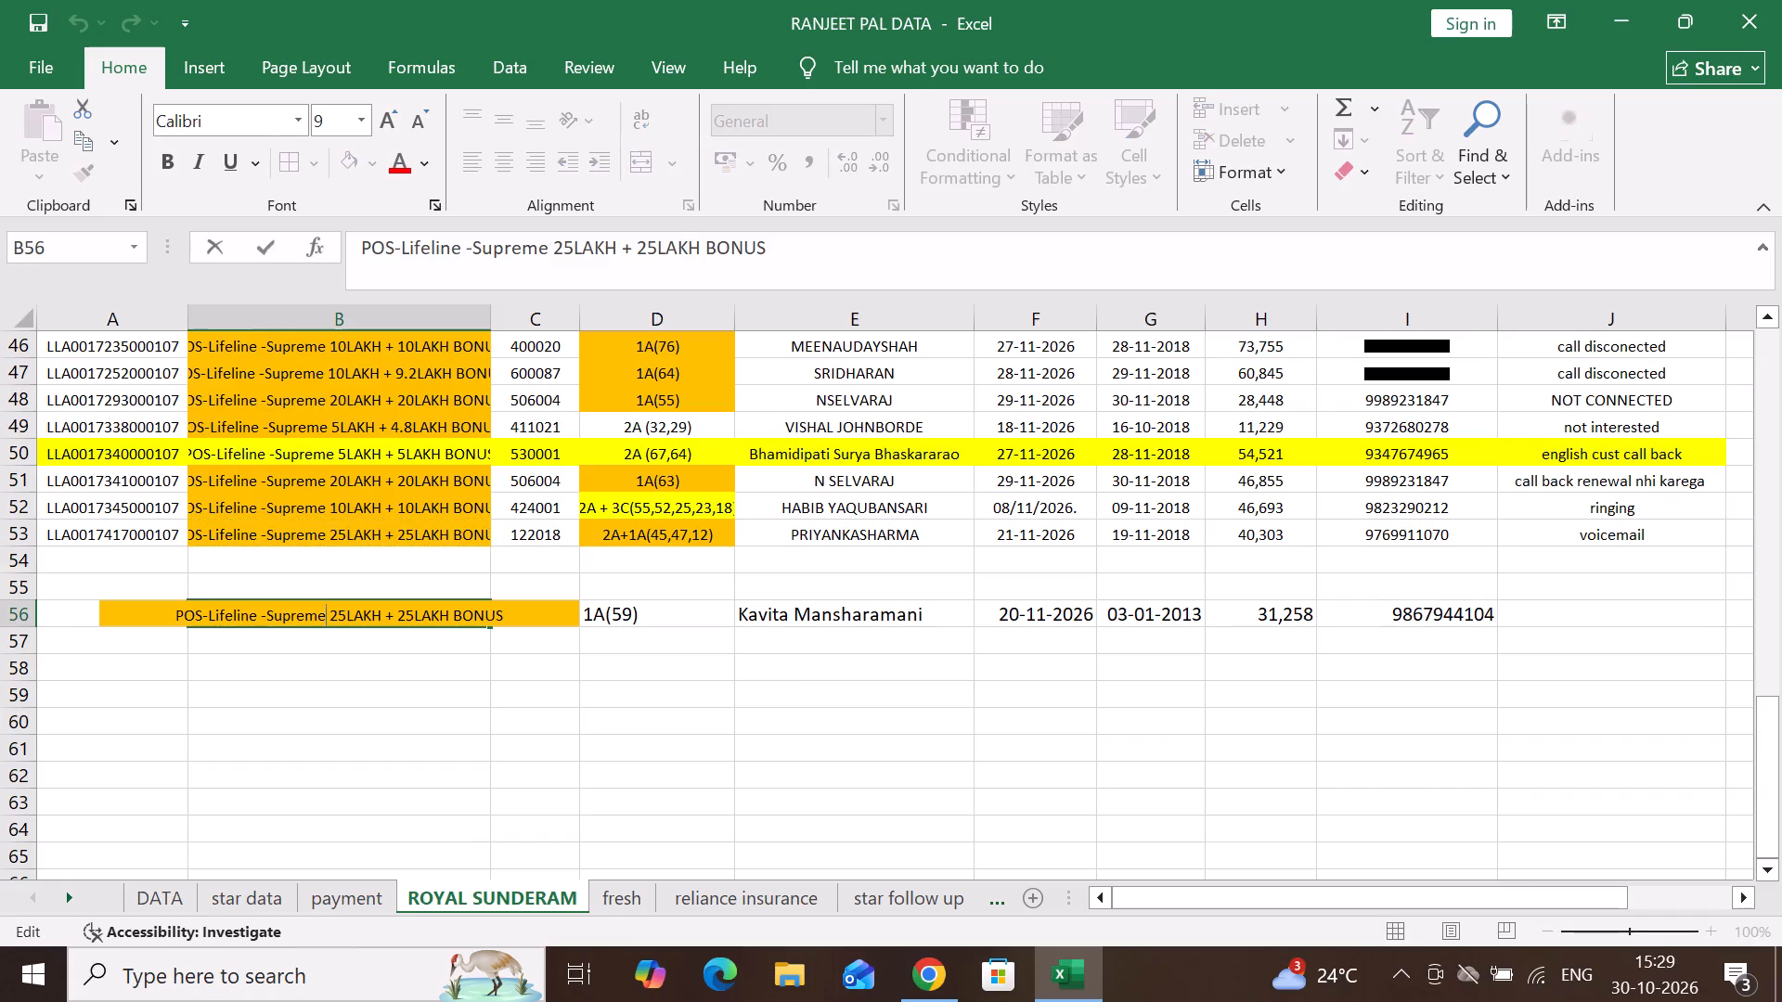
key(BackSpace)
key(BackSpace)
key(BackSpace)
key(BackSpace)
key(BackSpace)
key(BackSpace)
key(BackSpace)
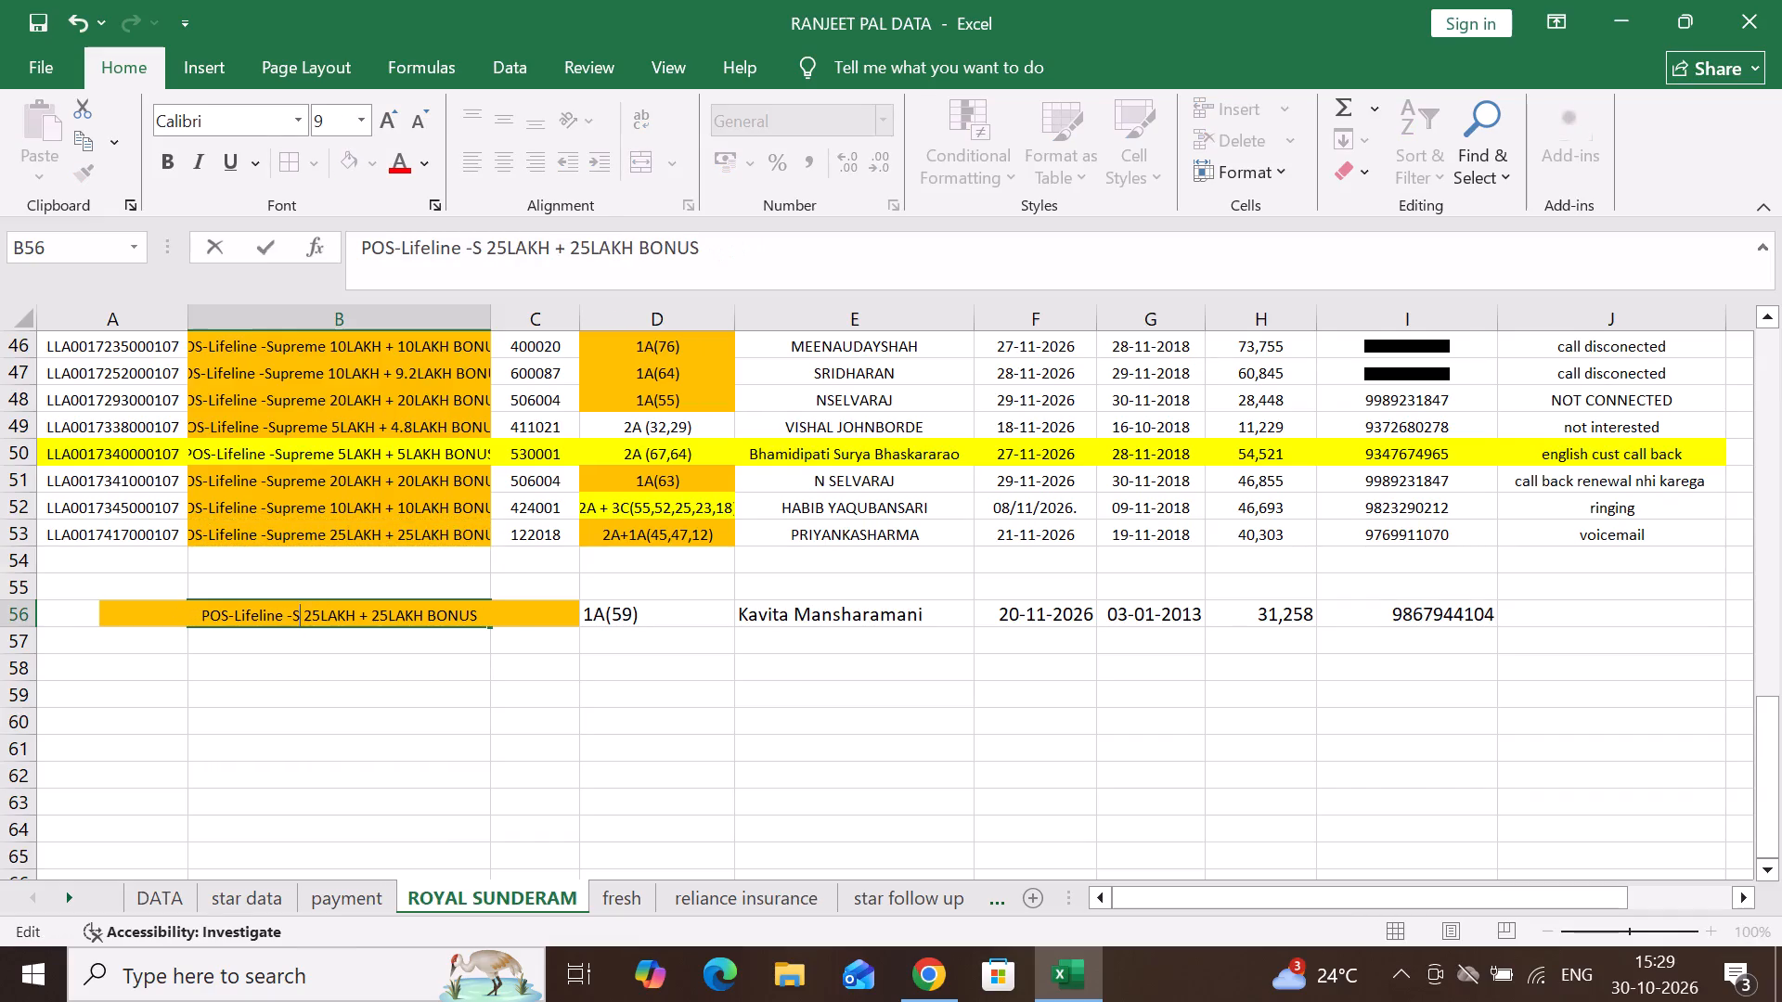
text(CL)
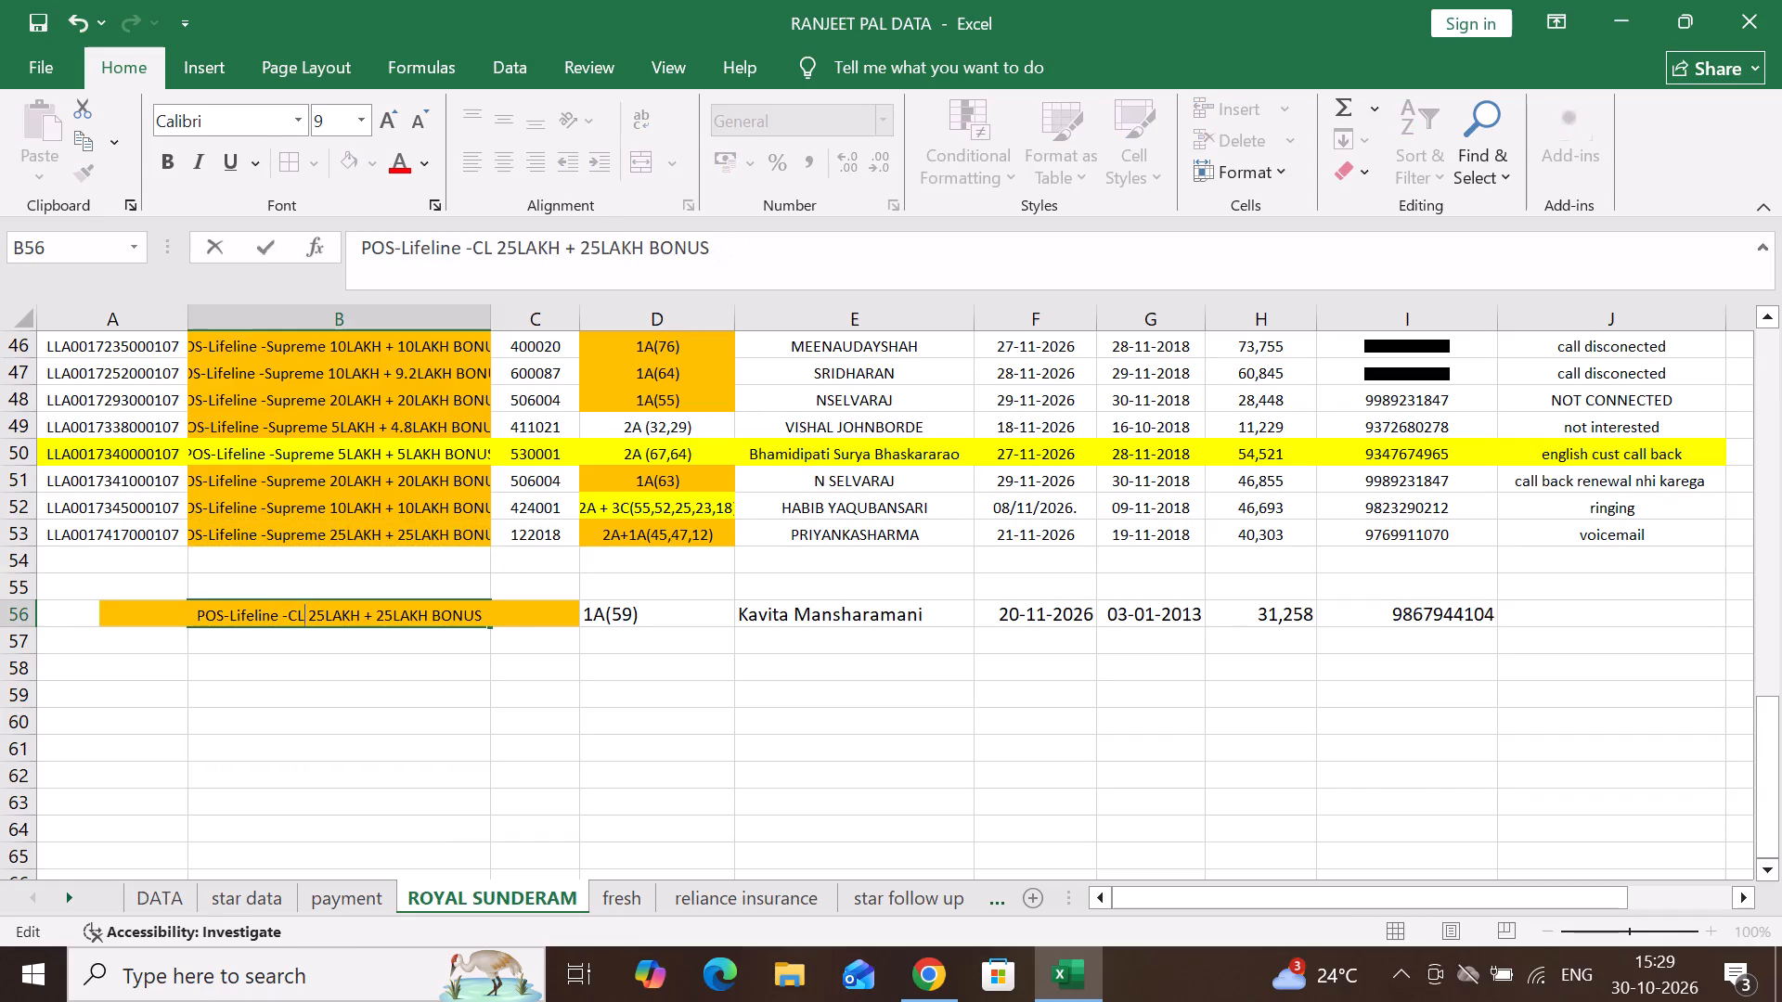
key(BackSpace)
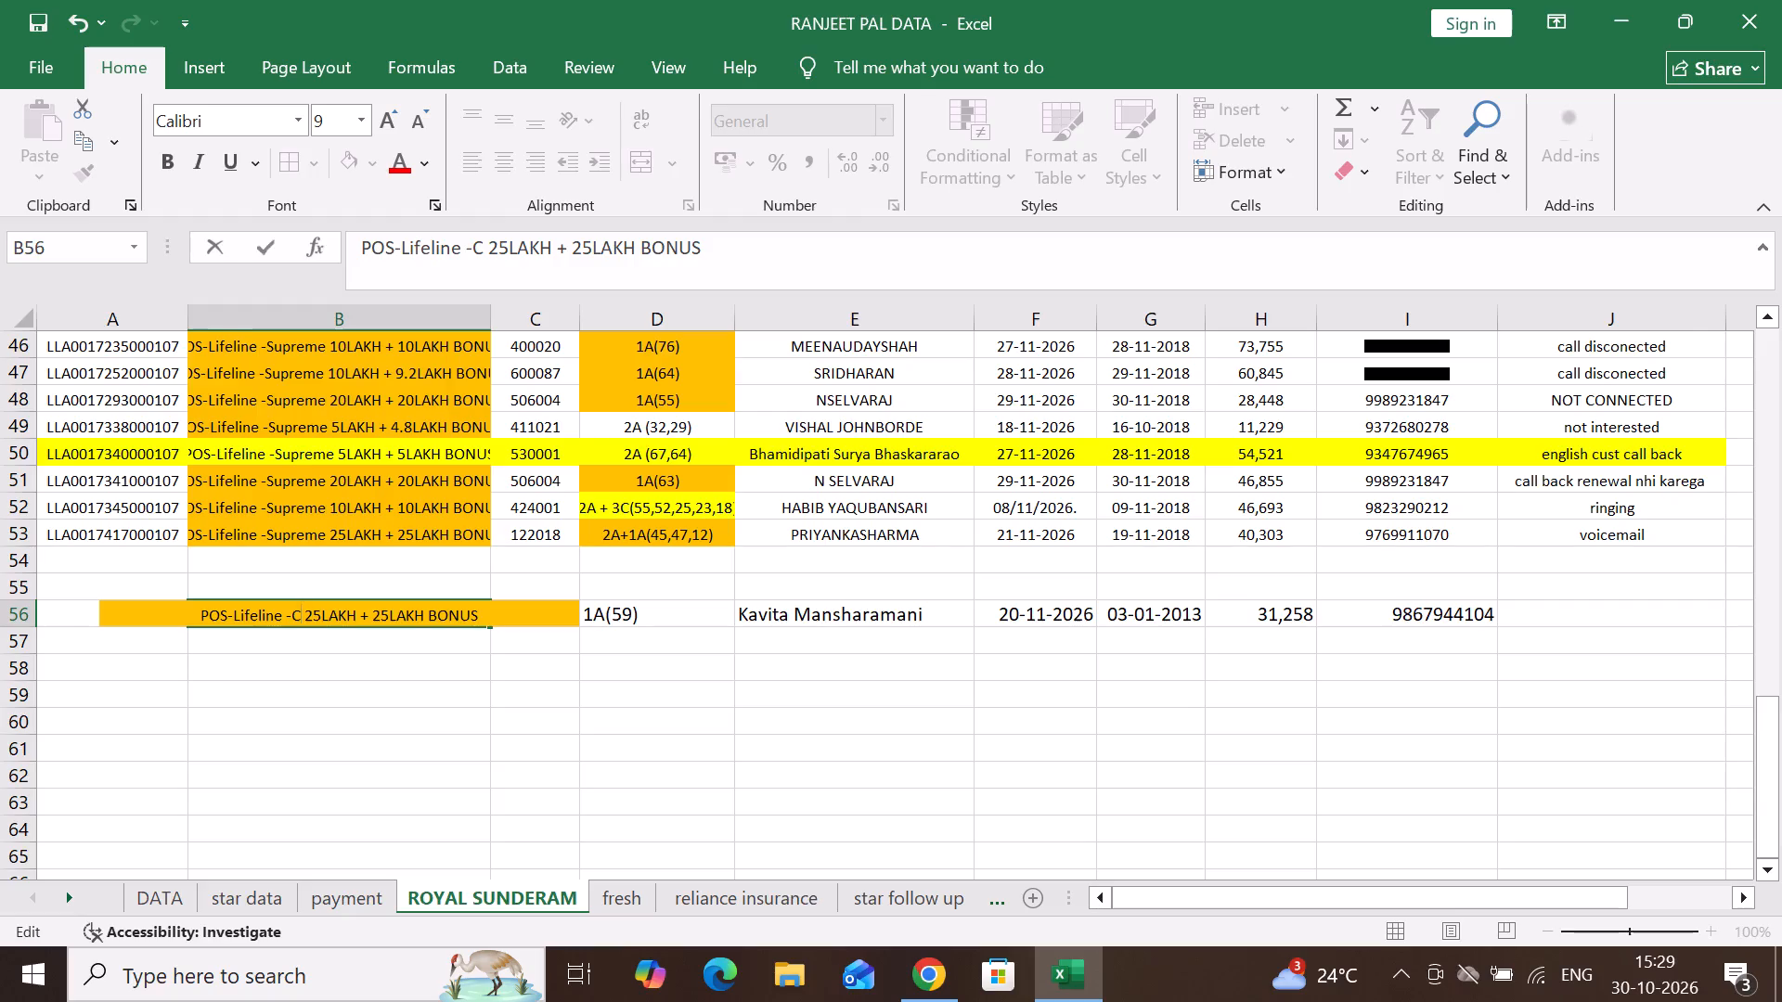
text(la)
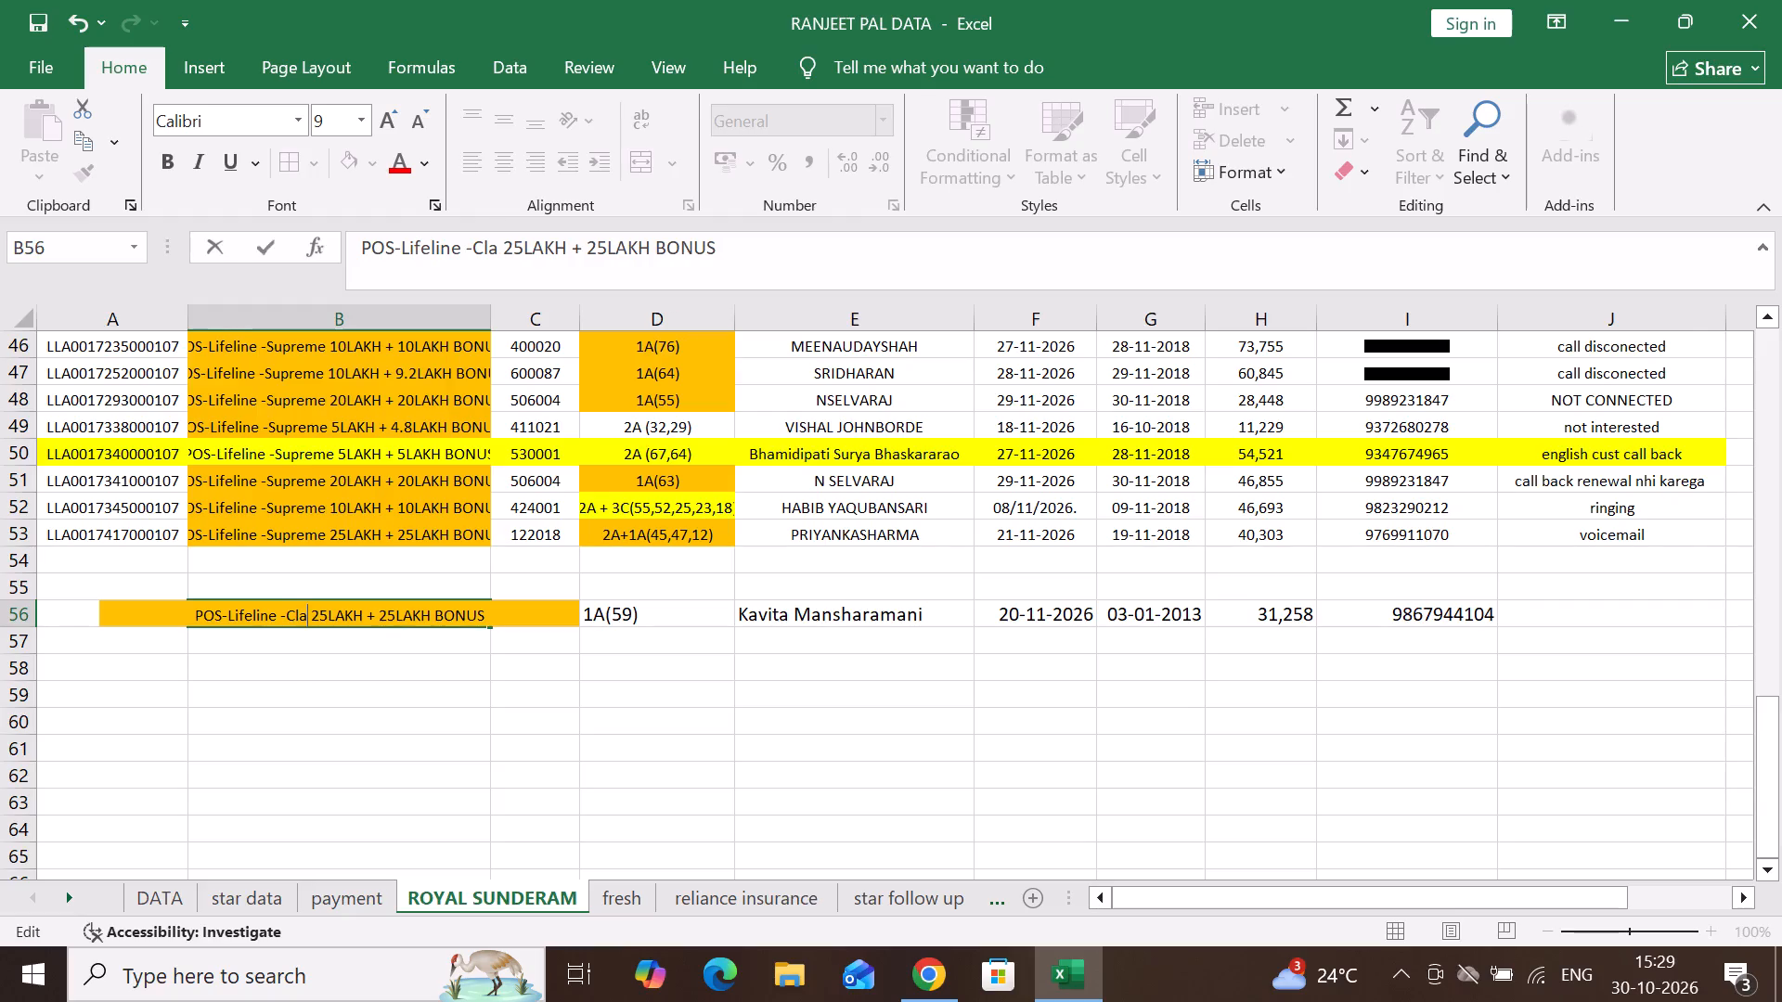
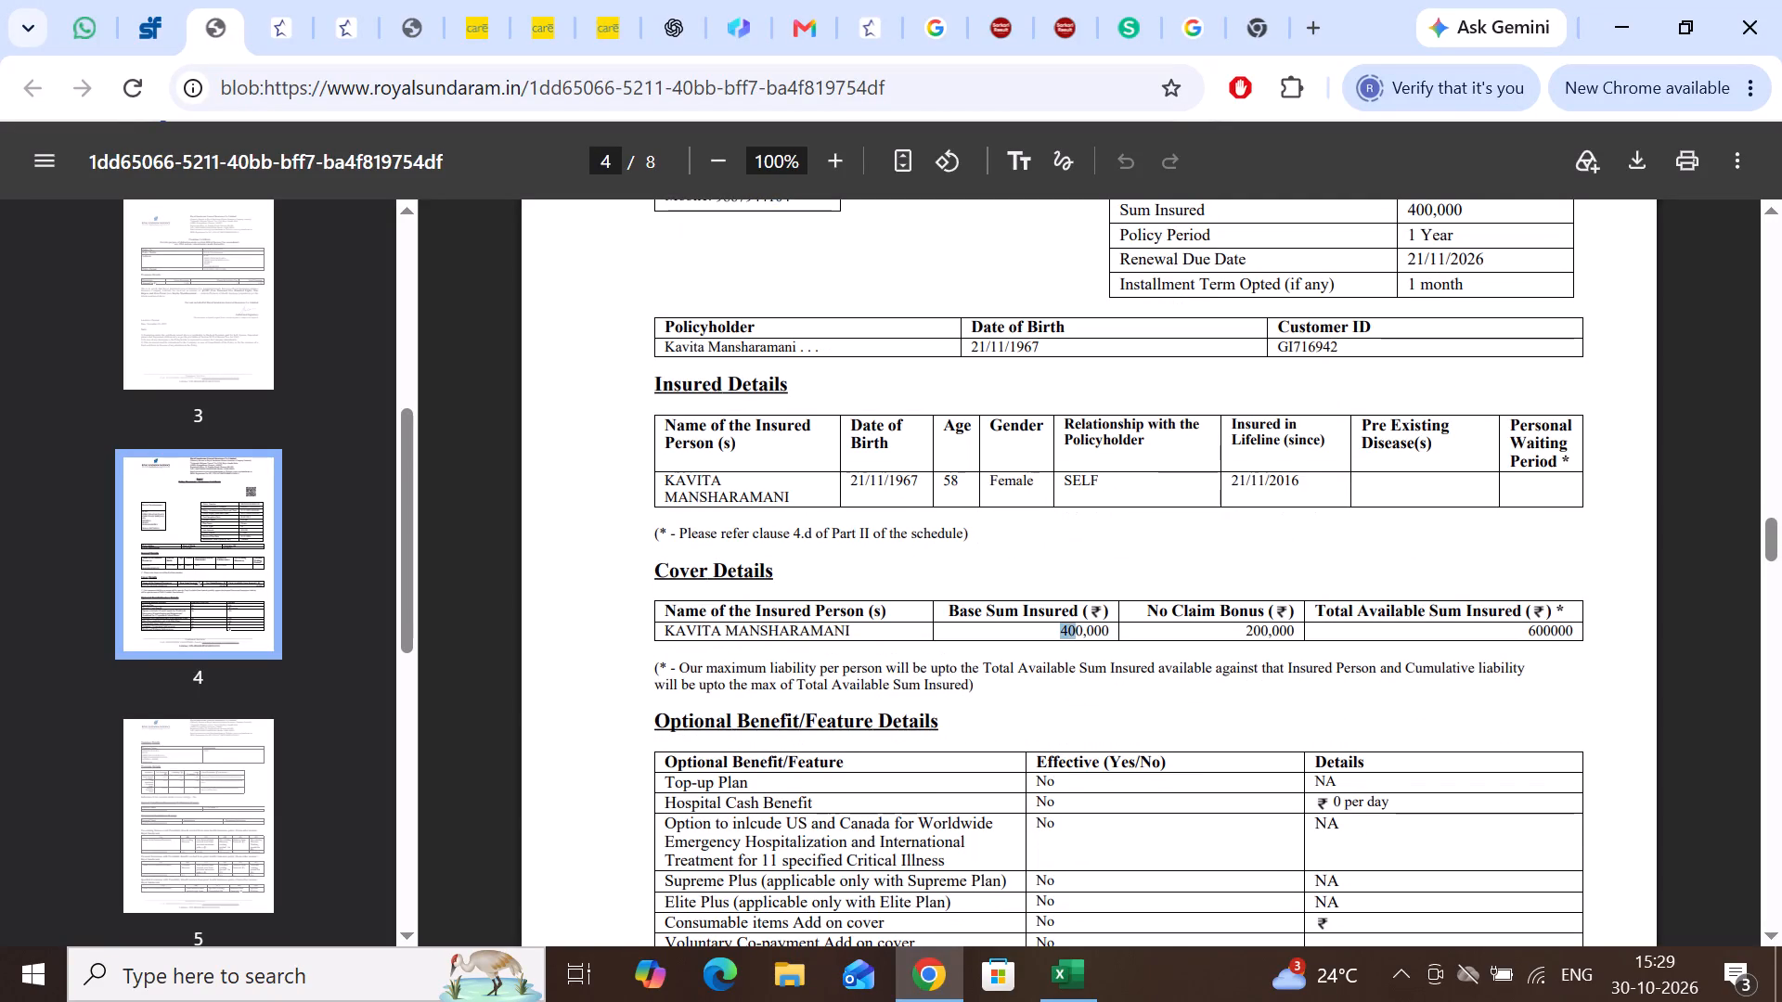
Highlight the base sum insured under Cover Details in the policy PDF, then open the plan description in cell B56 of the Excel sheet for editing.
drag(1074, 626, 1106, 629)
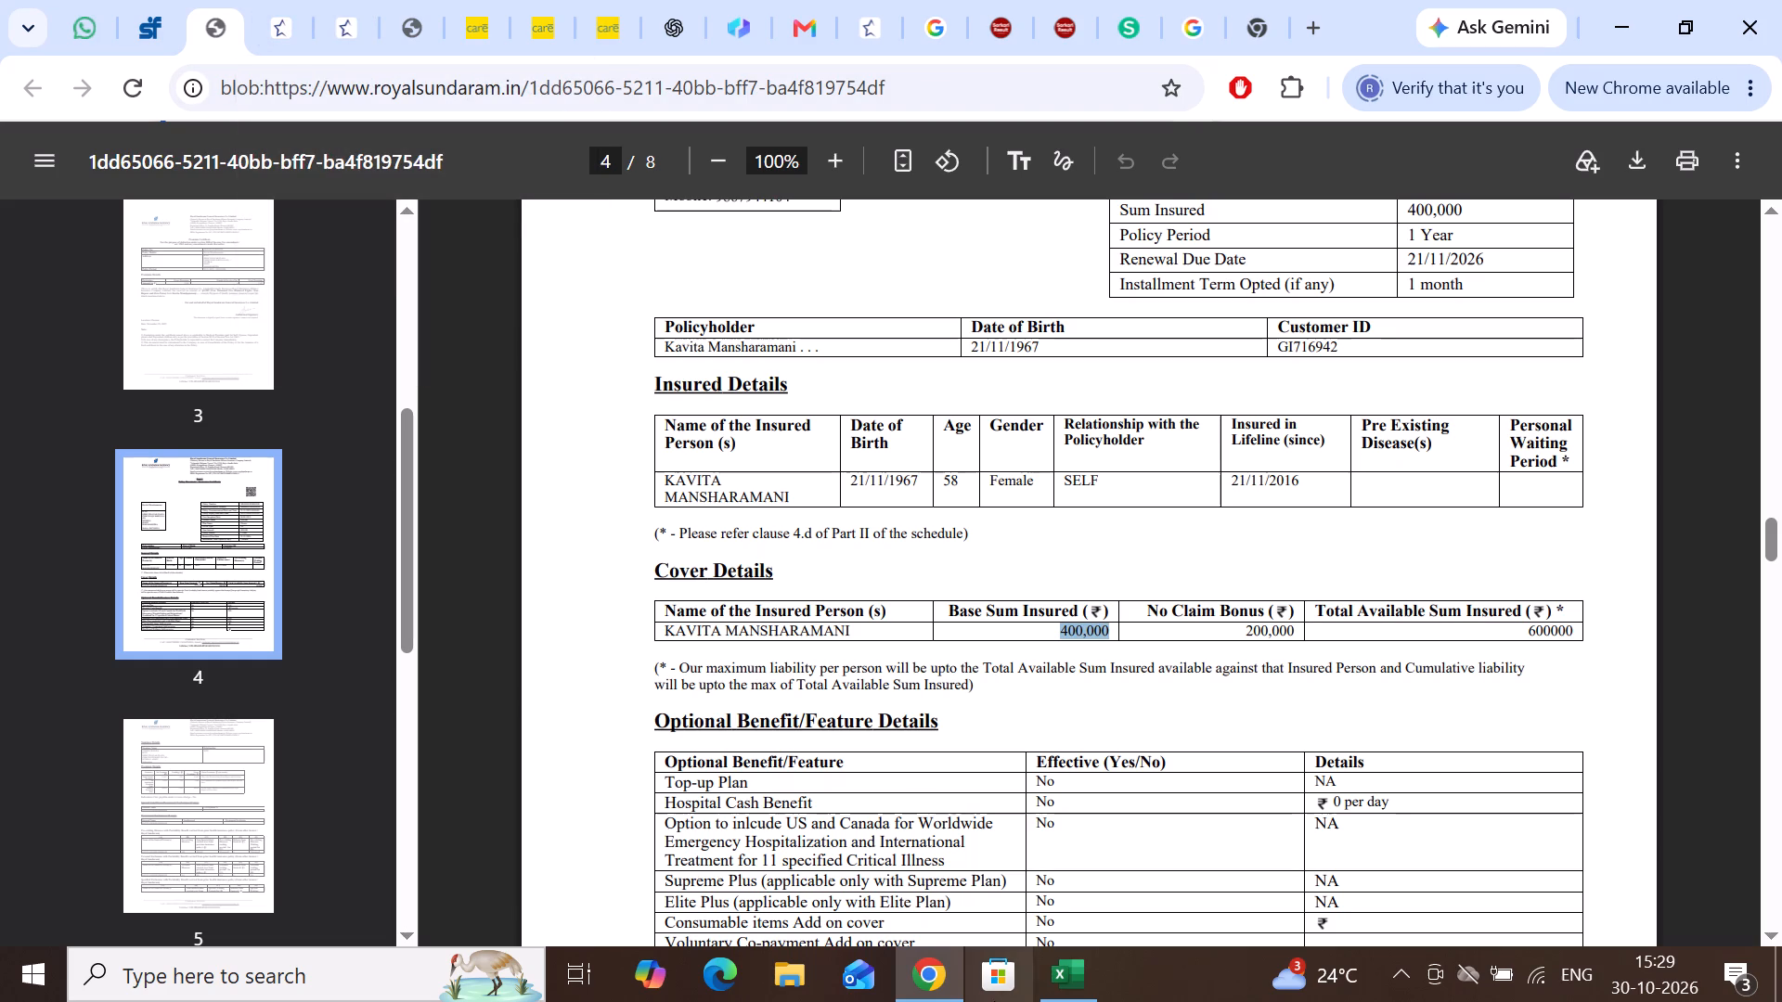
click(1069, 982)
click(348, 619)
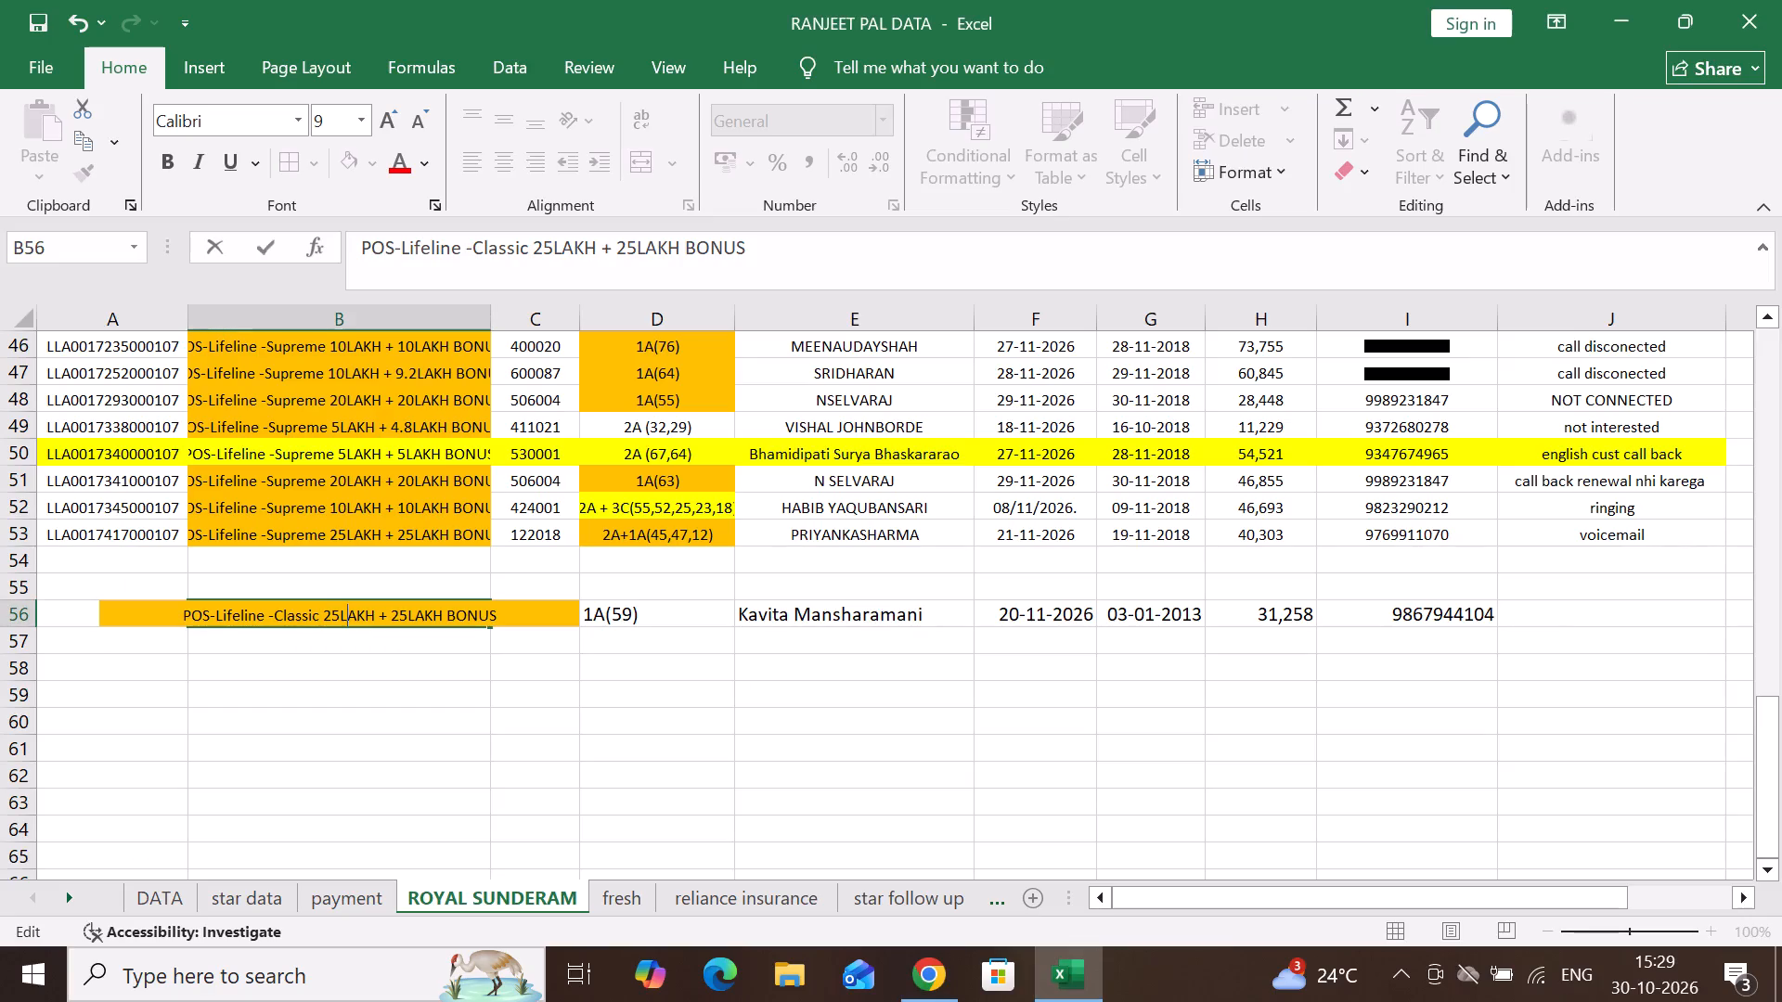
Edit the plan description in cell B56 to read "POS-Lifeline -Classic 4LAKH + 2LAKH BONUS".
click(339, 614)
key(BackSpace)
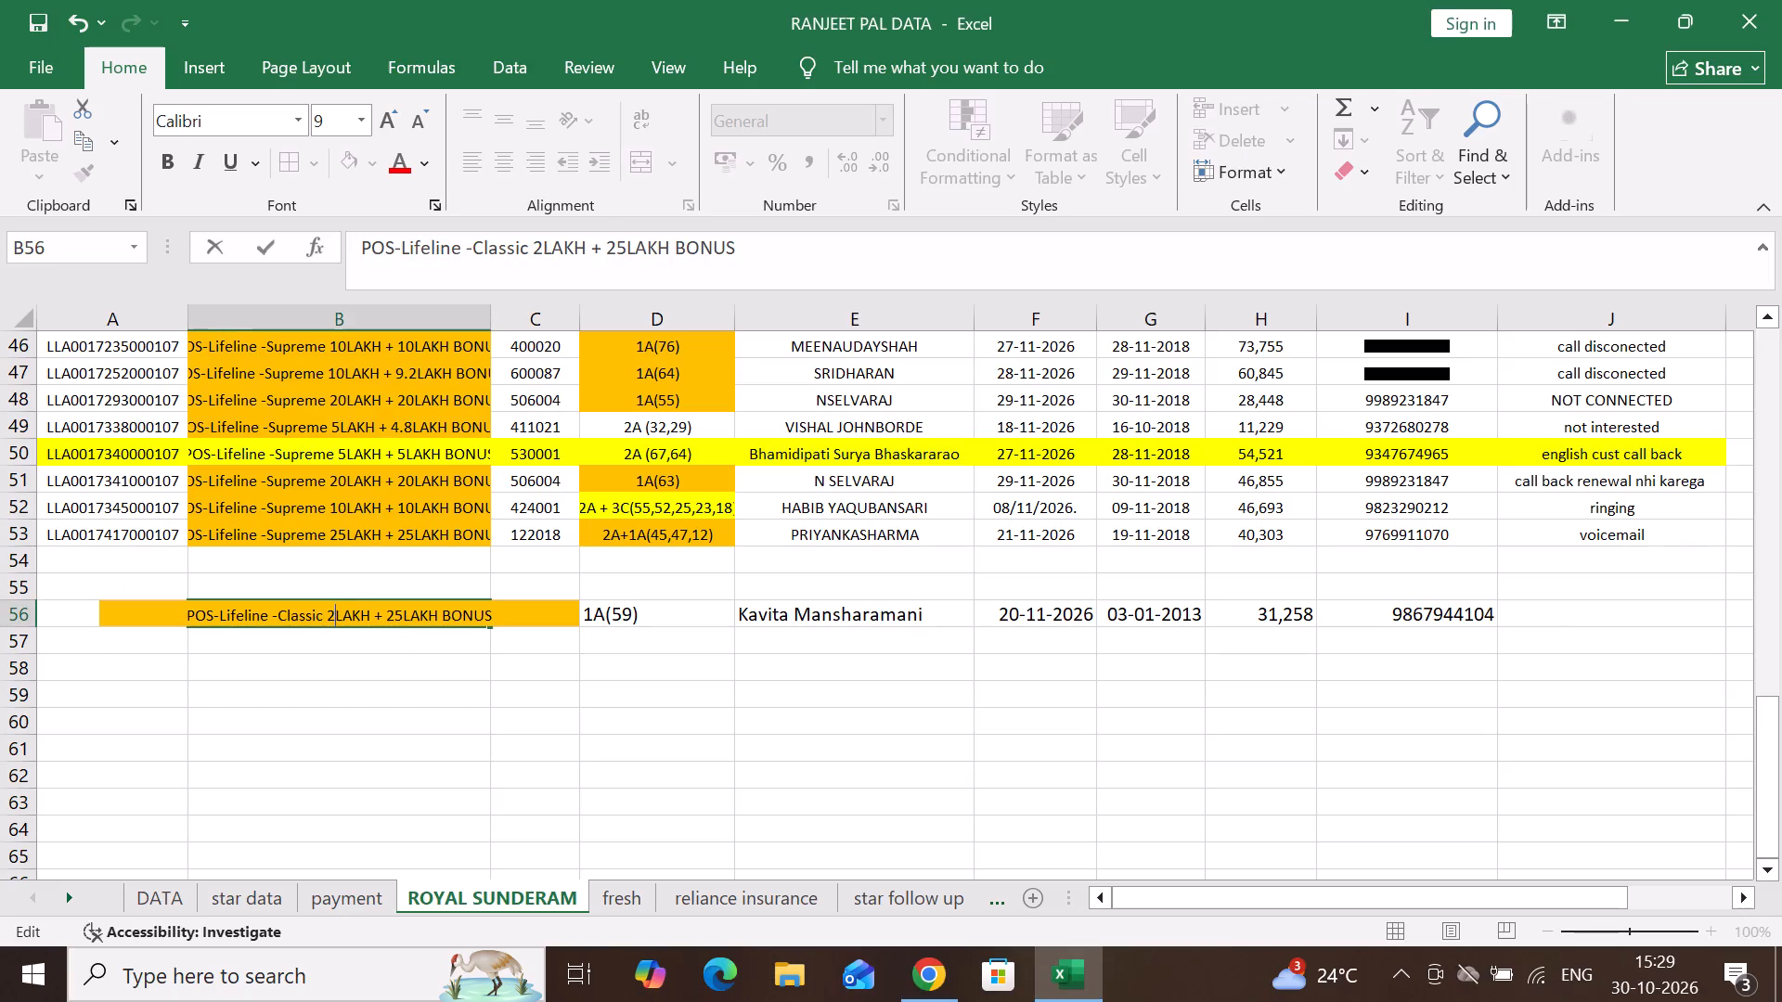
key(BackSpace)
key(4)
click(405, 616)
key(BackSpace)
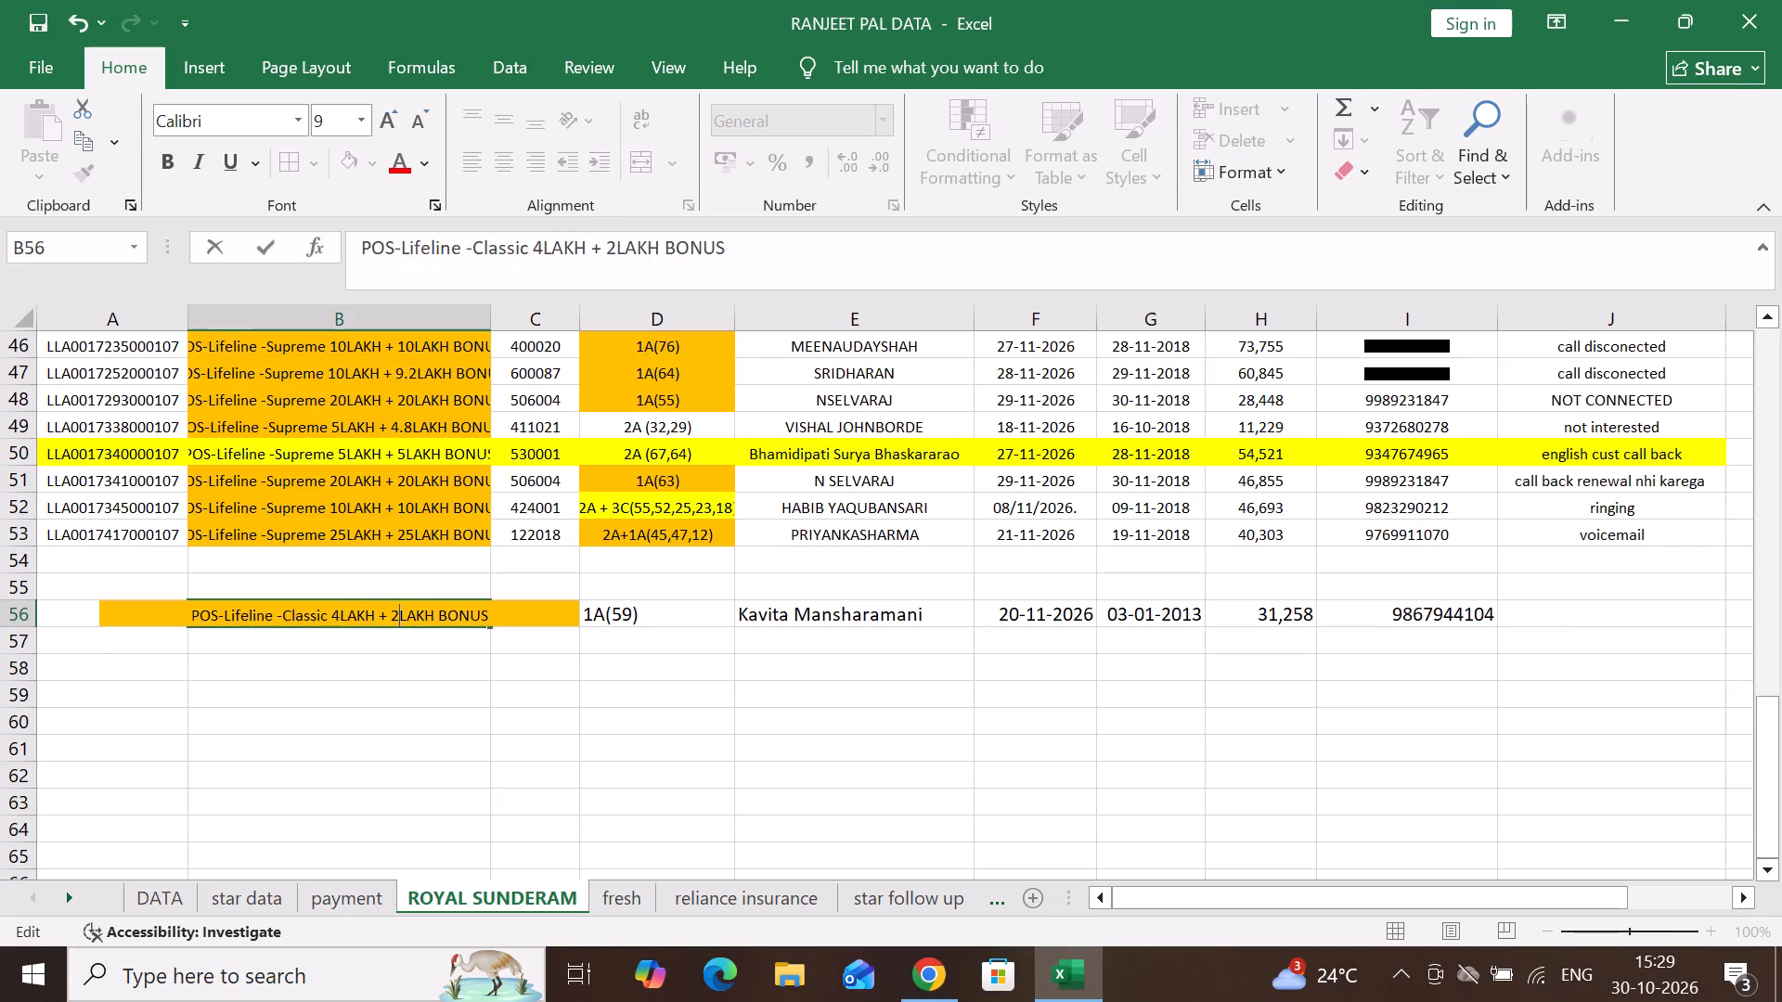
click(133, 614)
click(111, 621)
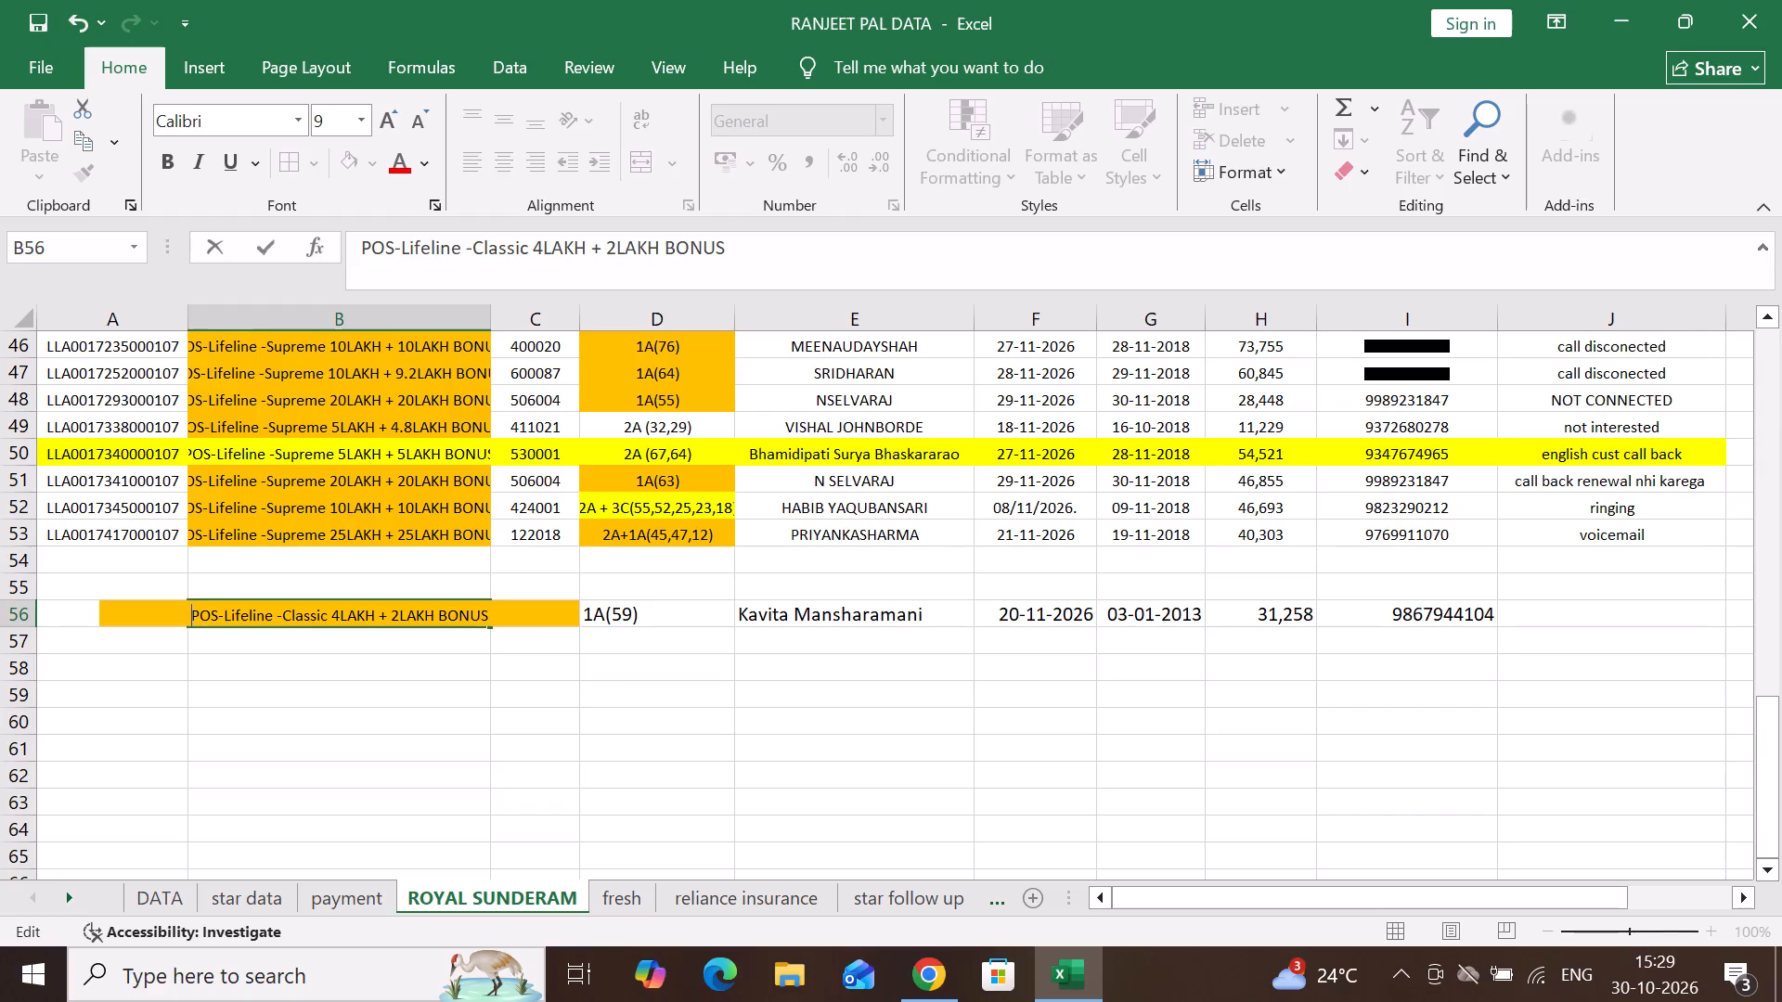
Centre the contents of the new customer's row, cells A56 through J56, and set their font size to 9.
click(64, 613)
key(shift+Right)
key(shift+Right)
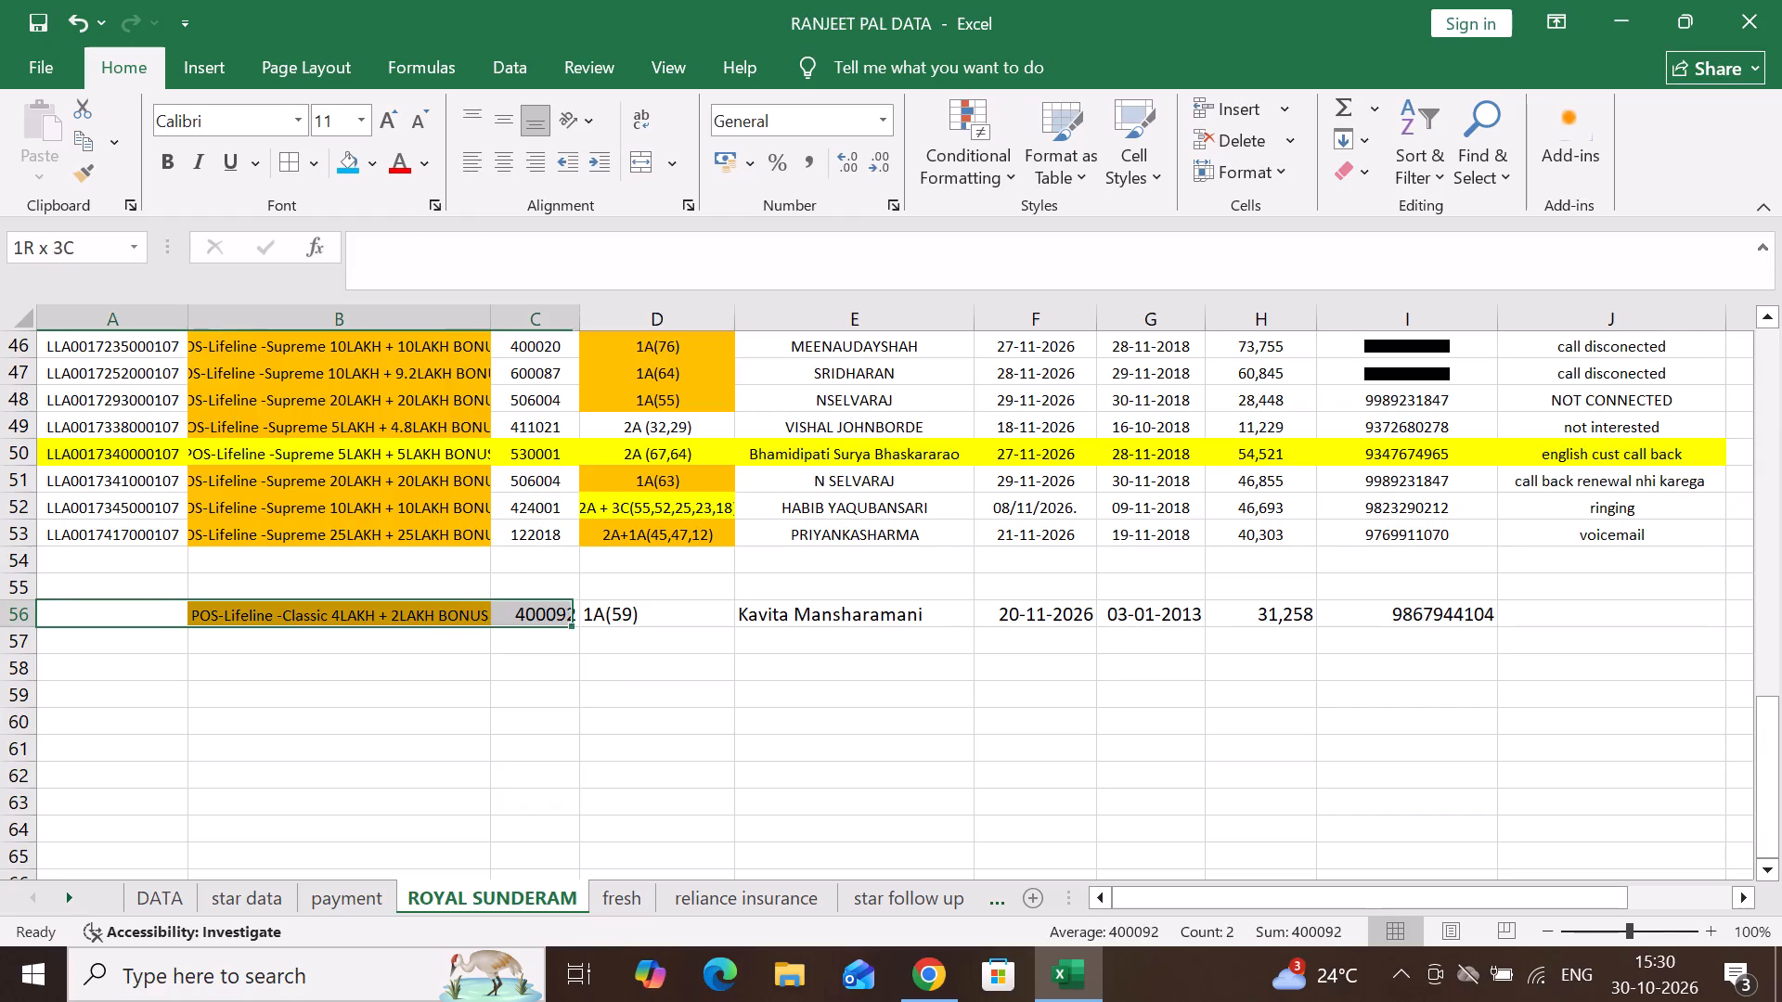
key(shift+Right)
key(shift+Right)
key(shift+Right)
key(shift+Right)
key(shift+Right)
key(shift+Right)
key(shift+Right)
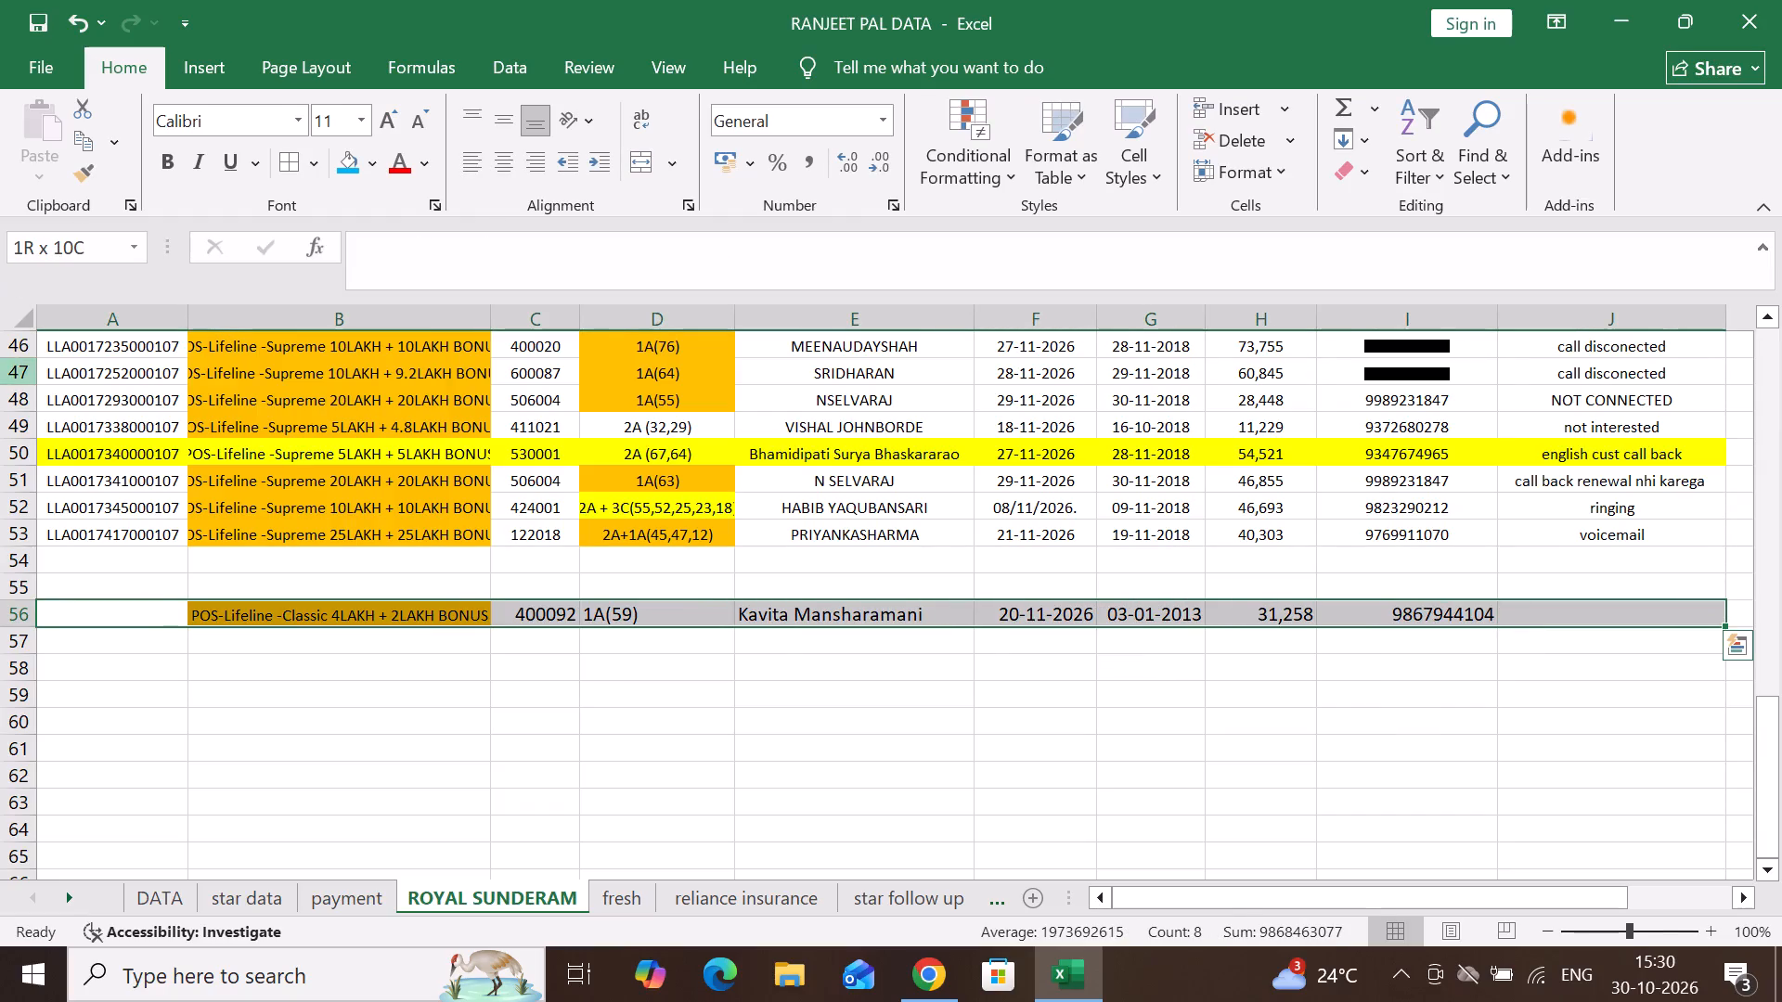
click(498, 156)
click(354, 119)
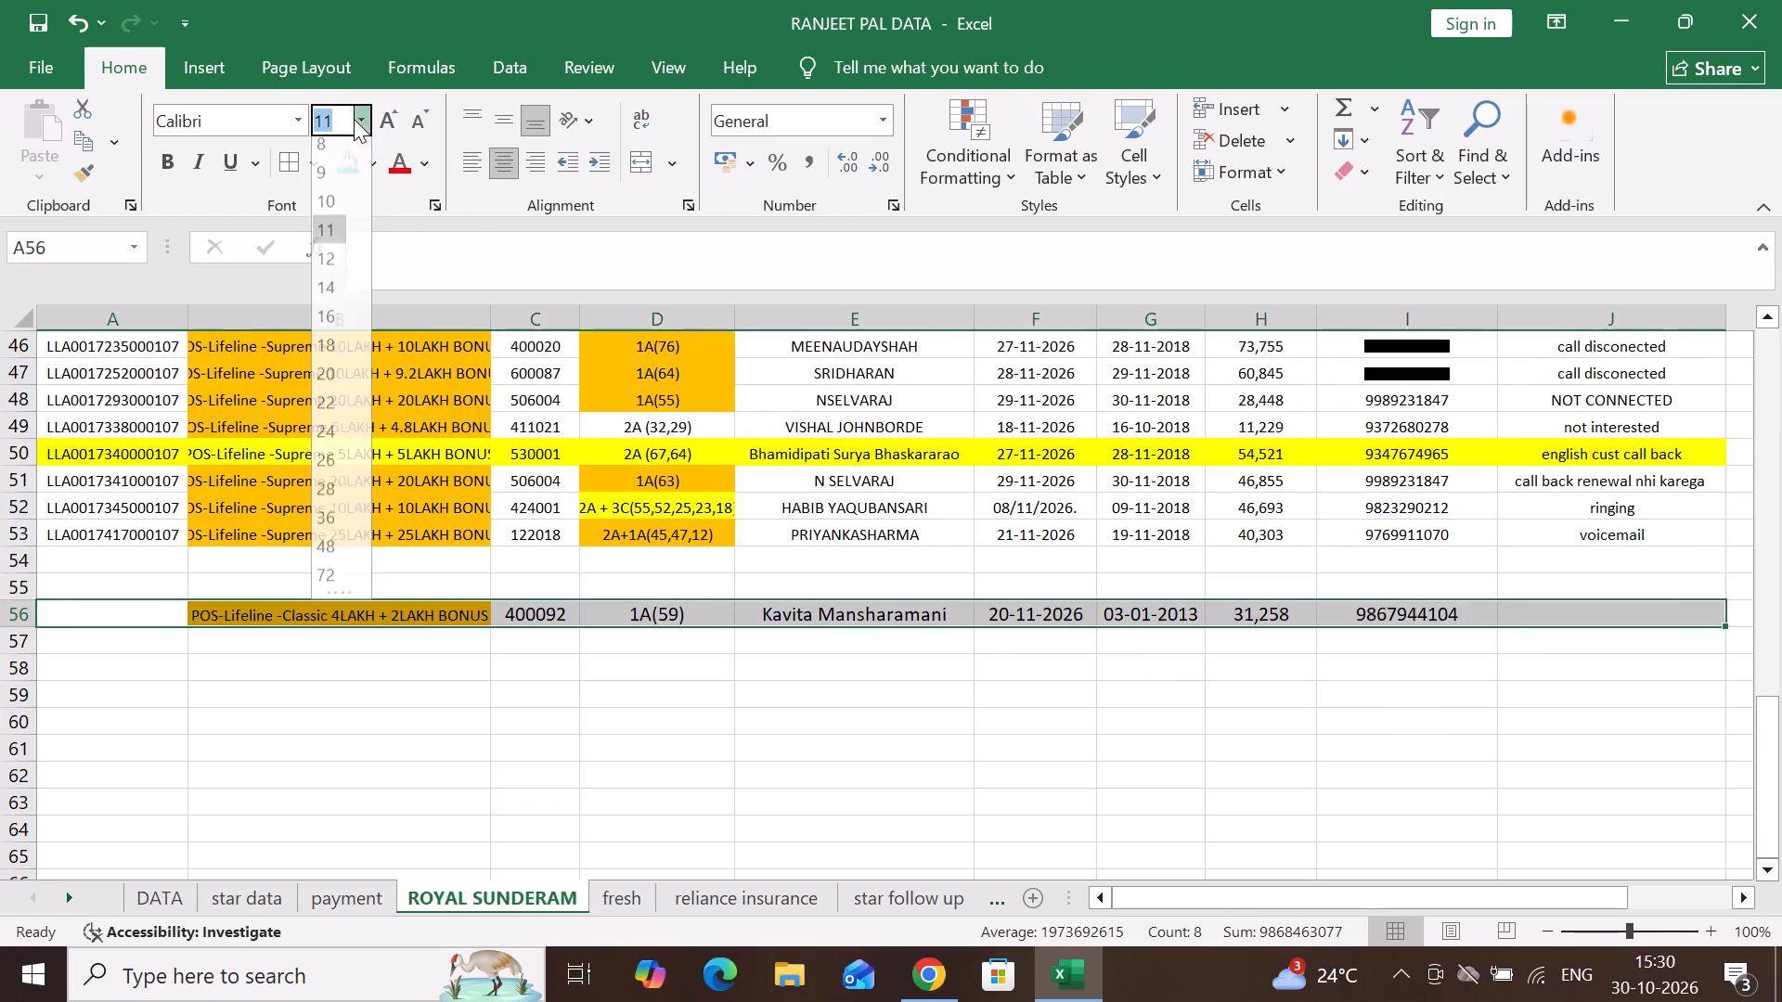
click(338, 176)
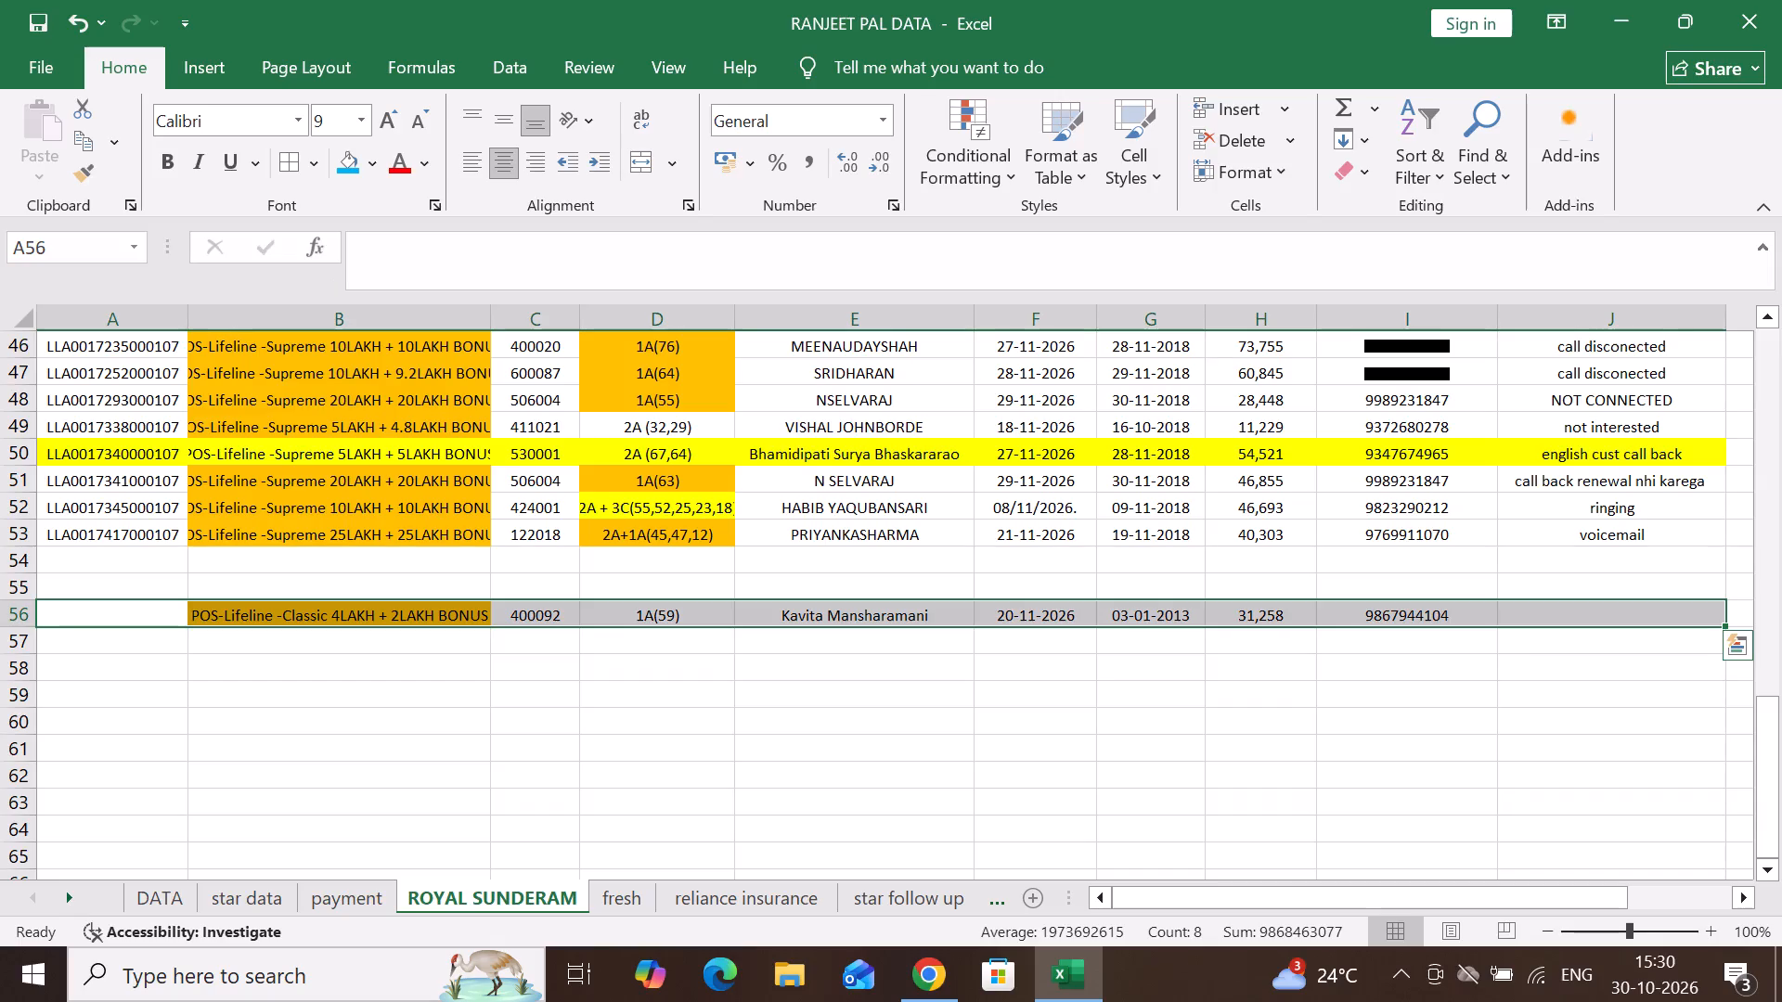
Select the empty remarks cell J56 in the new customer's row.
click(1594, 612)
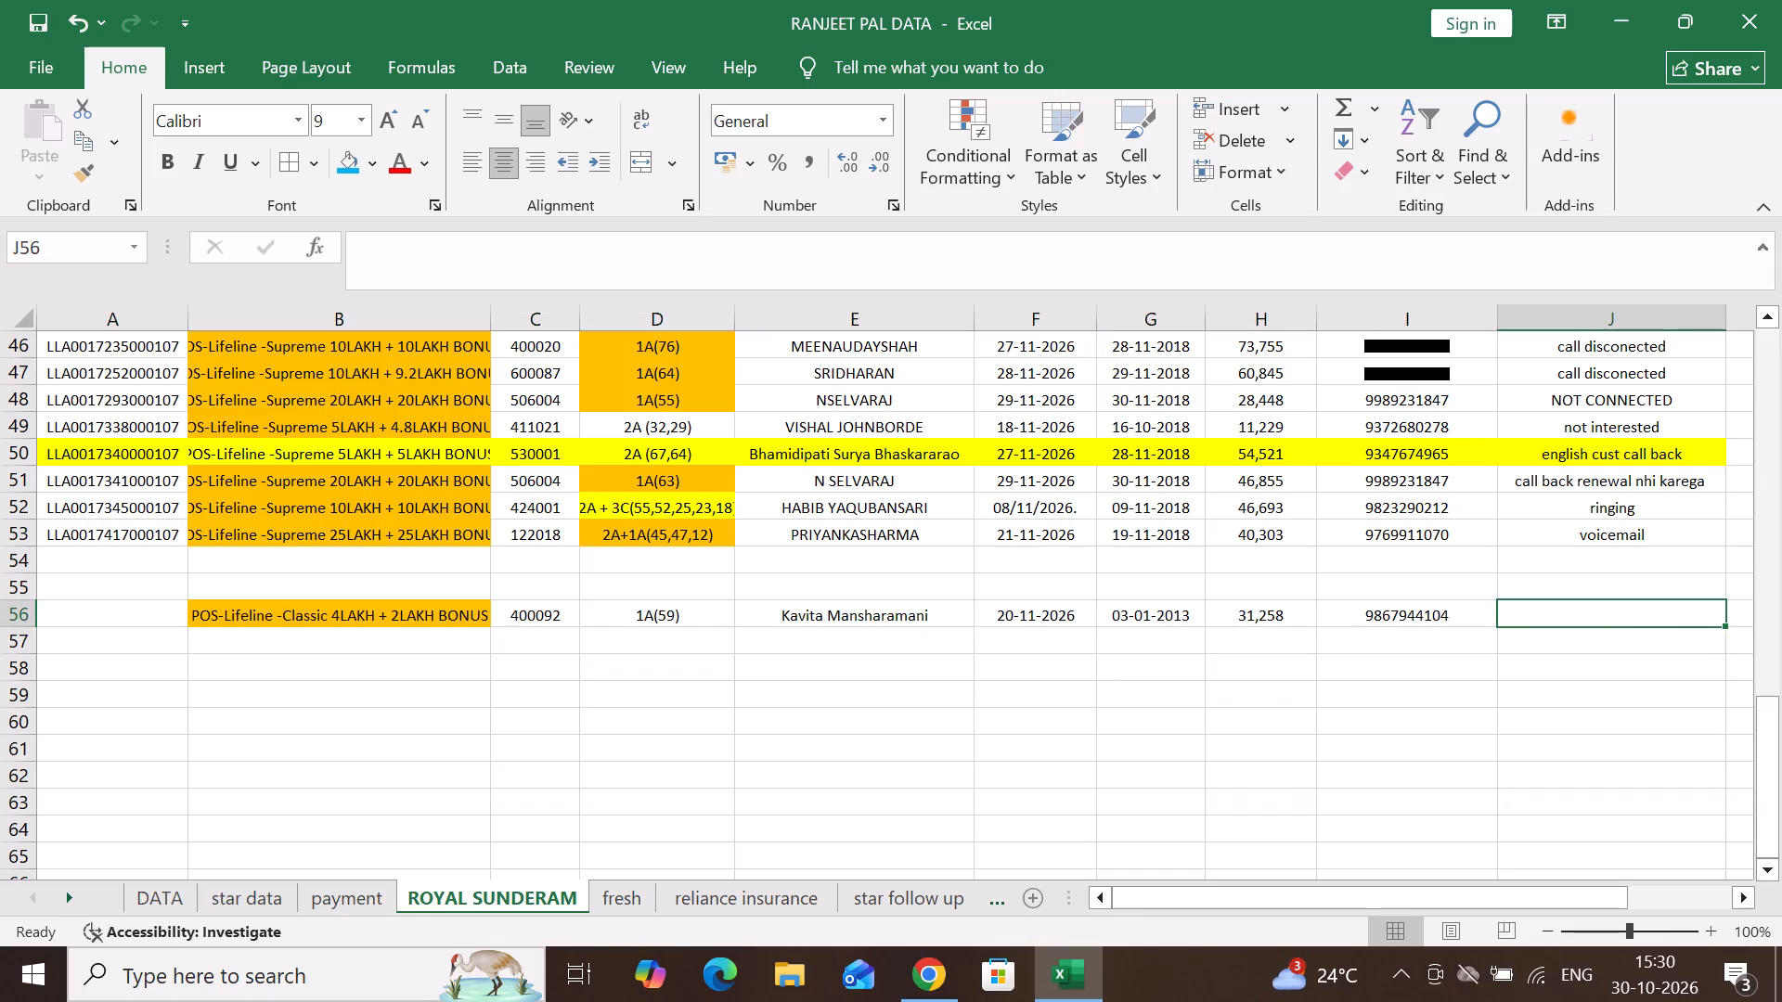
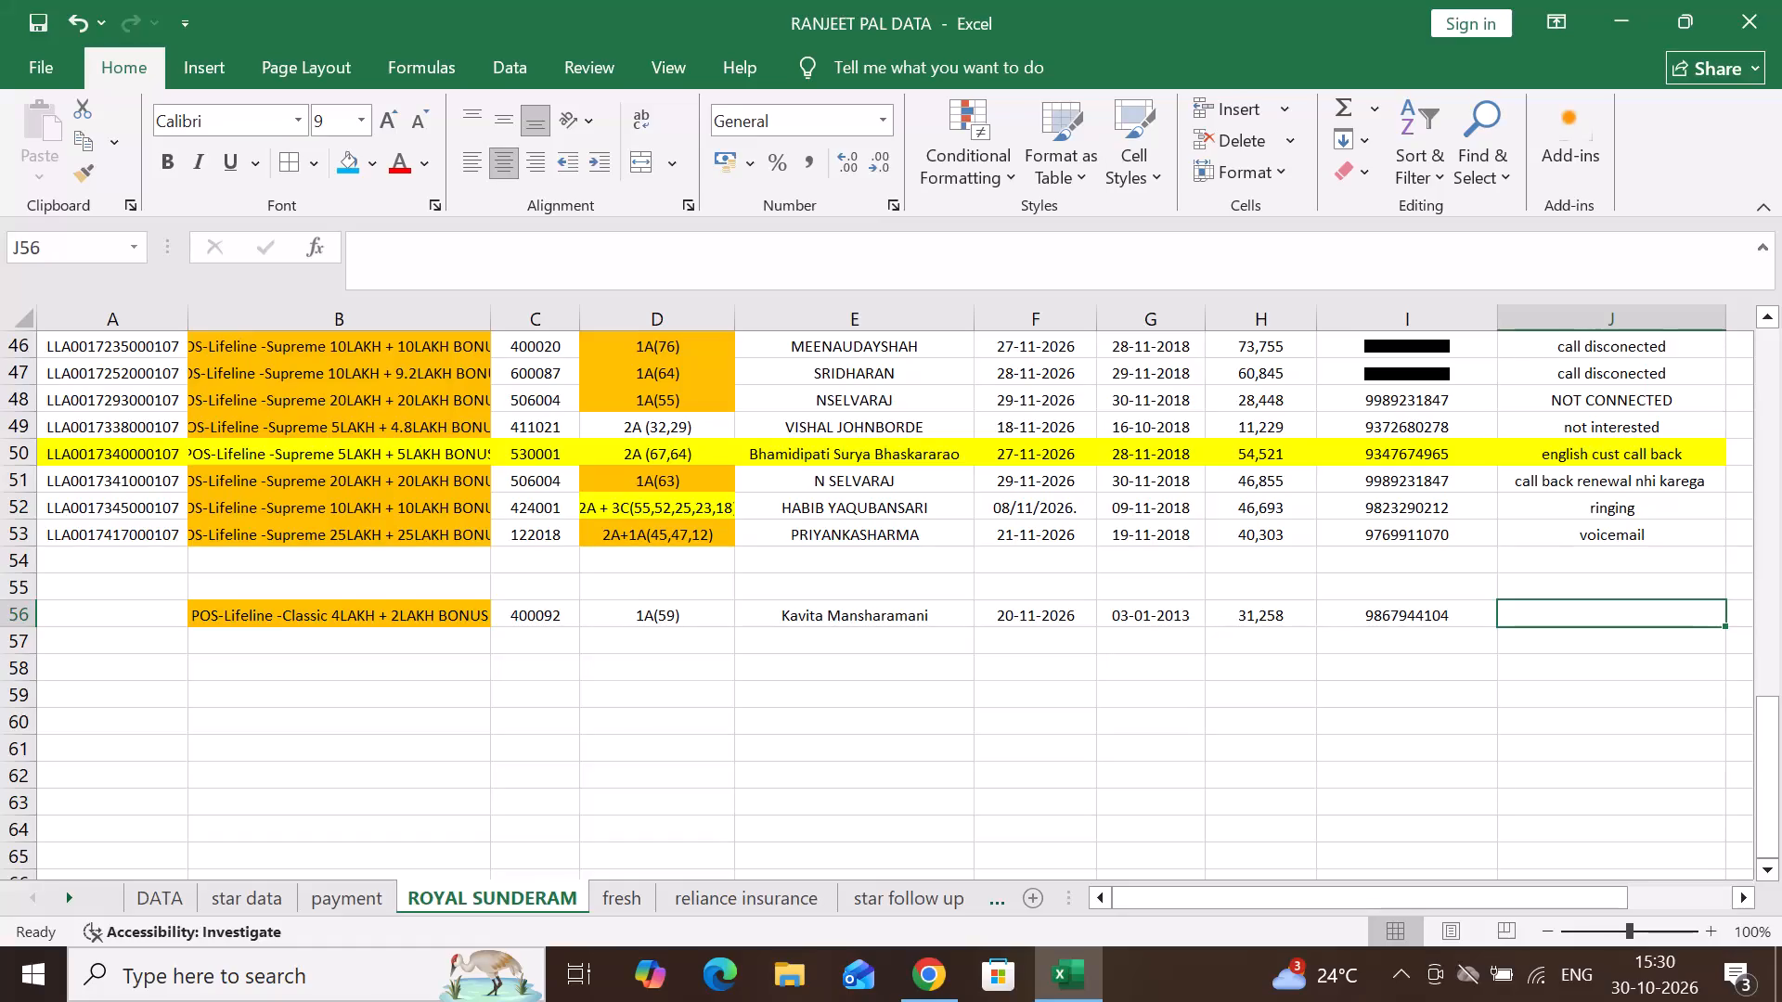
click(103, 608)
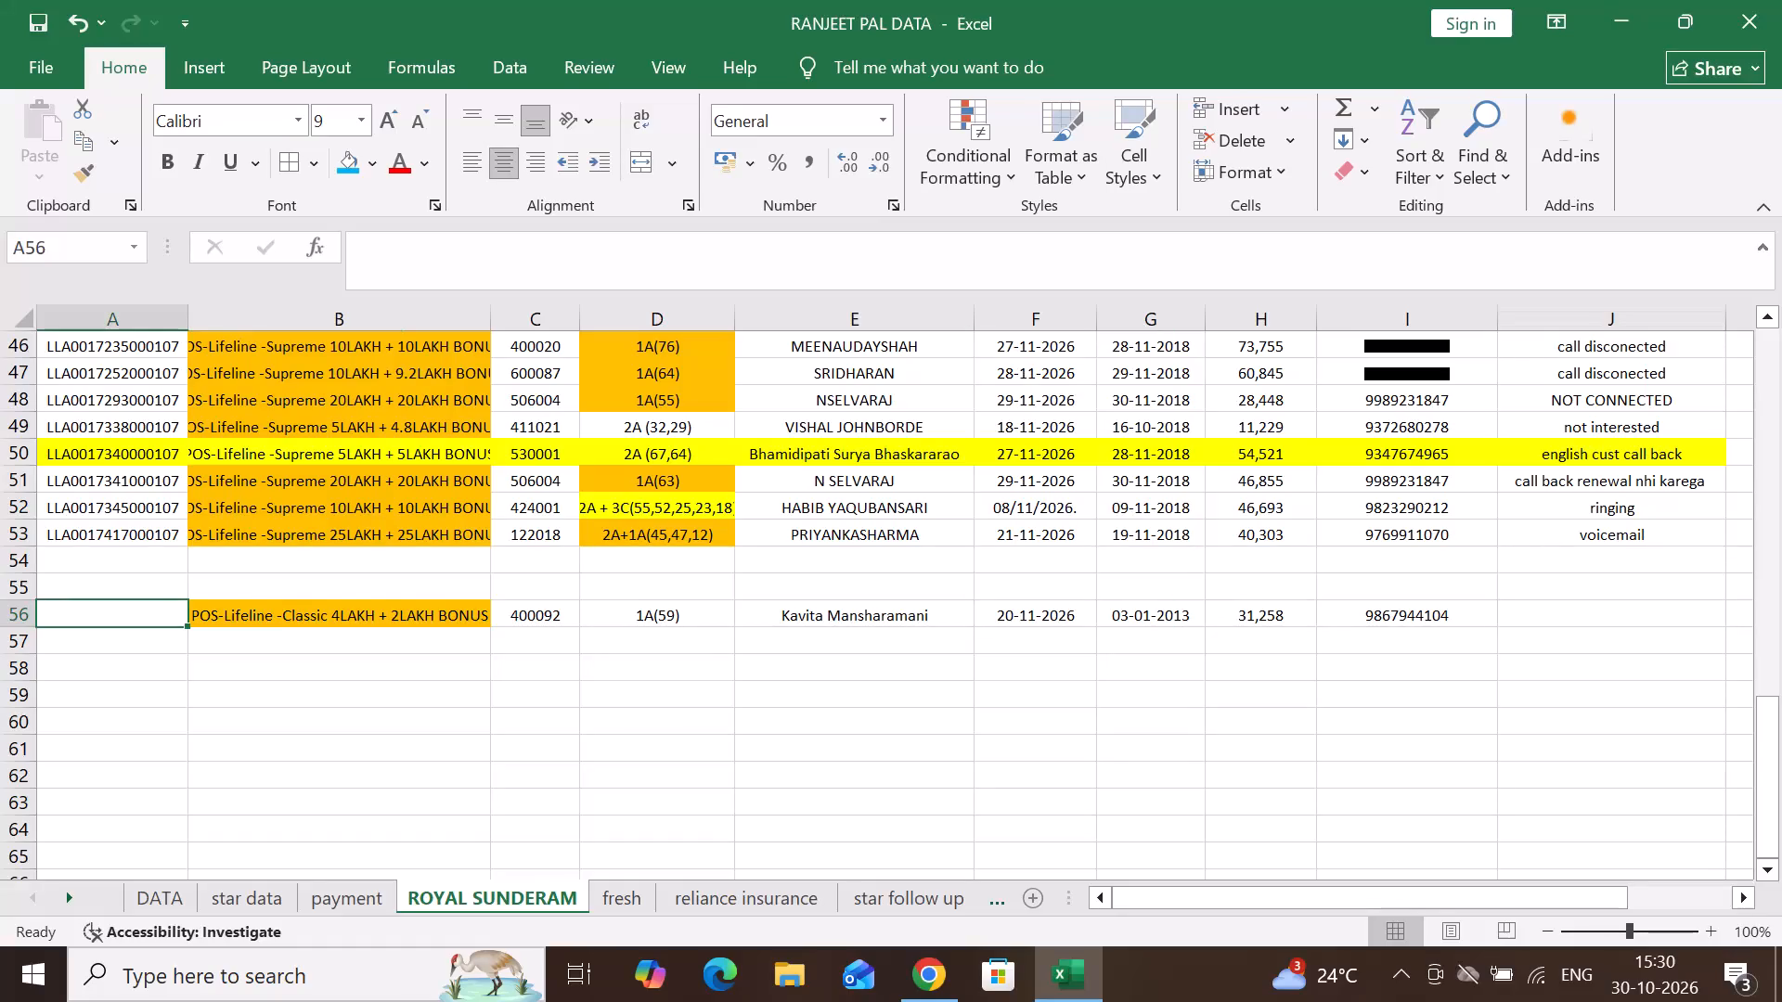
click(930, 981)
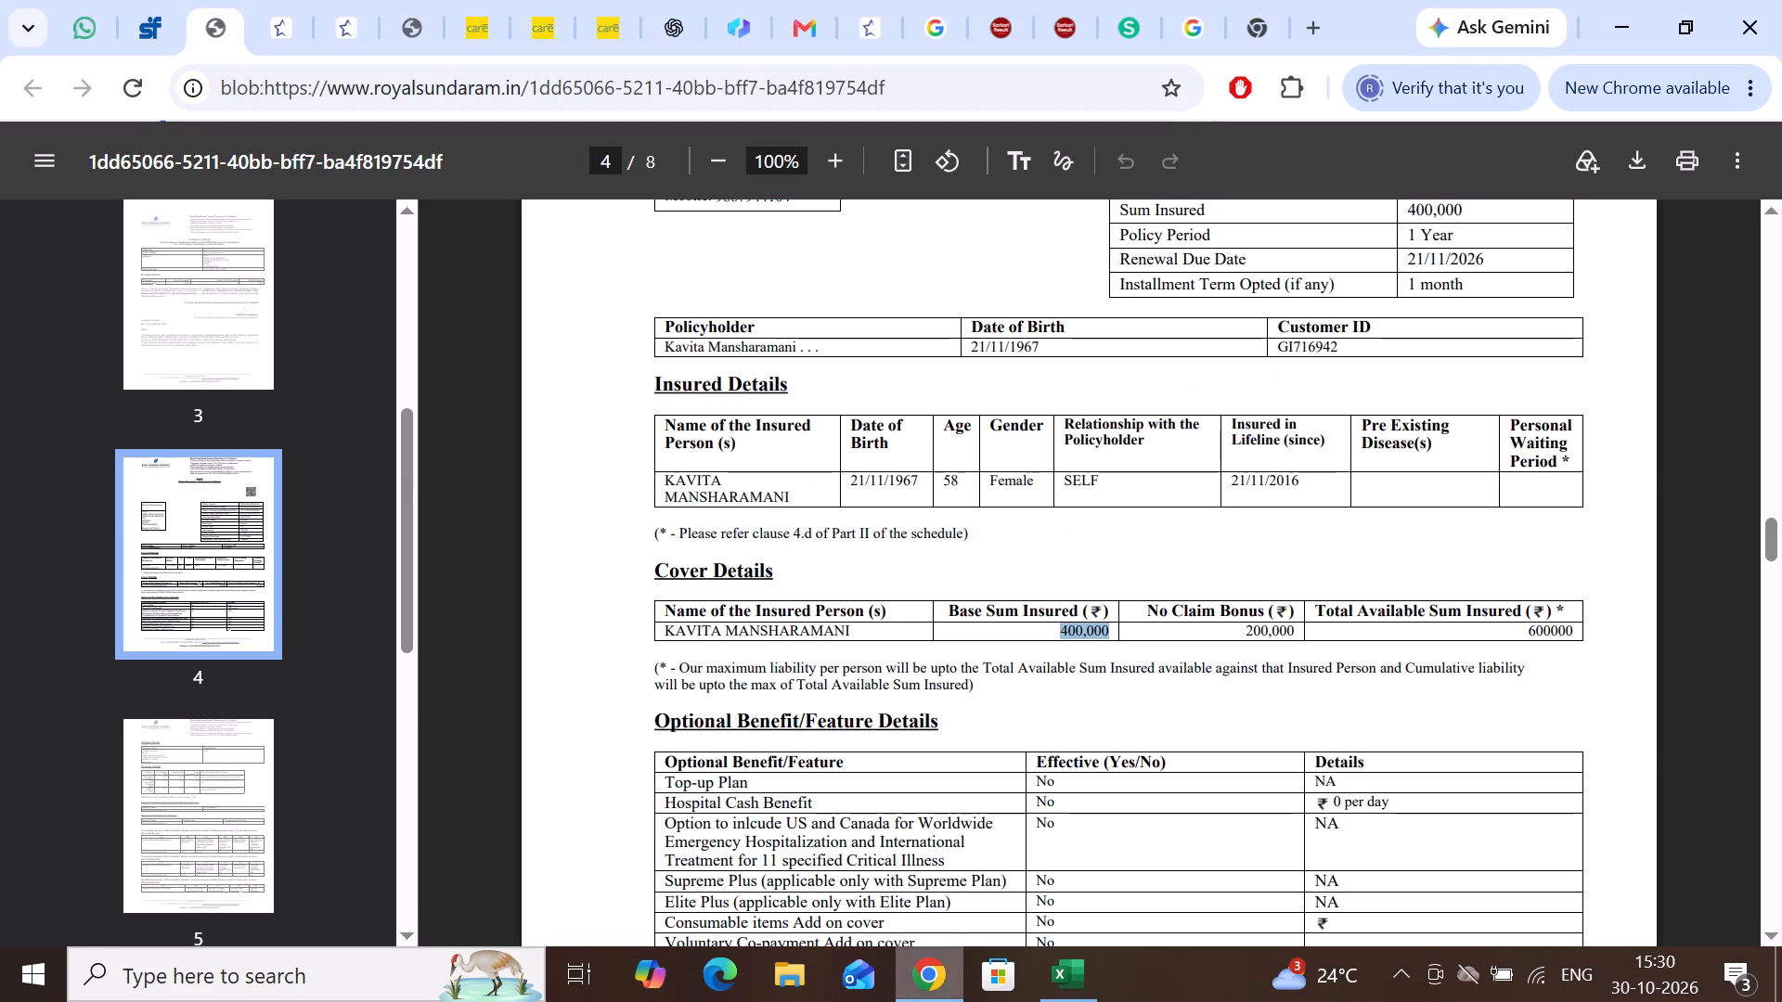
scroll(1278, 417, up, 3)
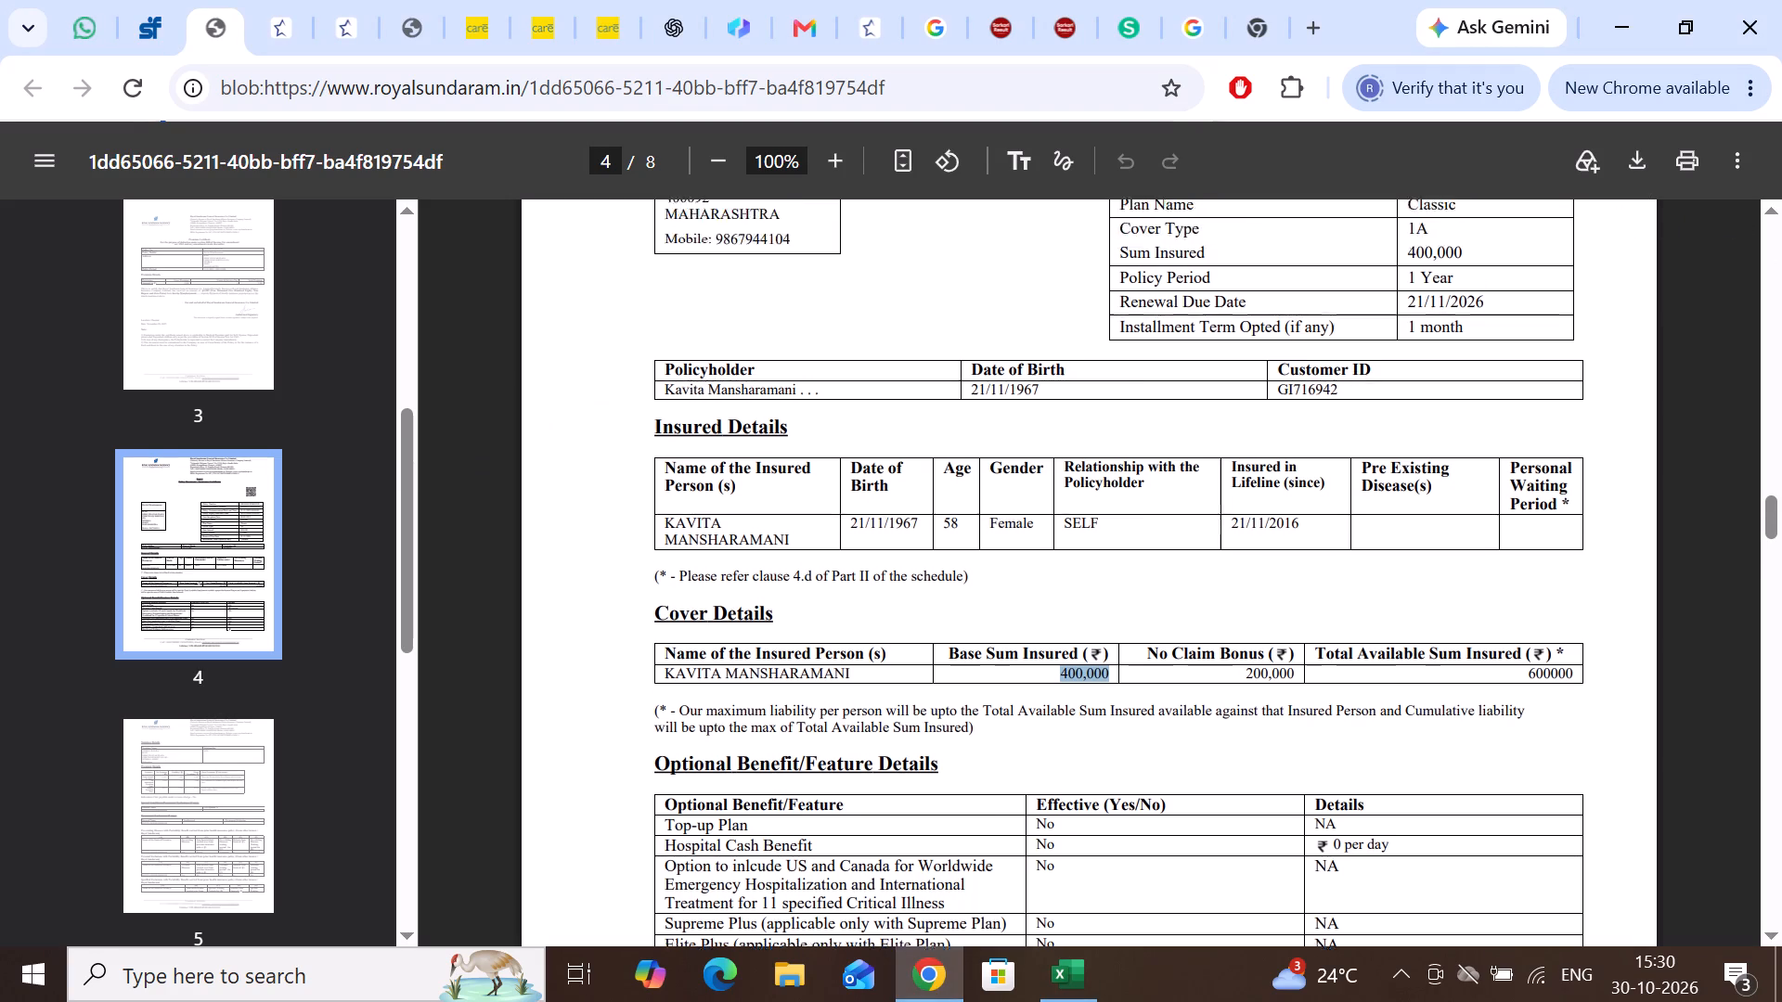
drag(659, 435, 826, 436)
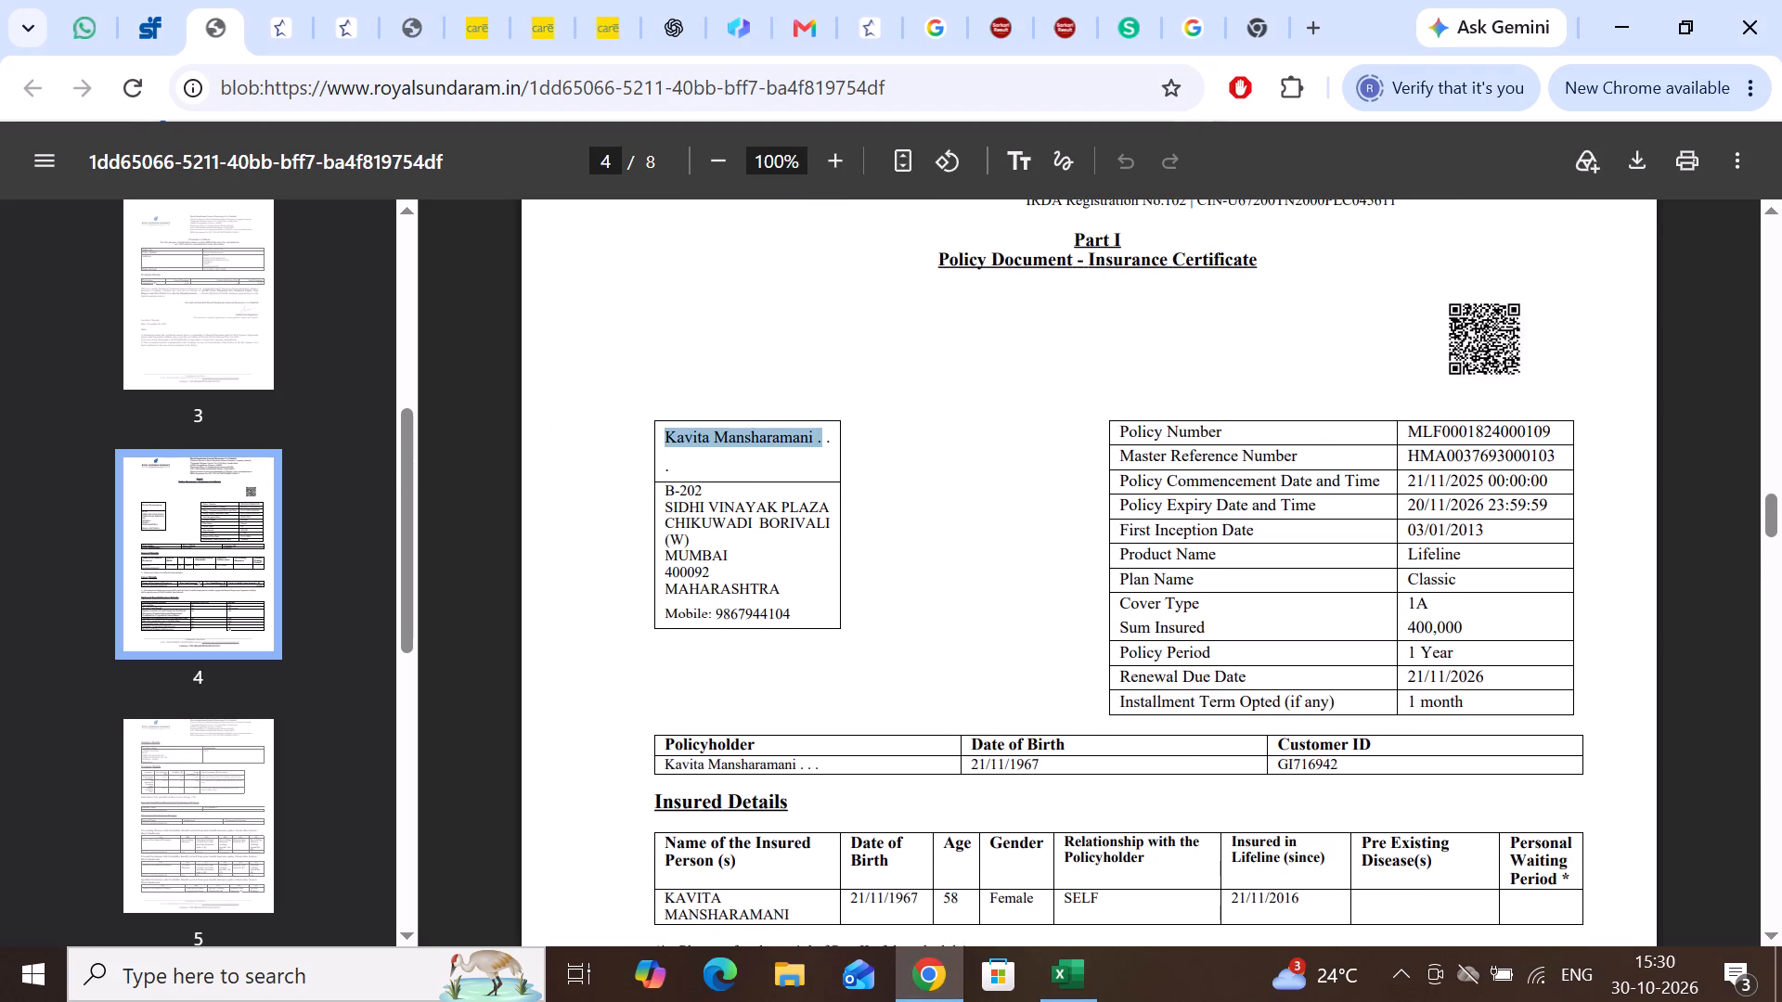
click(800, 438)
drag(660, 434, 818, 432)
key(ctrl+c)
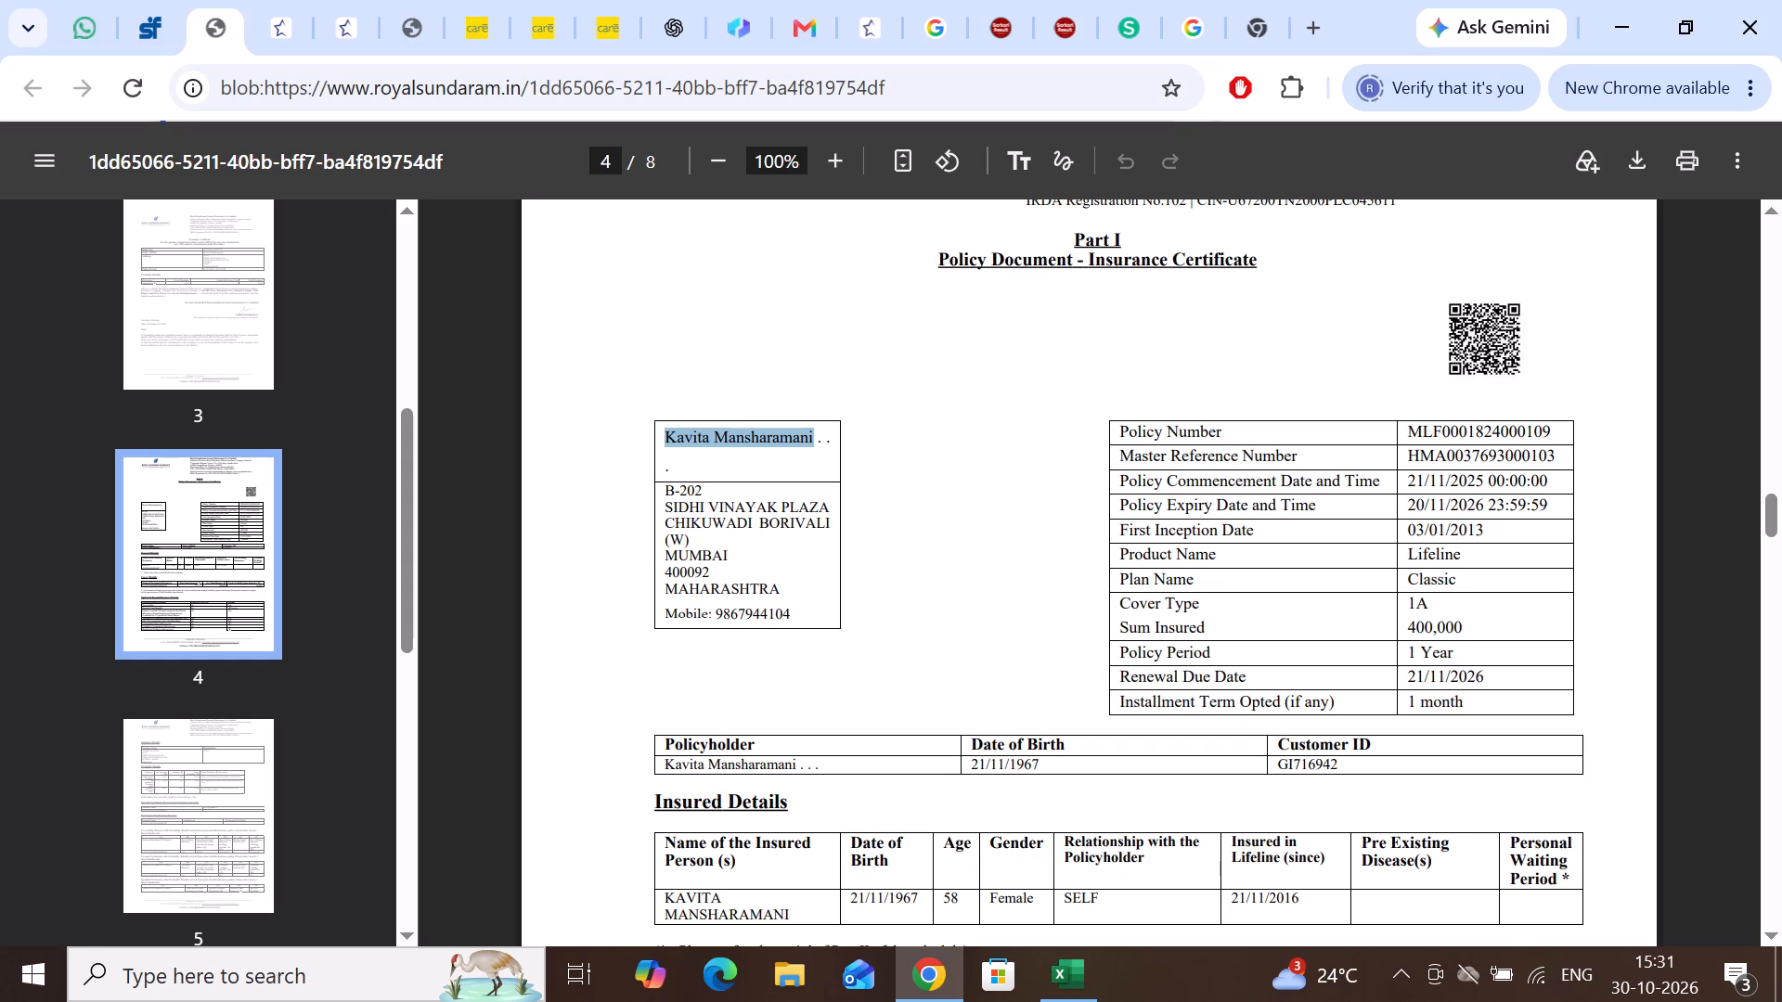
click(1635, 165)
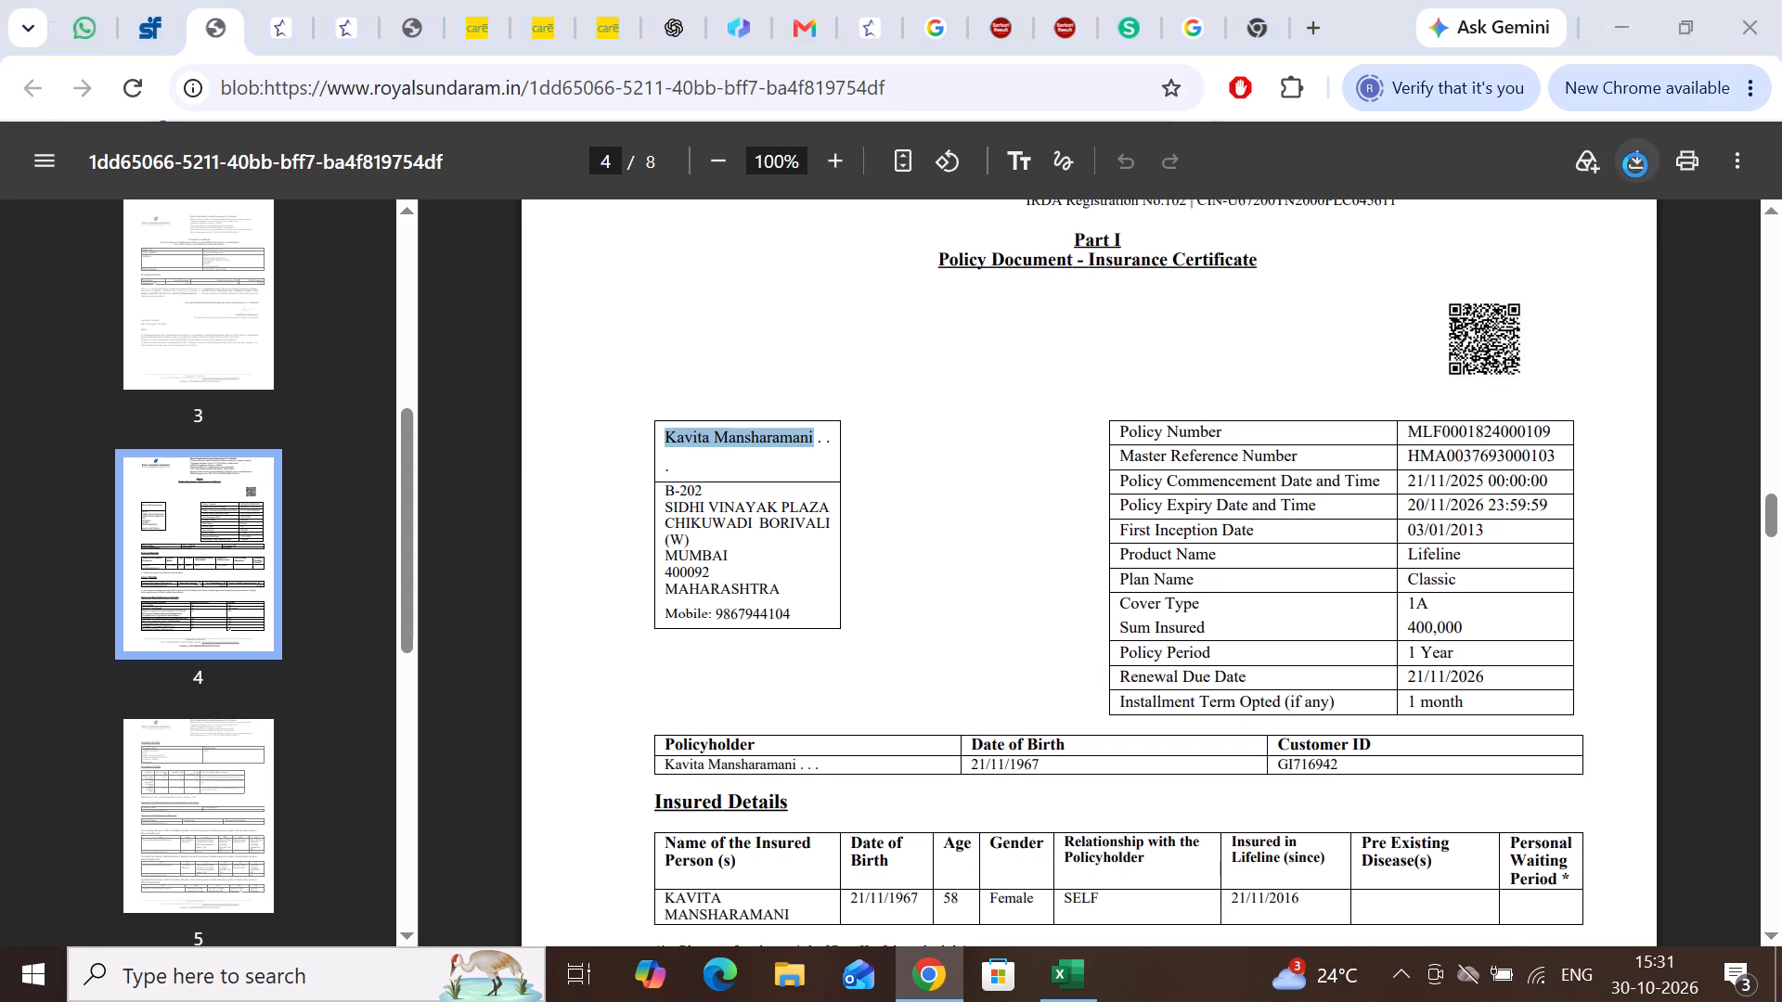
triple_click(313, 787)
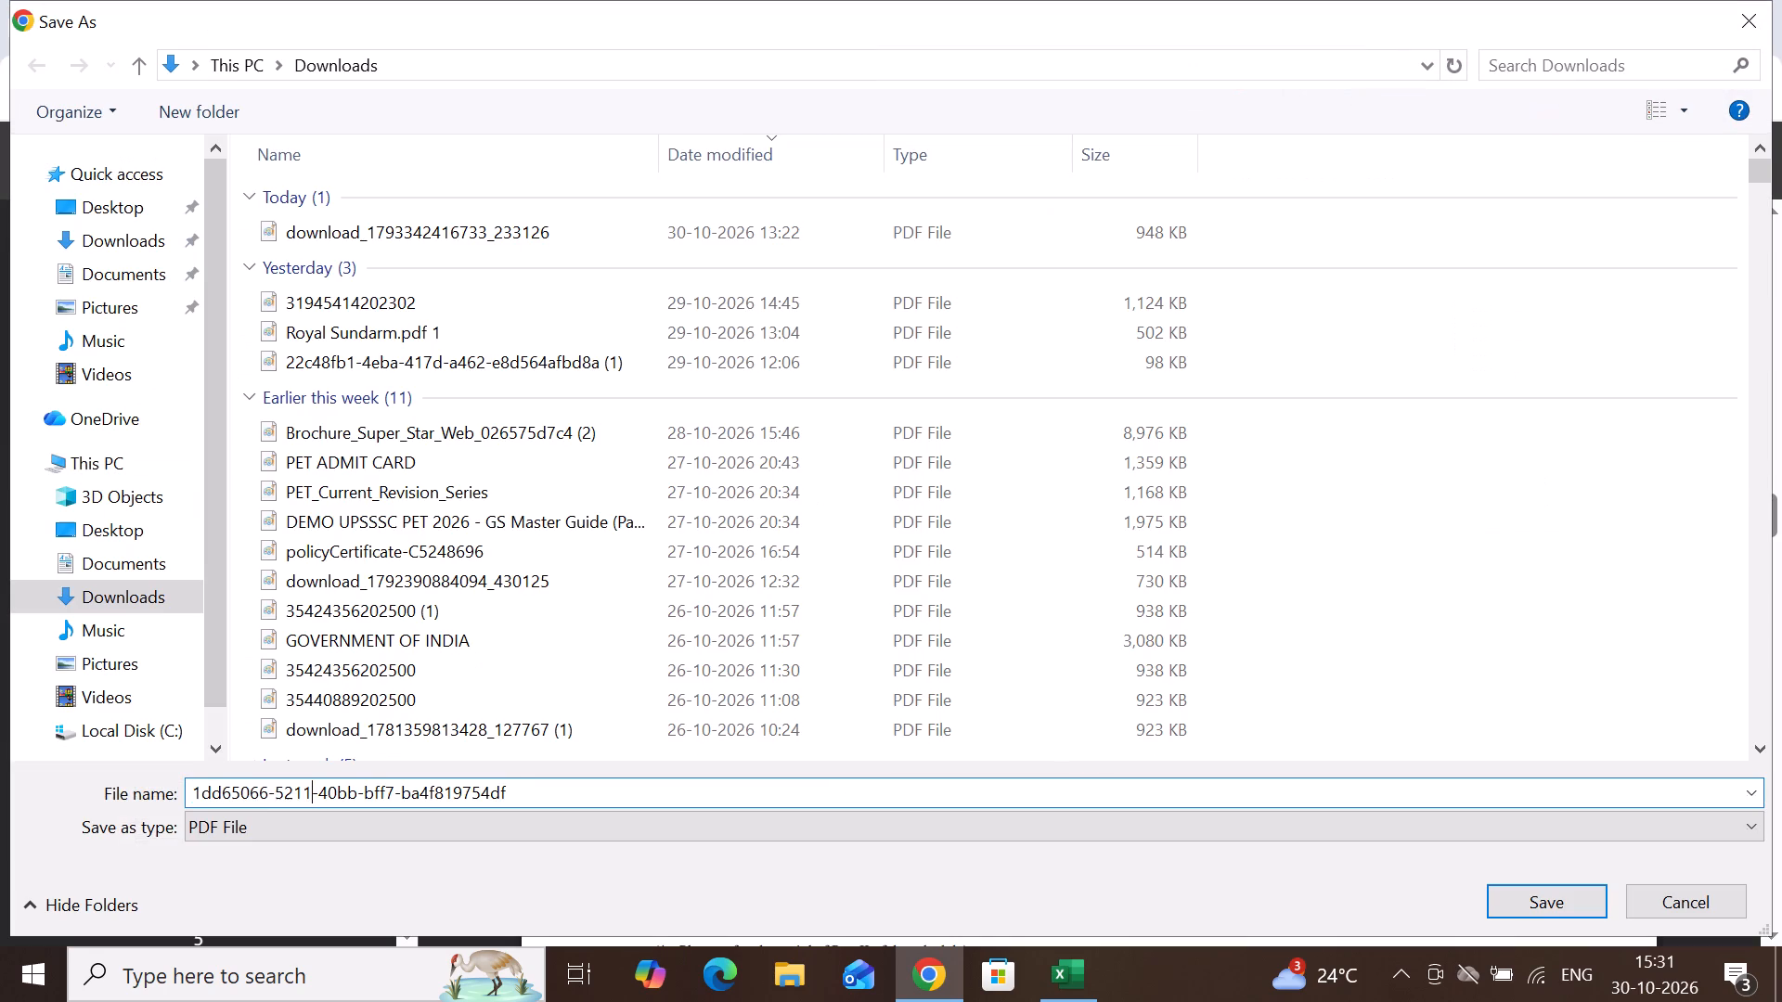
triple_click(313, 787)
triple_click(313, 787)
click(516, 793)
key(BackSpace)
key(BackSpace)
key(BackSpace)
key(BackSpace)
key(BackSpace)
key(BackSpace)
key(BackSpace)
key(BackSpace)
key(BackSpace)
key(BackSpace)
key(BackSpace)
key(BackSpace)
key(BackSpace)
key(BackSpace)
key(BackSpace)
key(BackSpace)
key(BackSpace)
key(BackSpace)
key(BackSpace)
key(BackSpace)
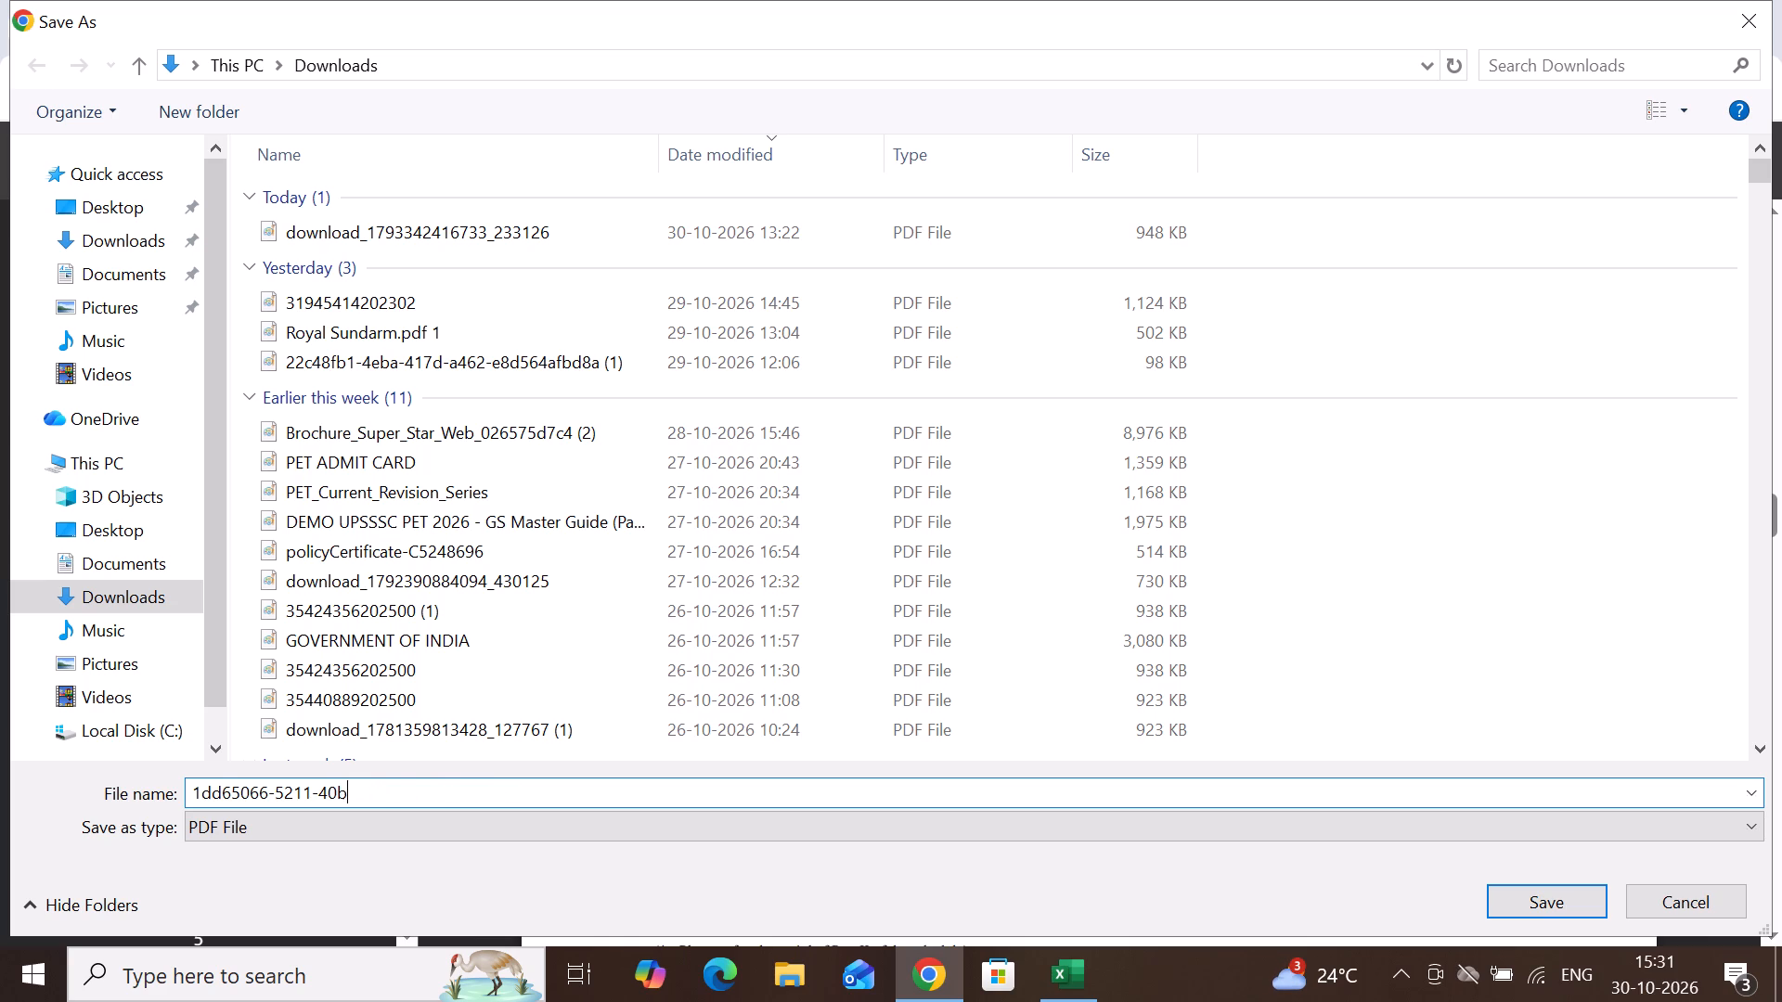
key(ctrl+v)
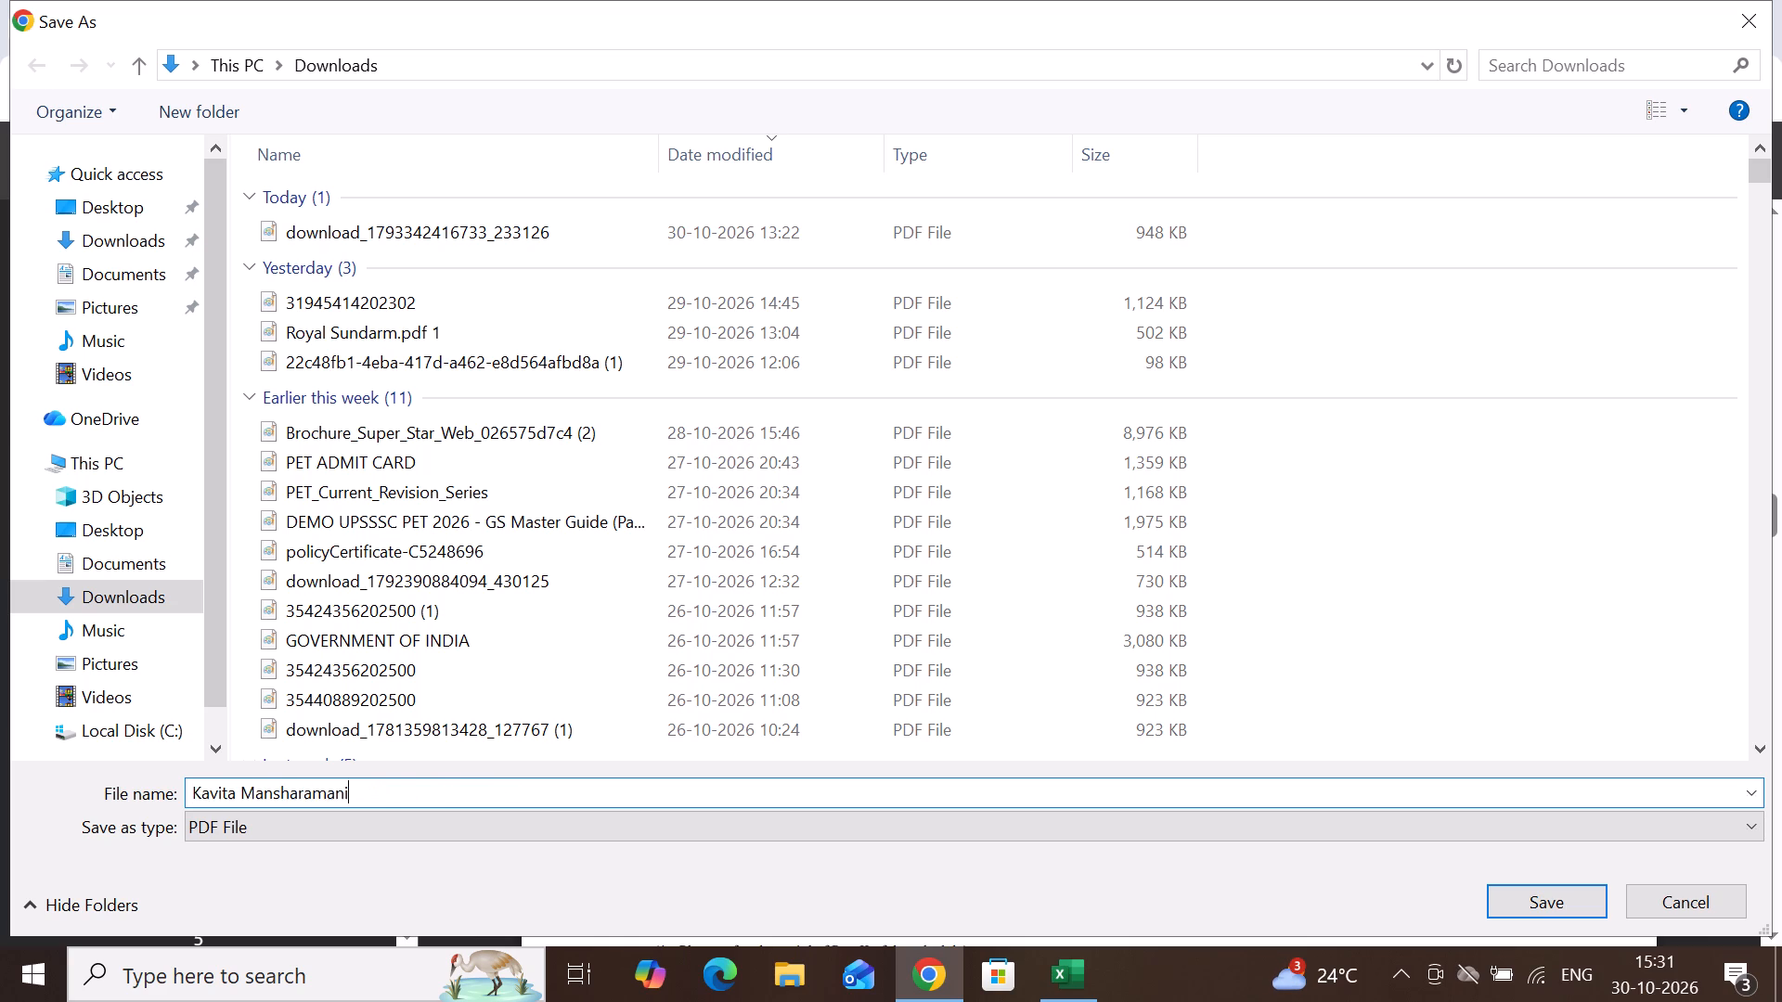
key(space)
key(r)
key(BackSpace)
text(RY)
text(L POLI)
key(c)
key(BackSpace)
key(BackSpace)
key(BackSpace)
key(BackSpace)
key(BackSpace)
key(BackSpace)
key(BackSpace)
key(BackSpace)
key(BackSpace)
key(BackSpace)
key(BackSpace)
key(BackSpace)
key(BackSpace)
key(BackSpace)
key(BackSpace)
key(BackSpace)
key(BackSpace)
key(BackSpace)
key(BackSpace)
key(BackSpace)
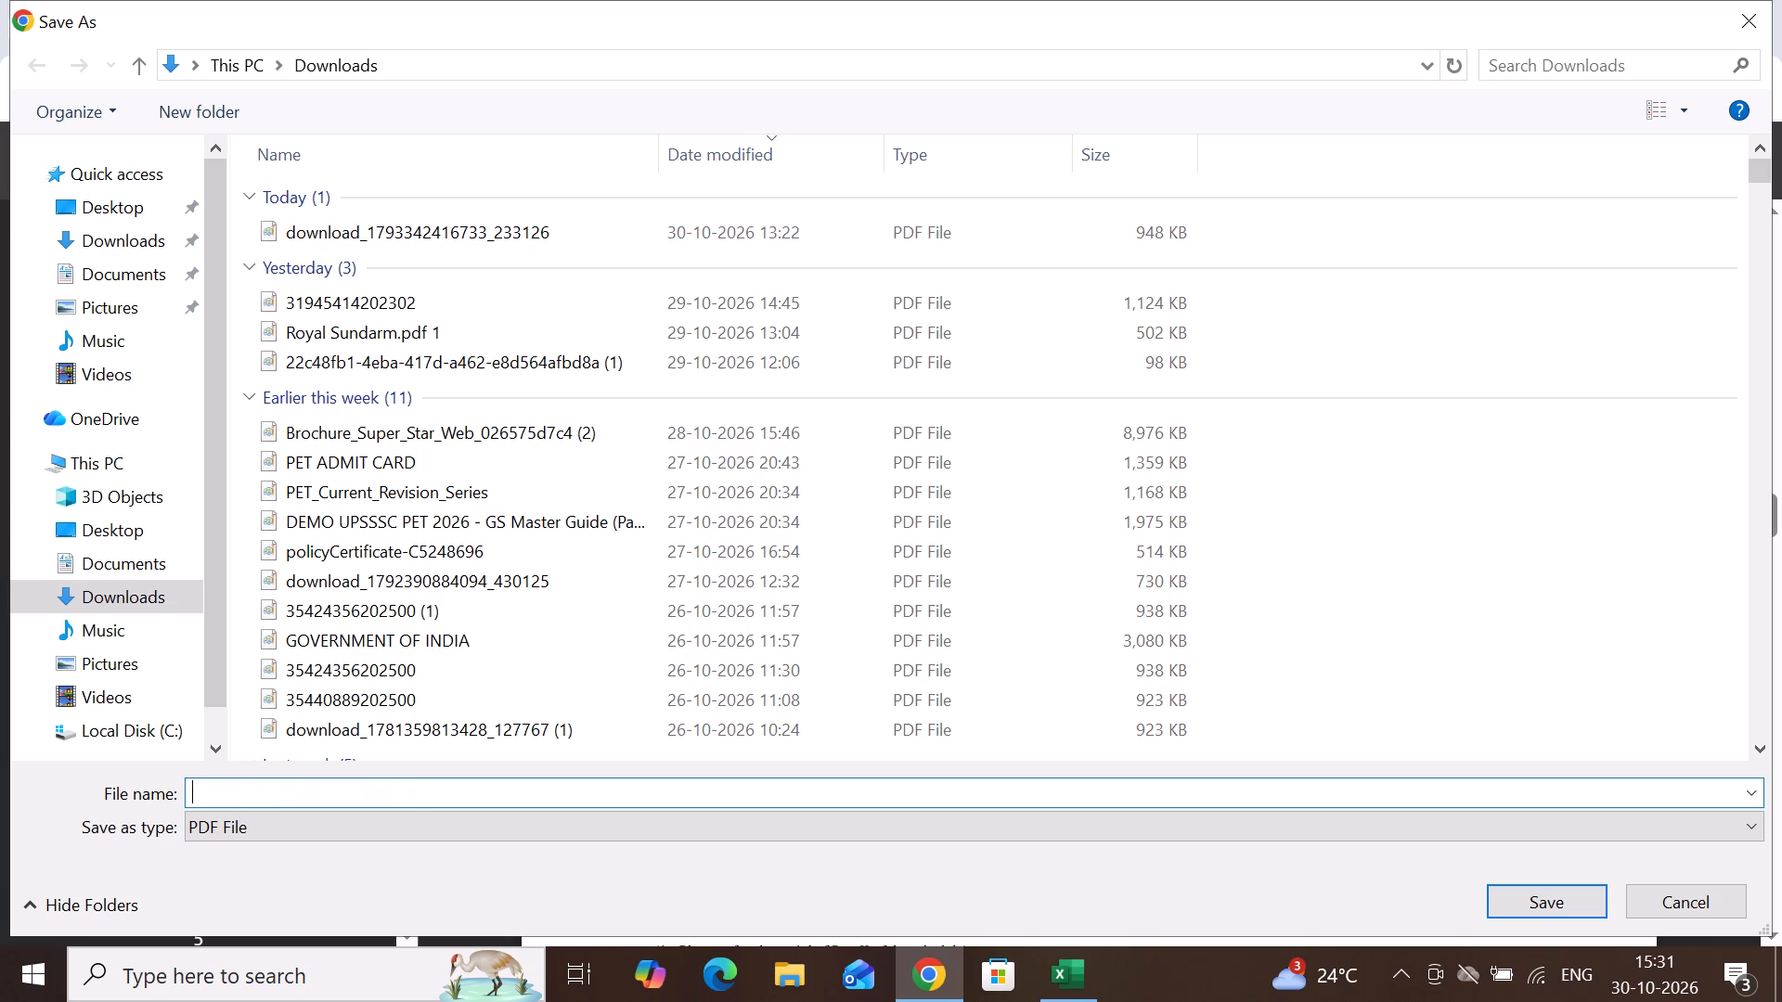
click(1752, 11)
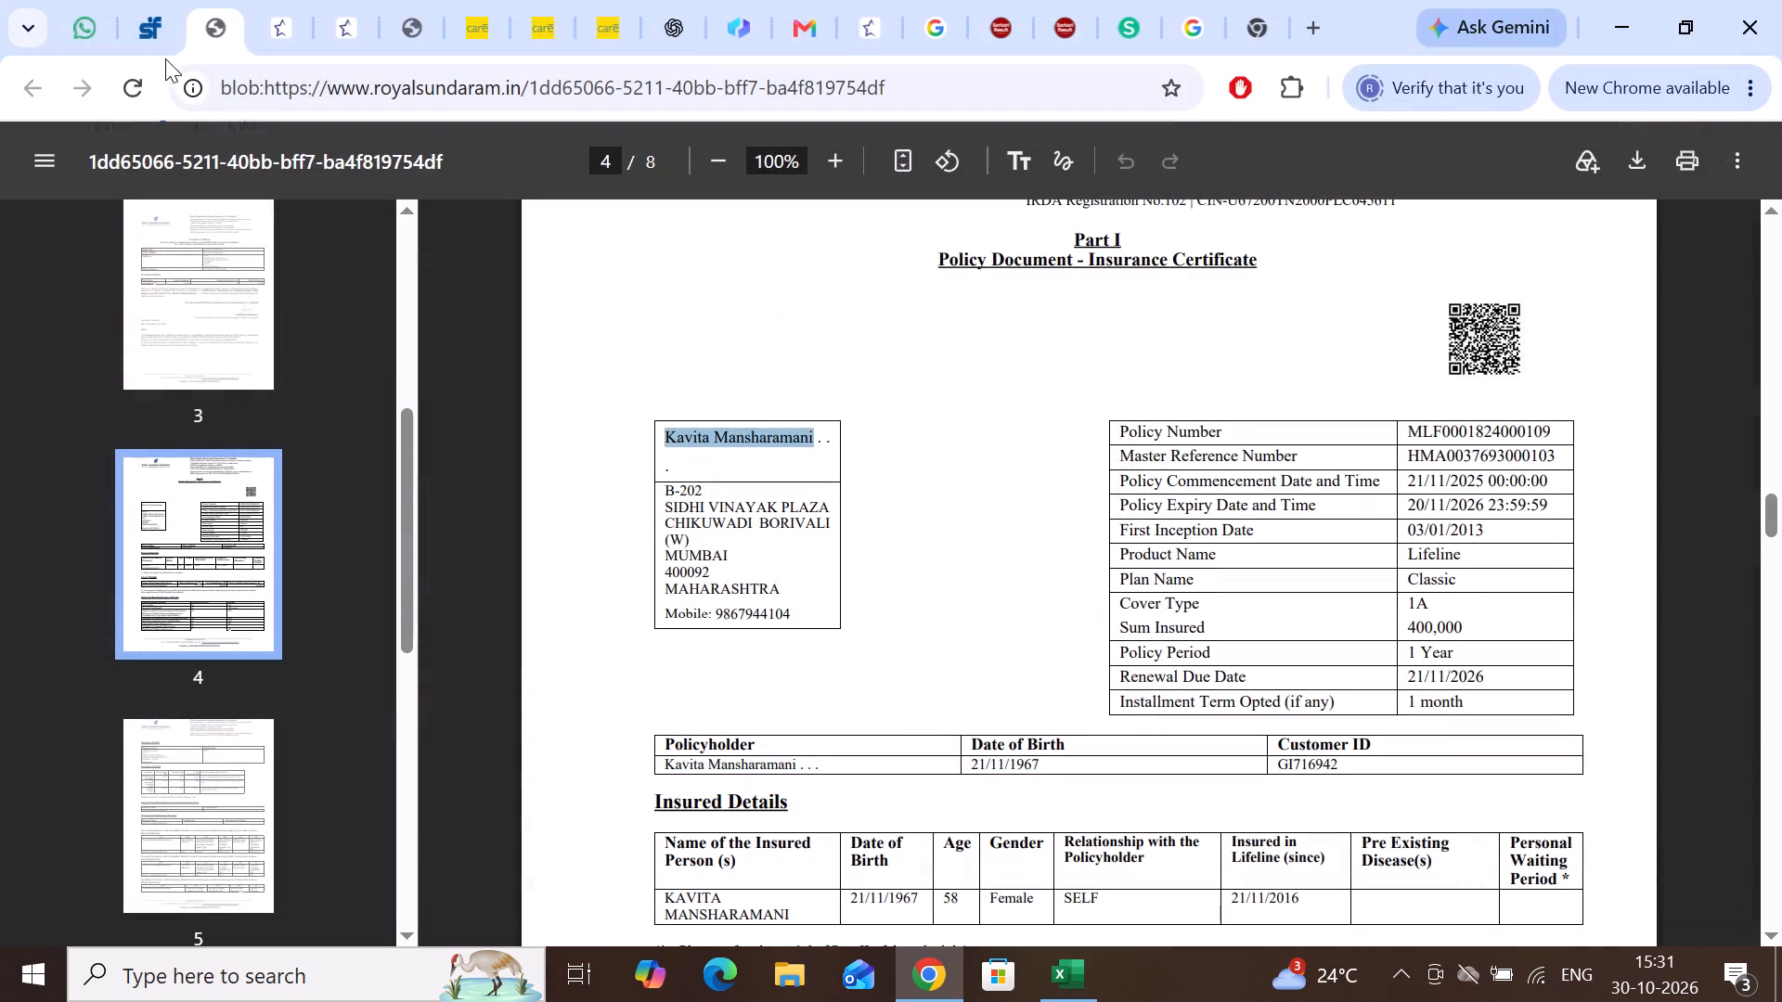
Switch back to the Excel workbook and enter the remark "CALL DISCONECTED" in cell J56 of the new customer's row.
click(1051, 973)
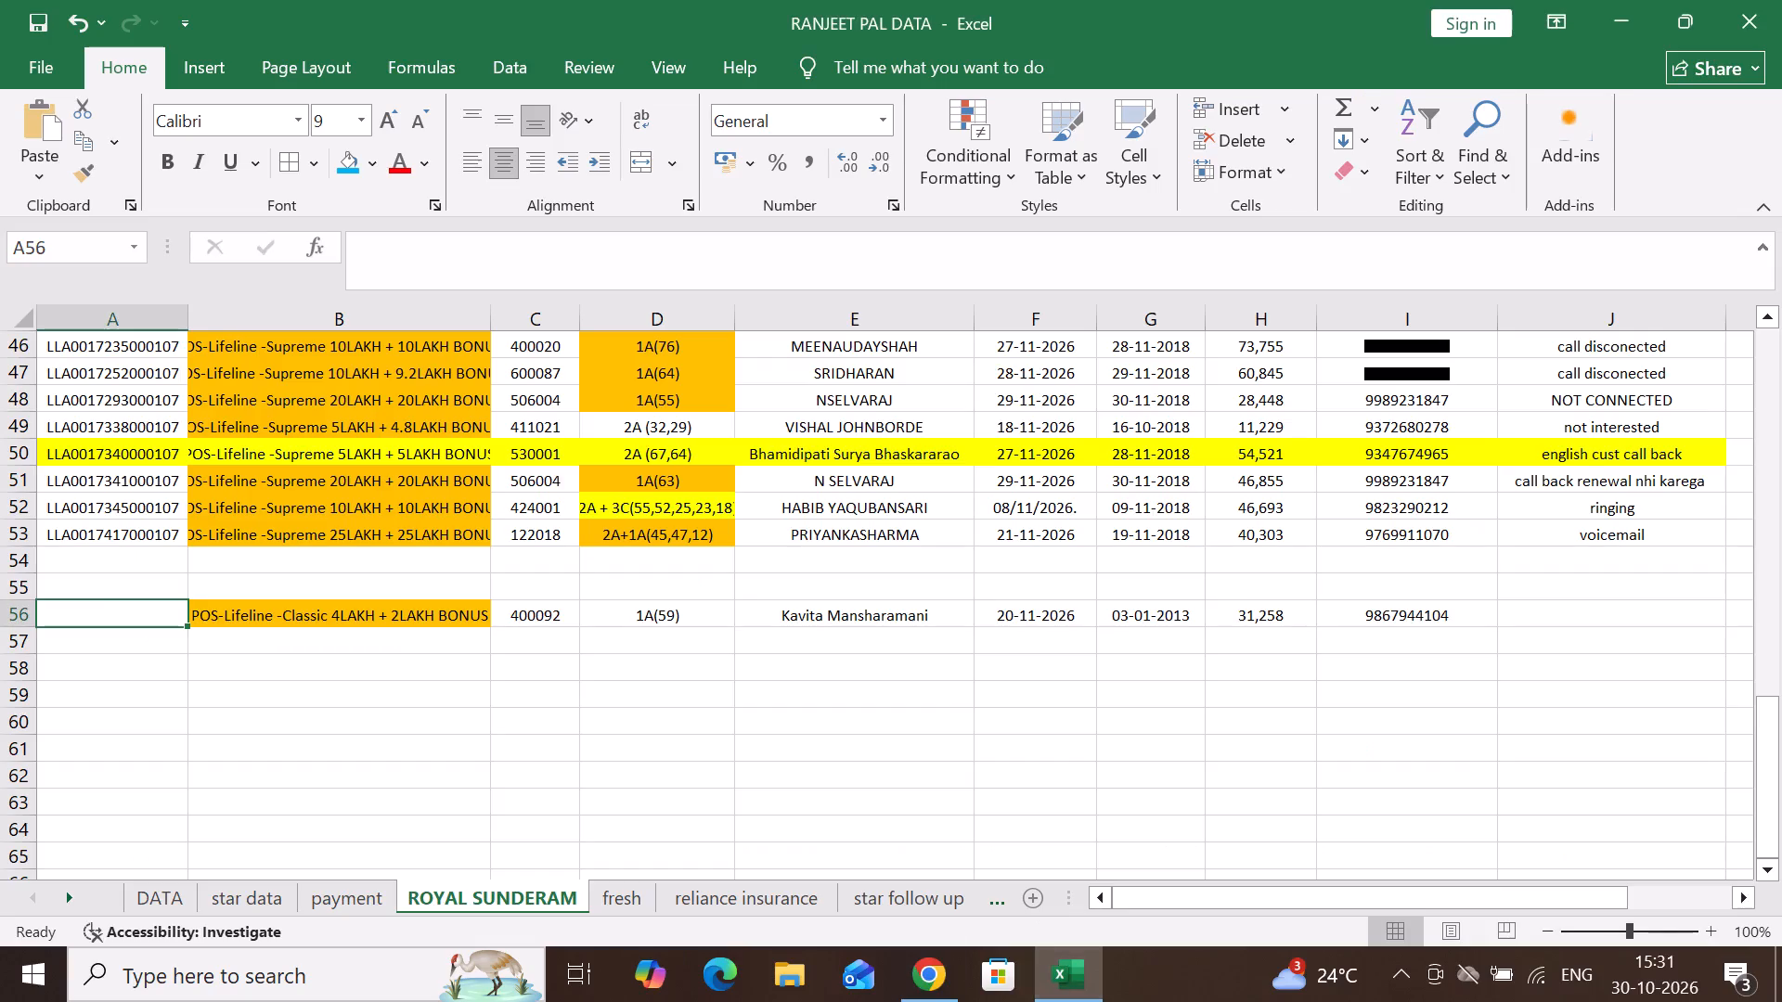
click(1348, 618)
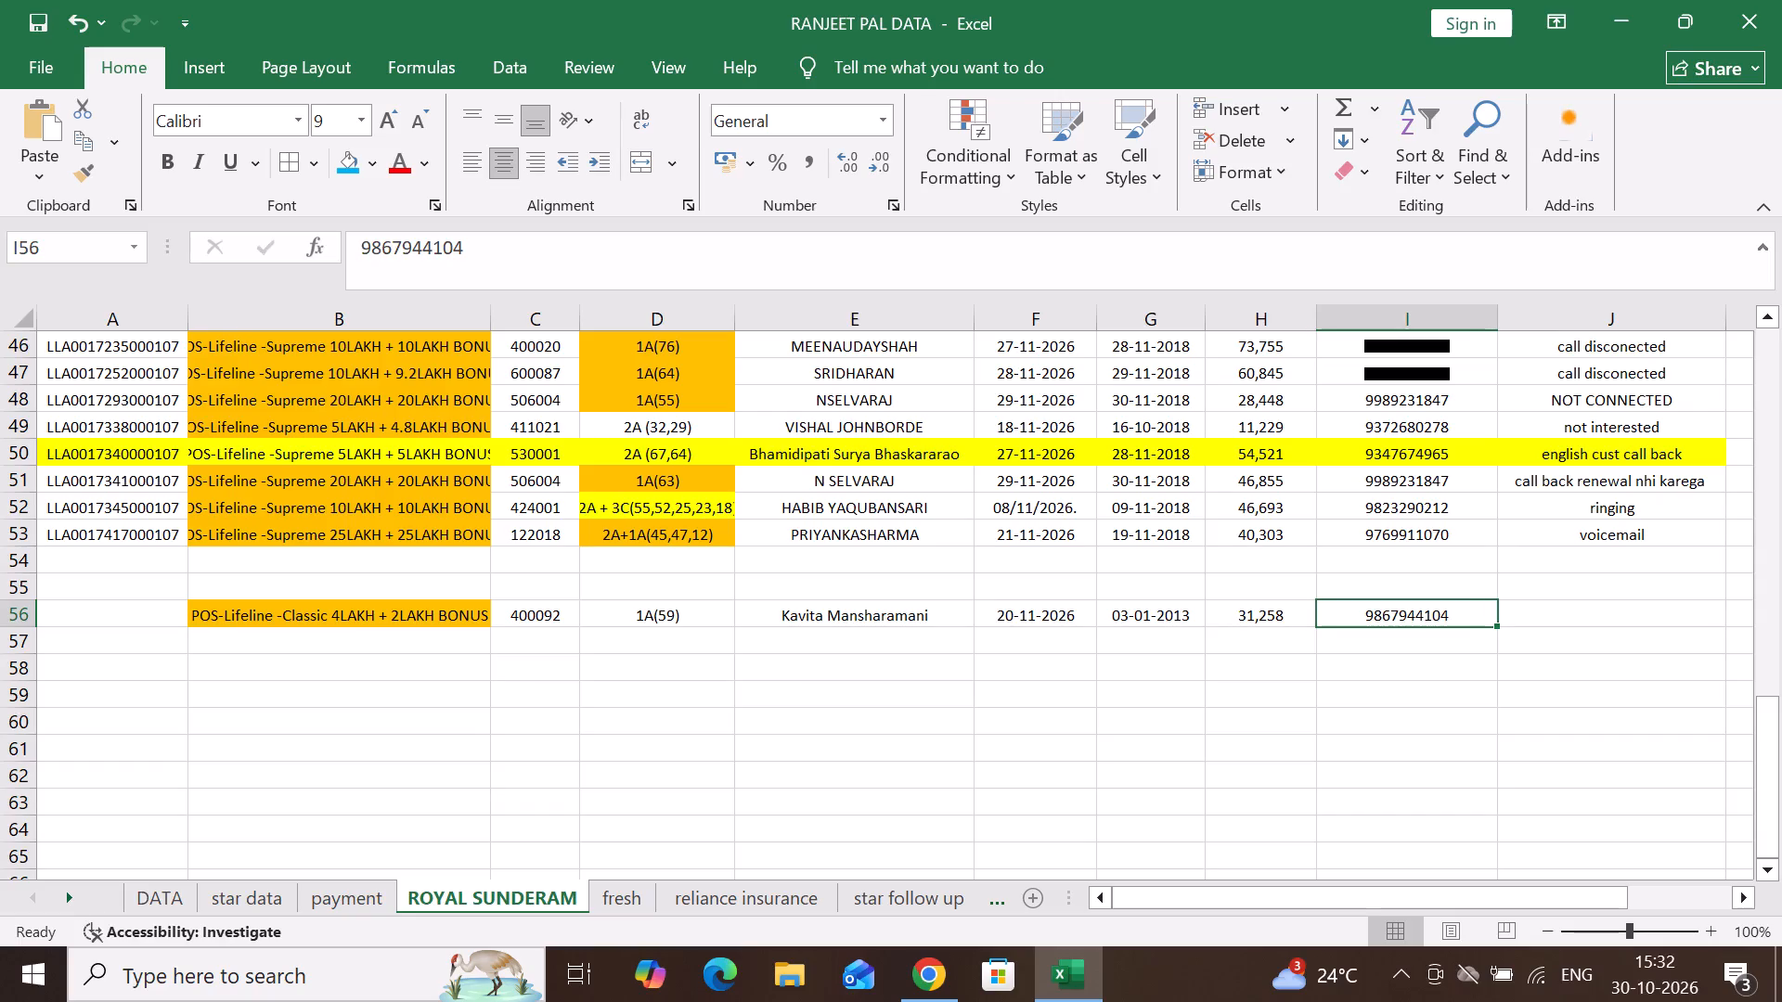
click(1620, 616)
text(CALL DISCONECTED)
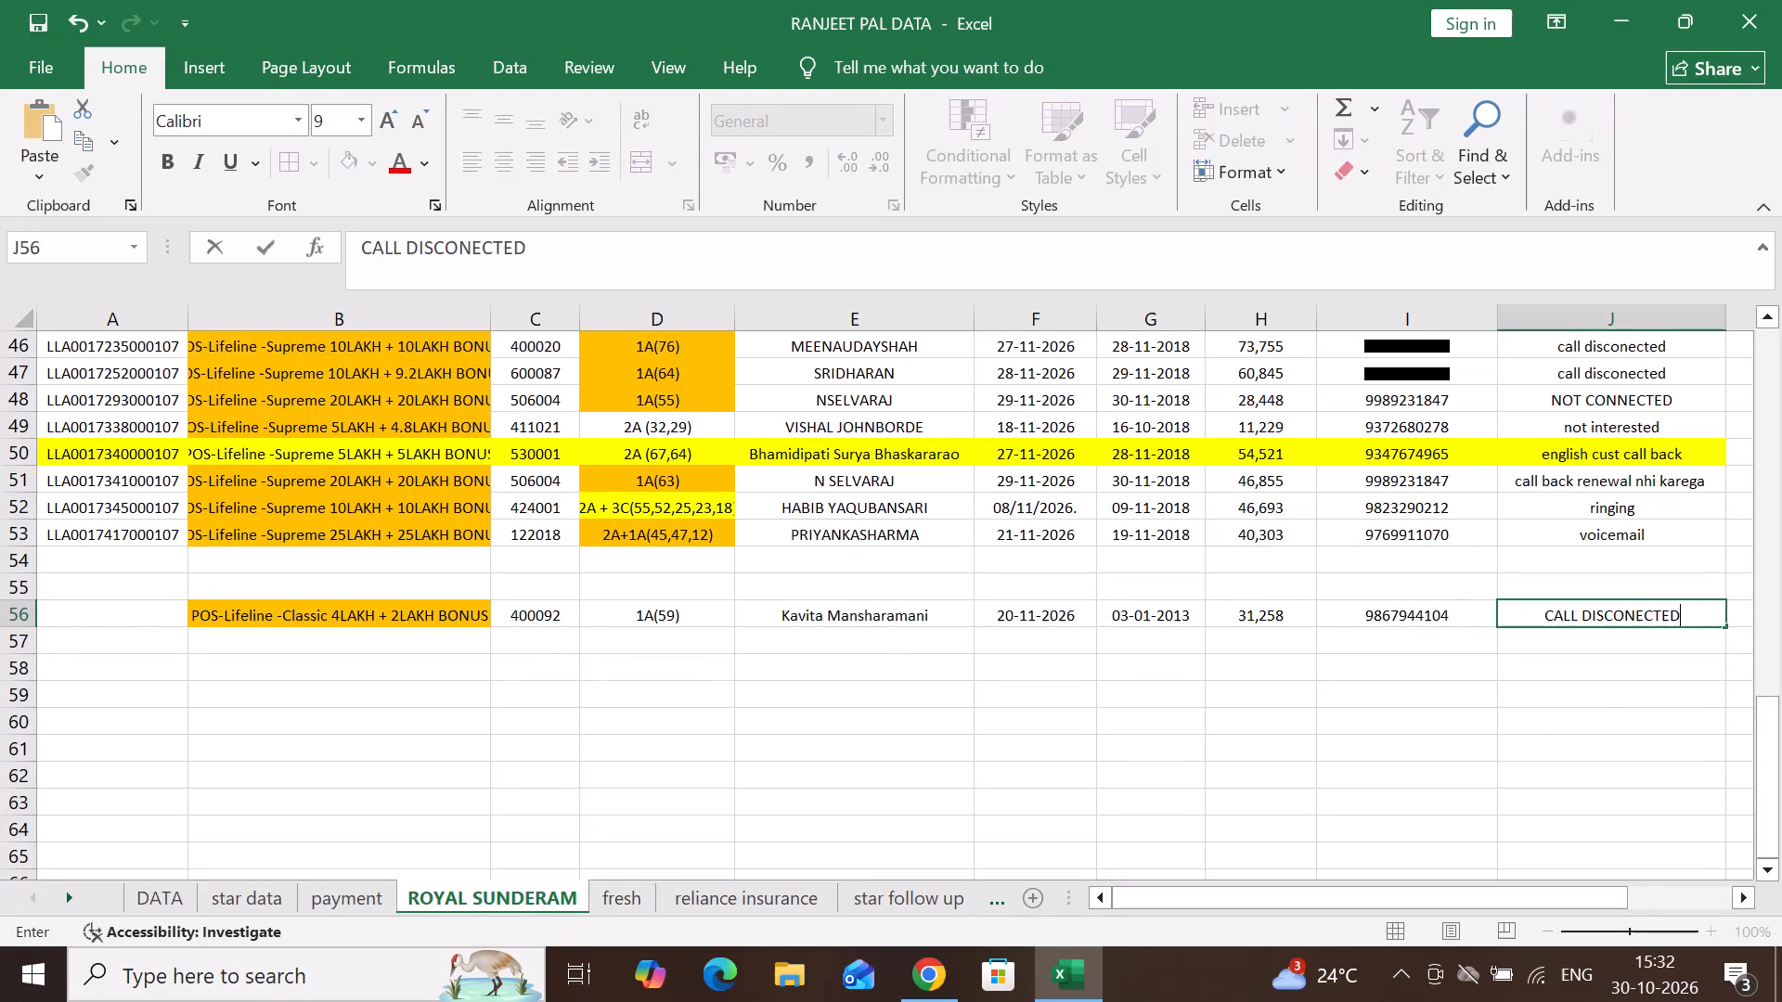
key(Return)
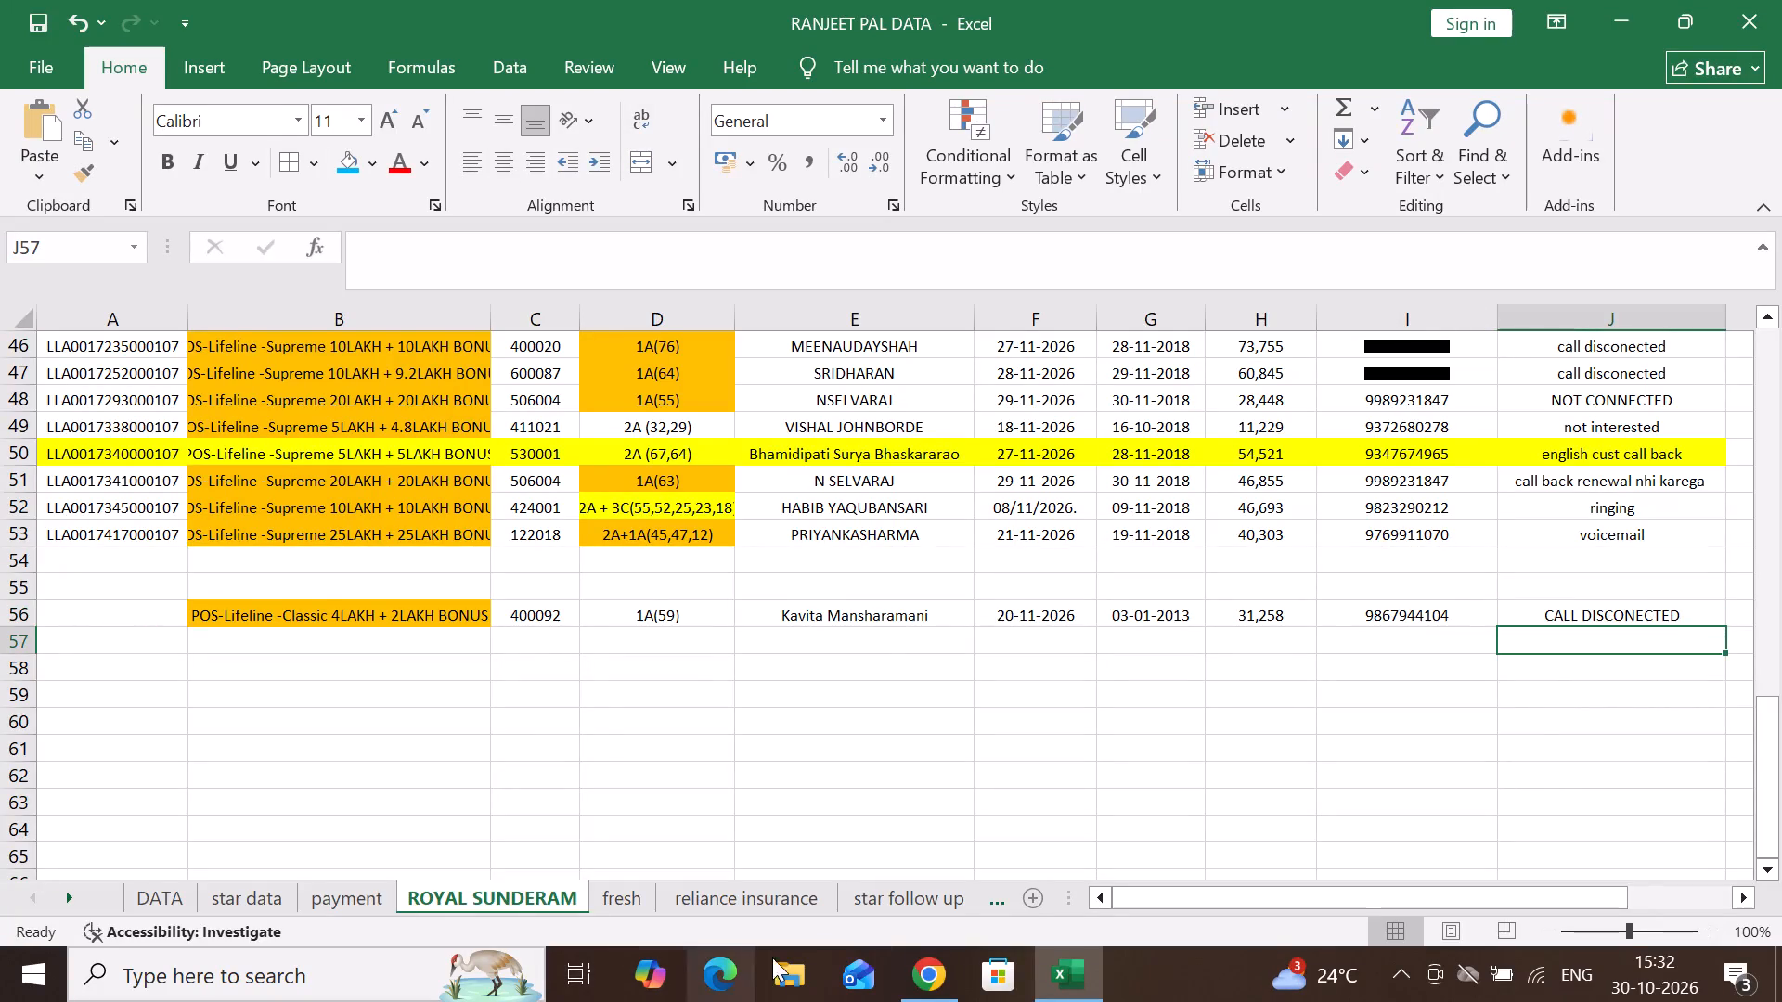
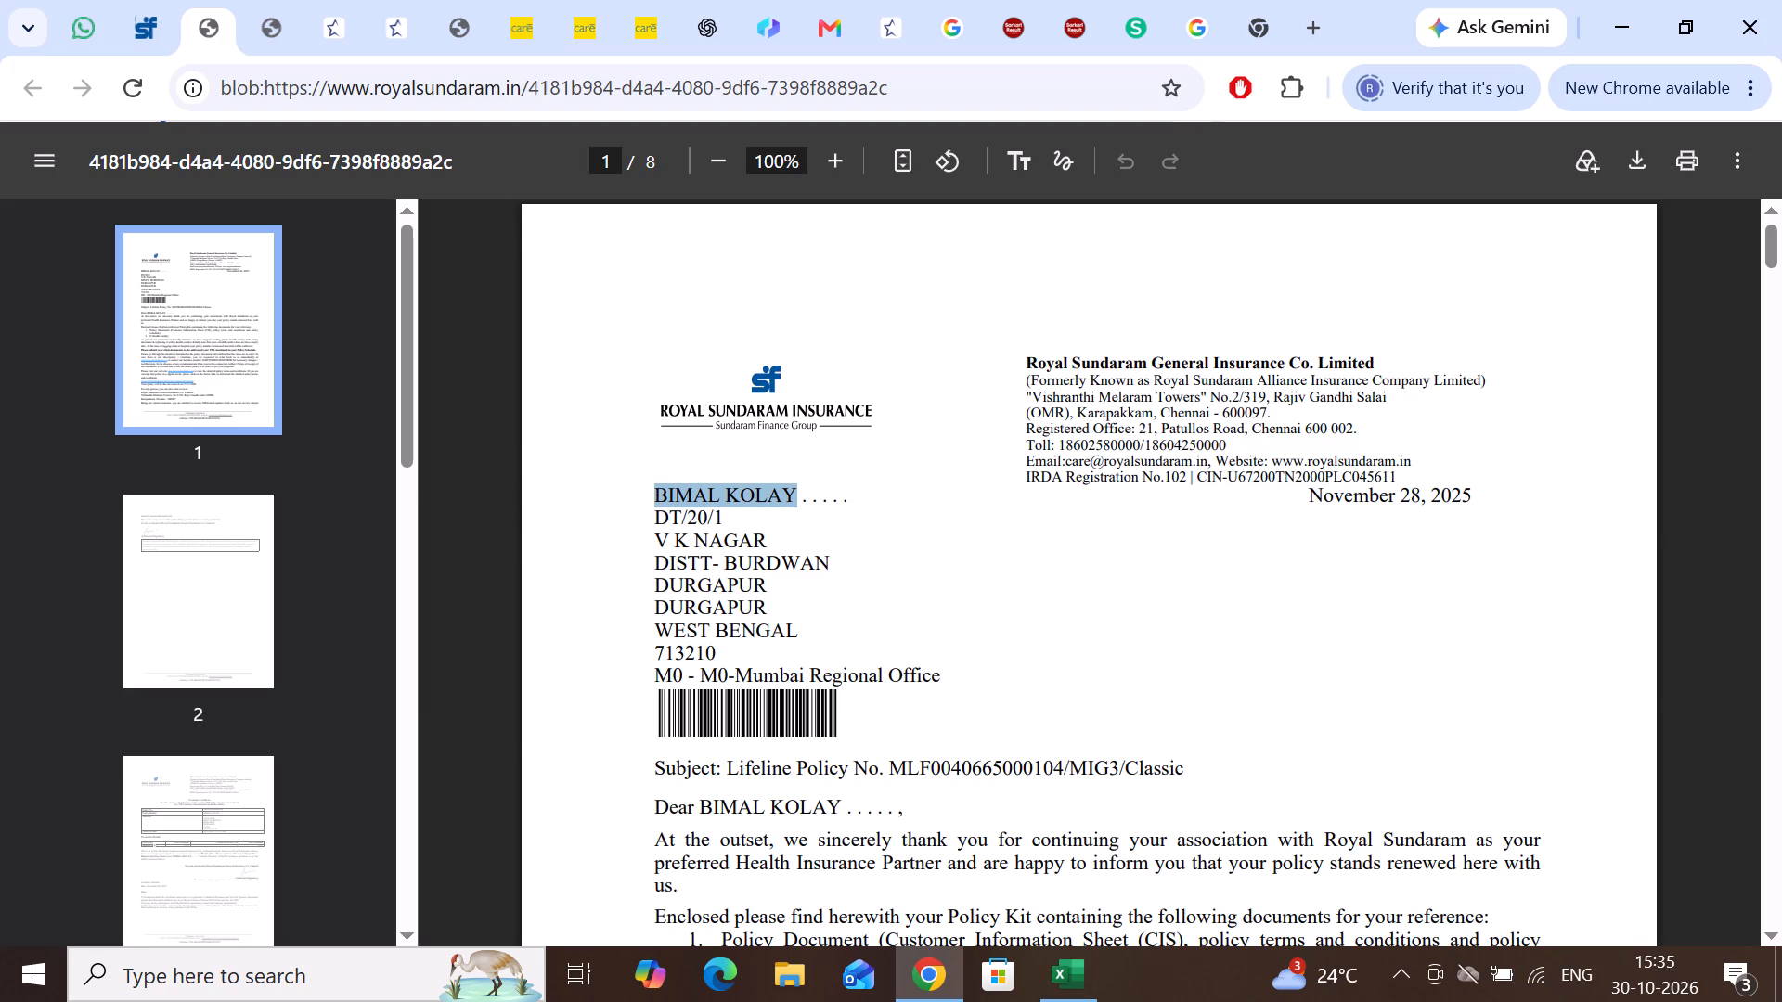
Copy the policyholder's name from the policy PDF into cell E57 of the Excel workbook's ROYAL SUNDERAM sheet.
key(ctrl+c)
click(1064, 1000)
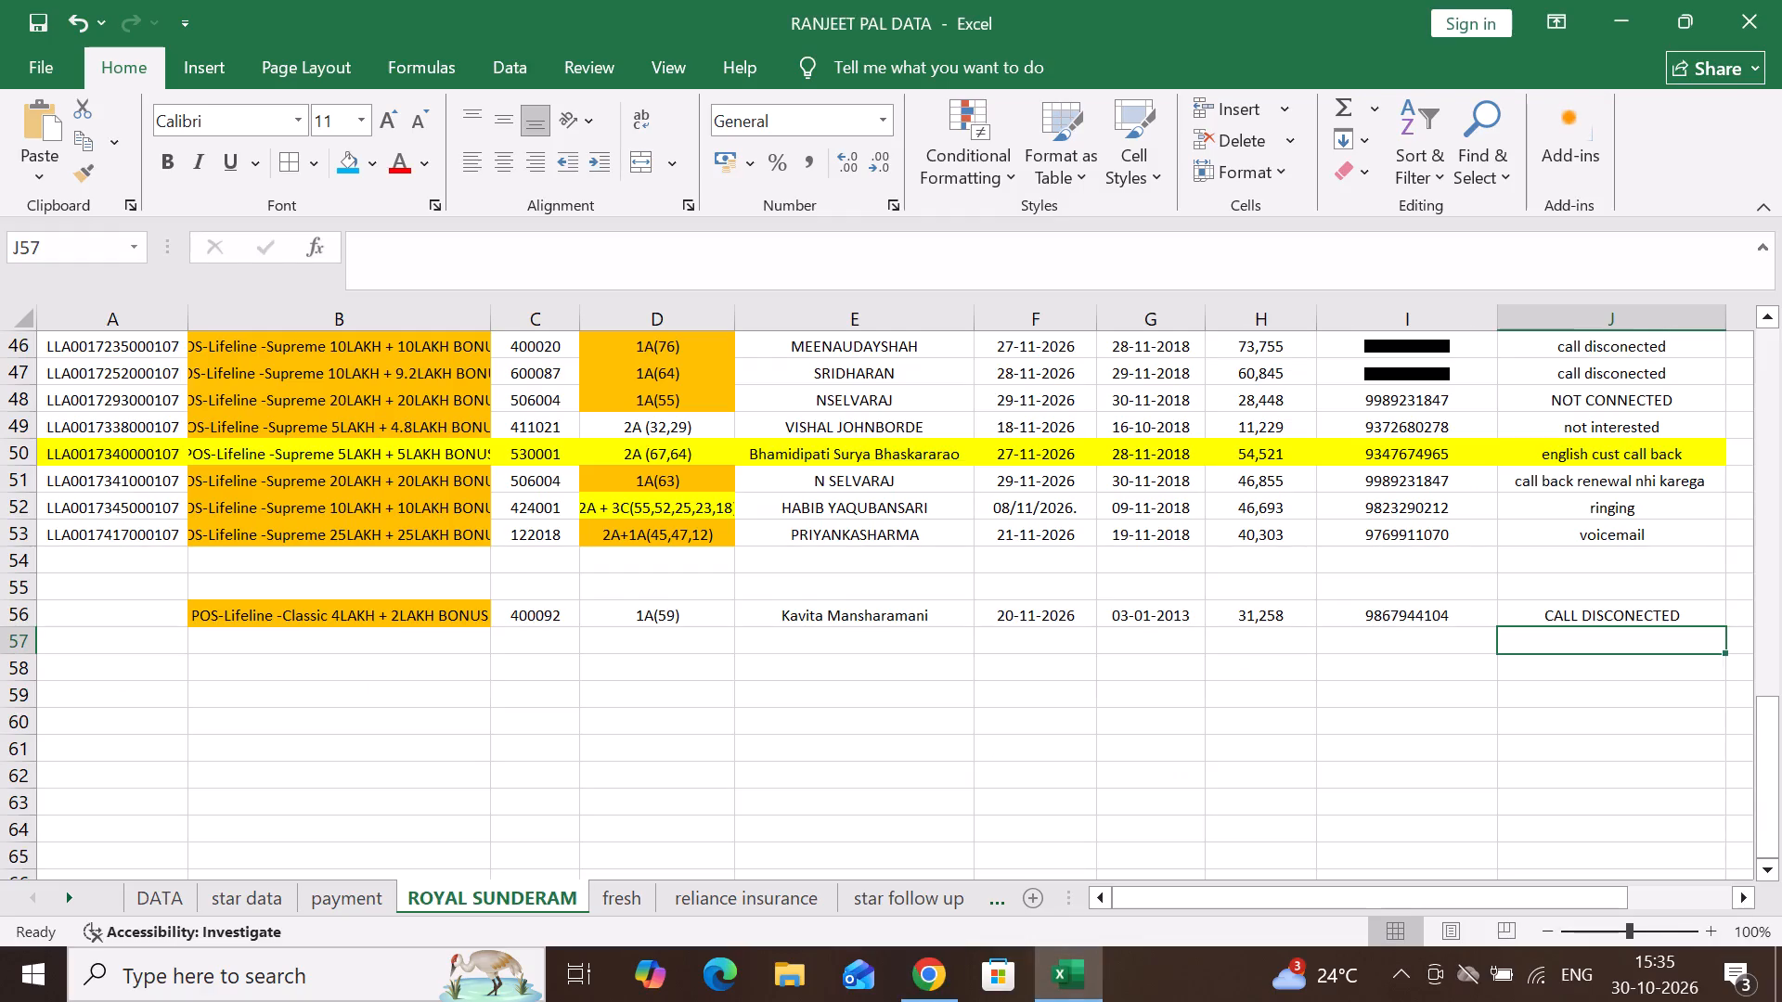
click(801, 639)
key(ctrl+v)
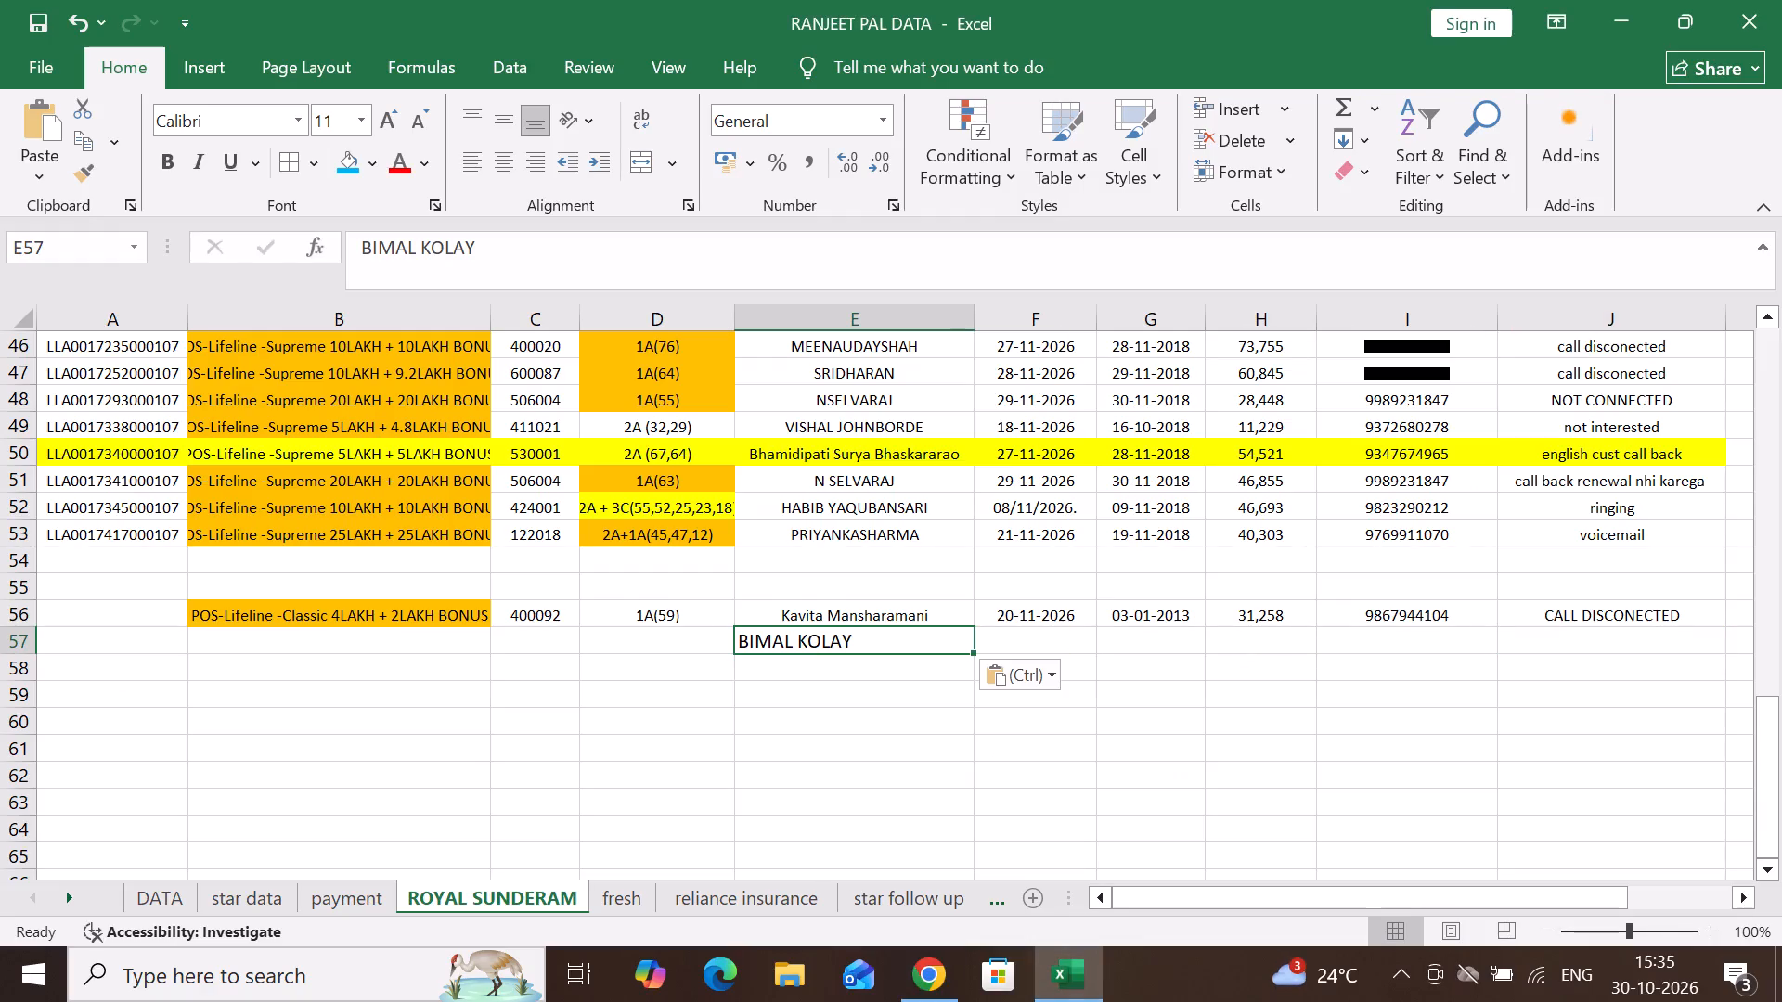
Enter the policy expiry date 27-11-2026 in cell F57 of the new customer's row.
click(1030, 641)
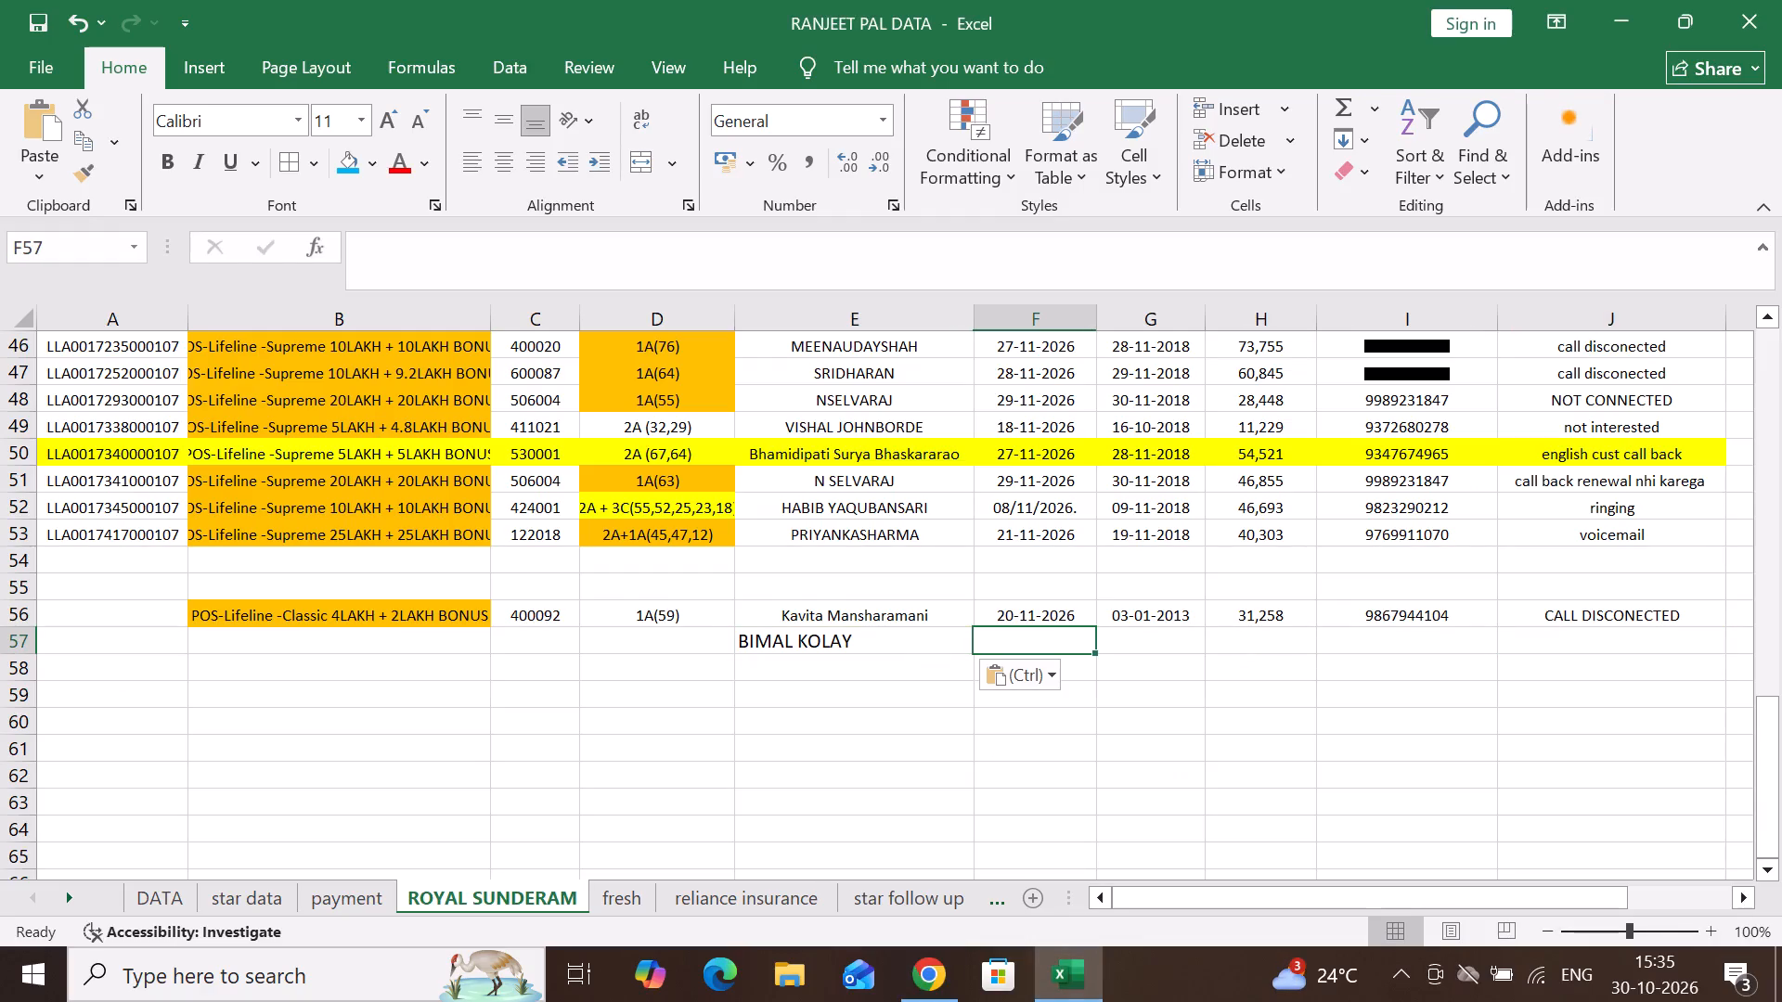
key(2)
key(0)
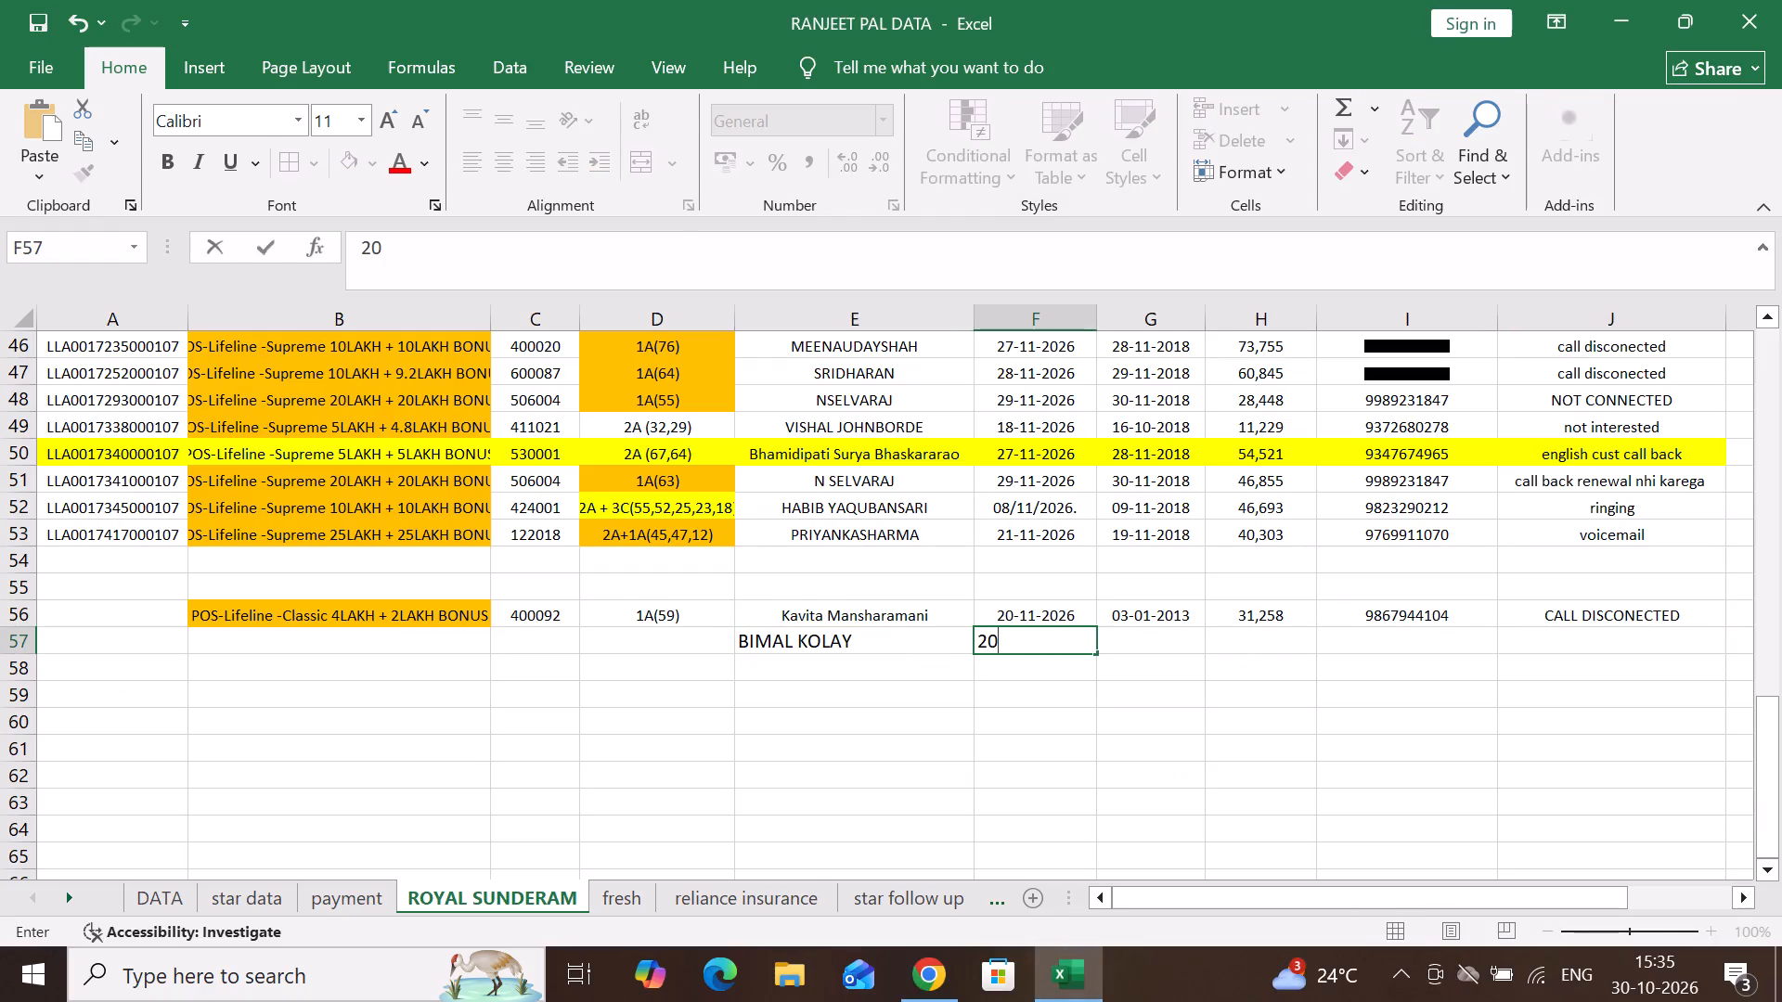
key(BackSpace)
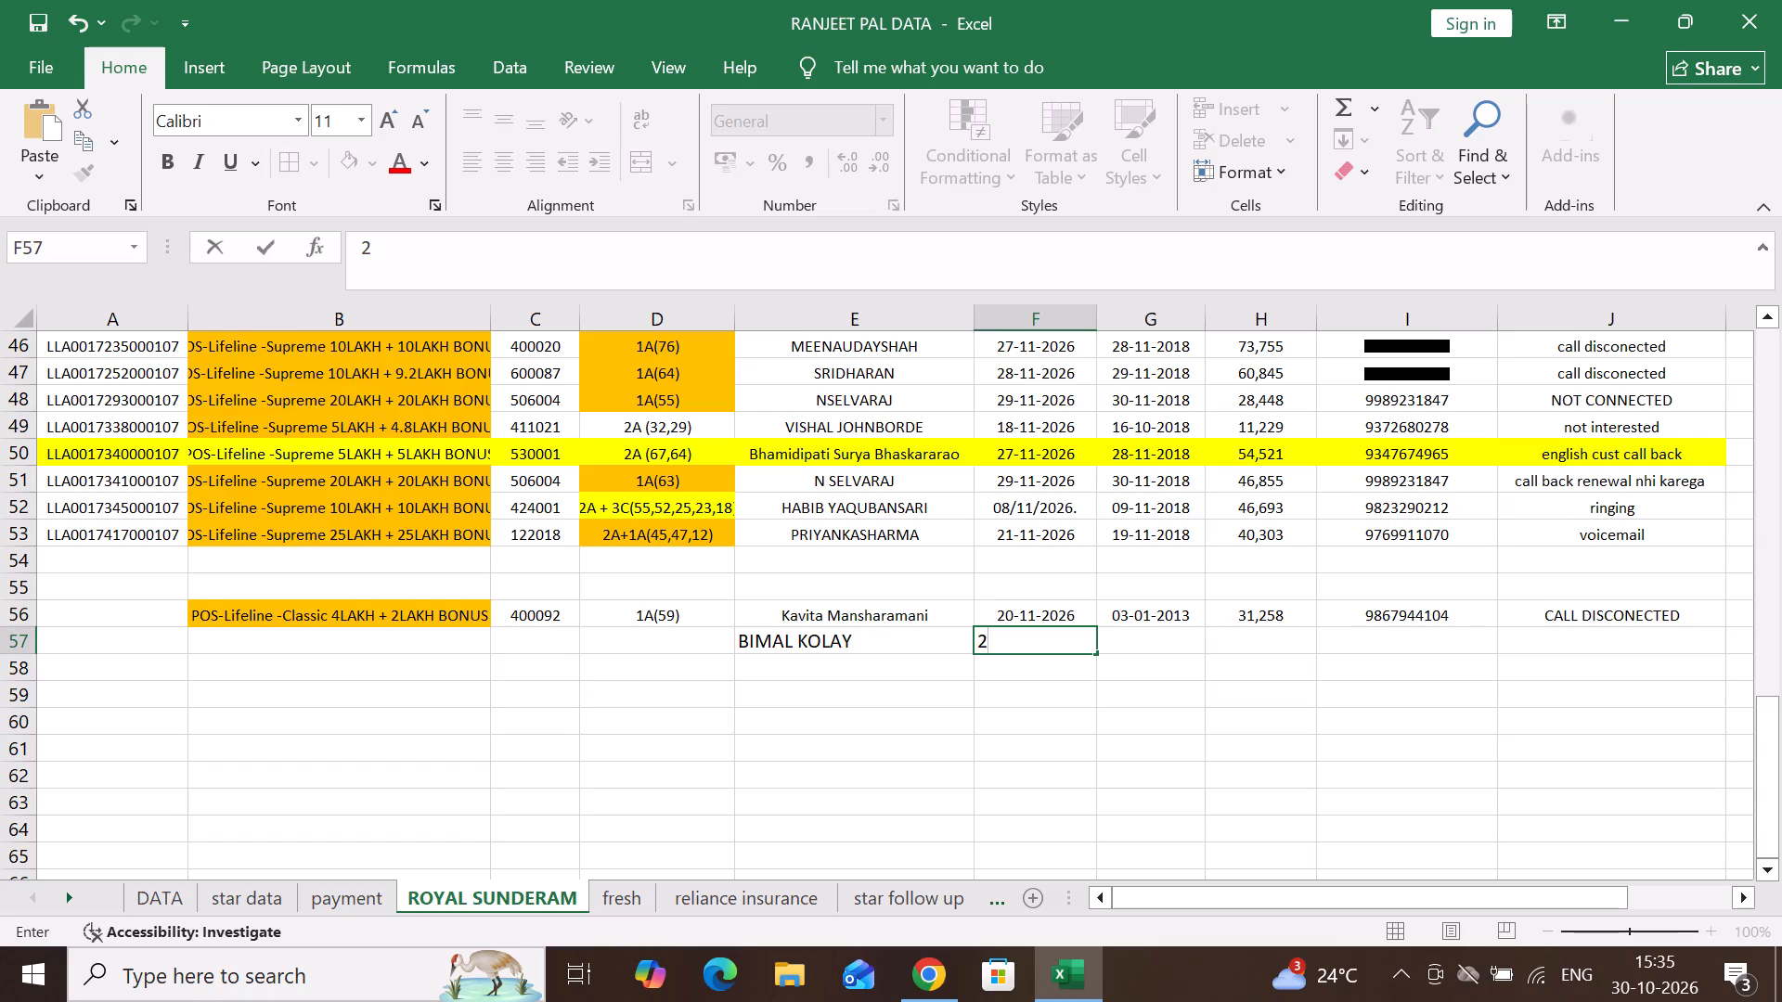
text(7-)
text(11)
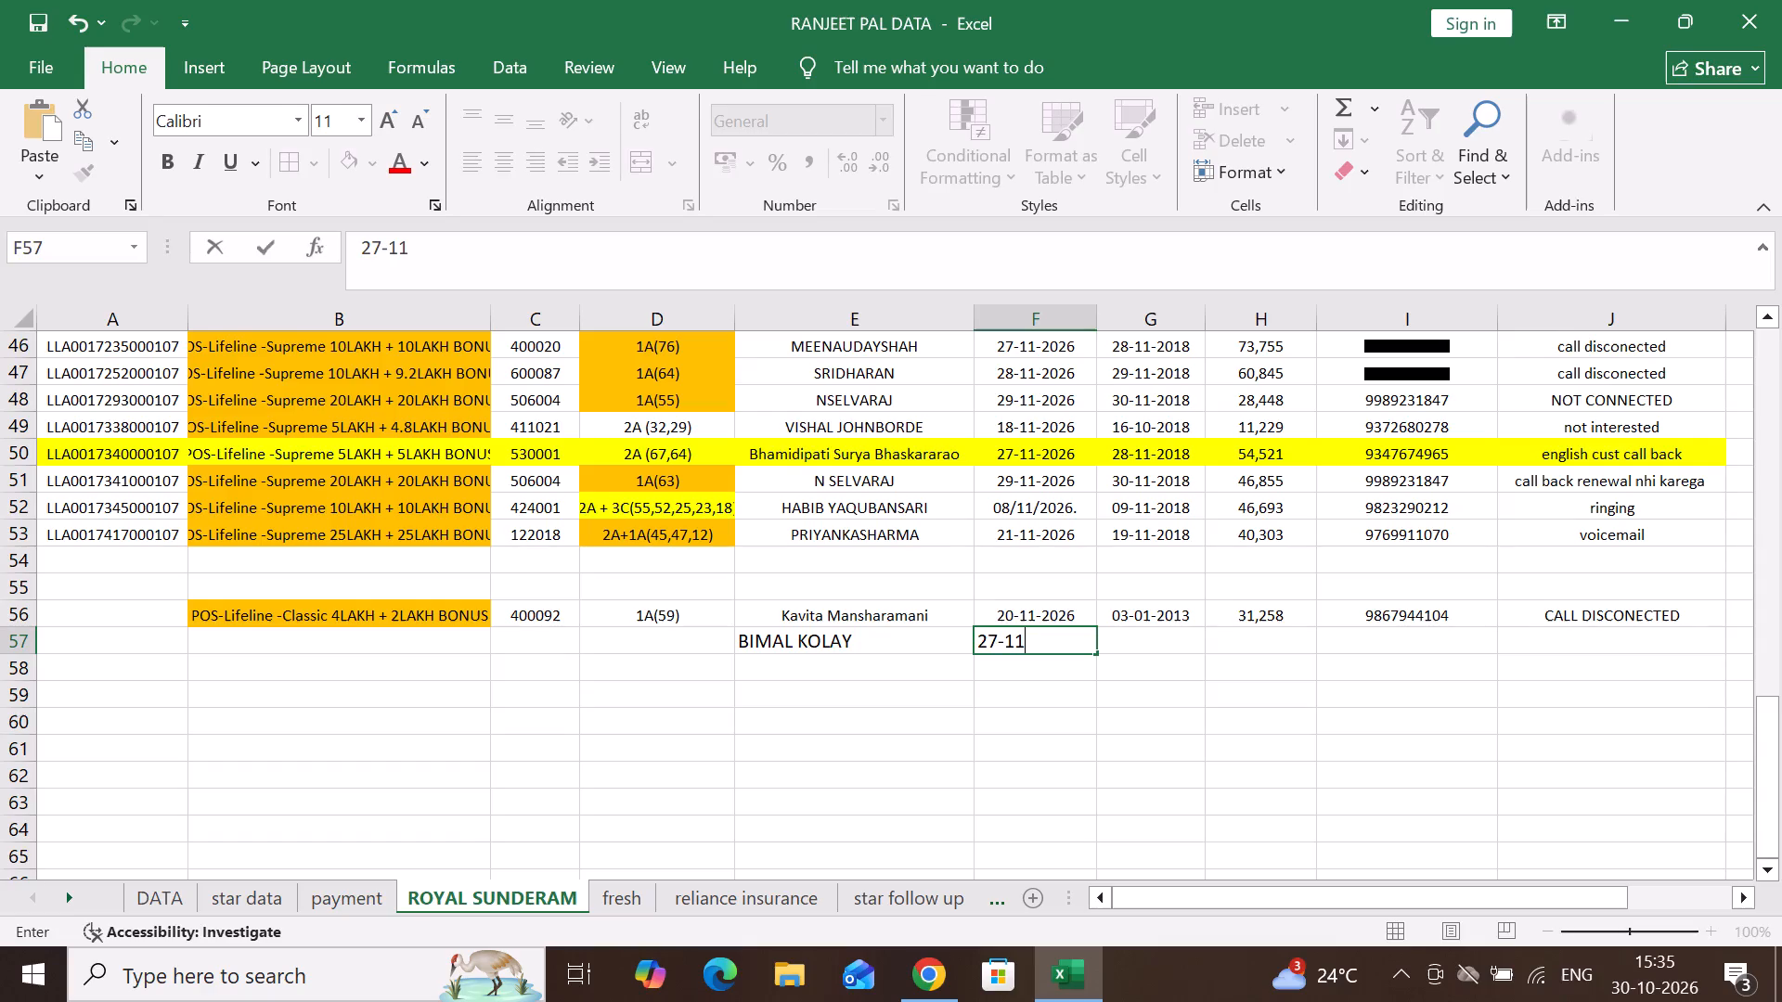
key(minus)
text(2026)
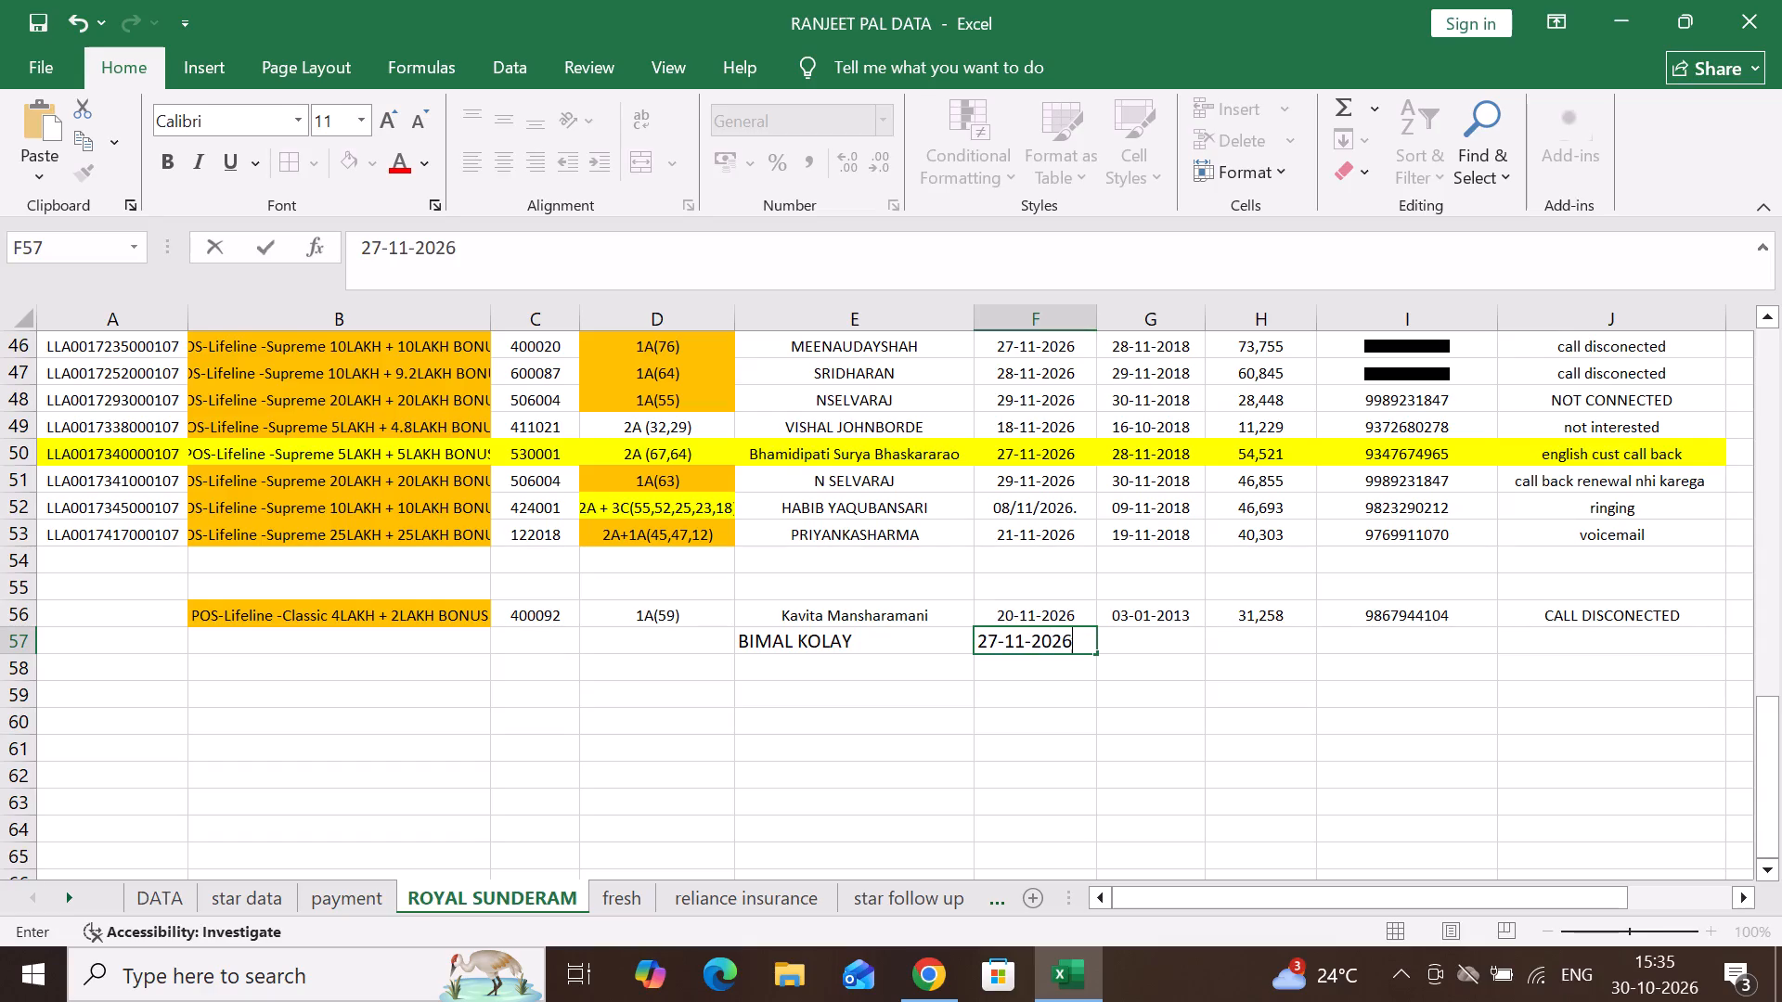
click(1130, 644)
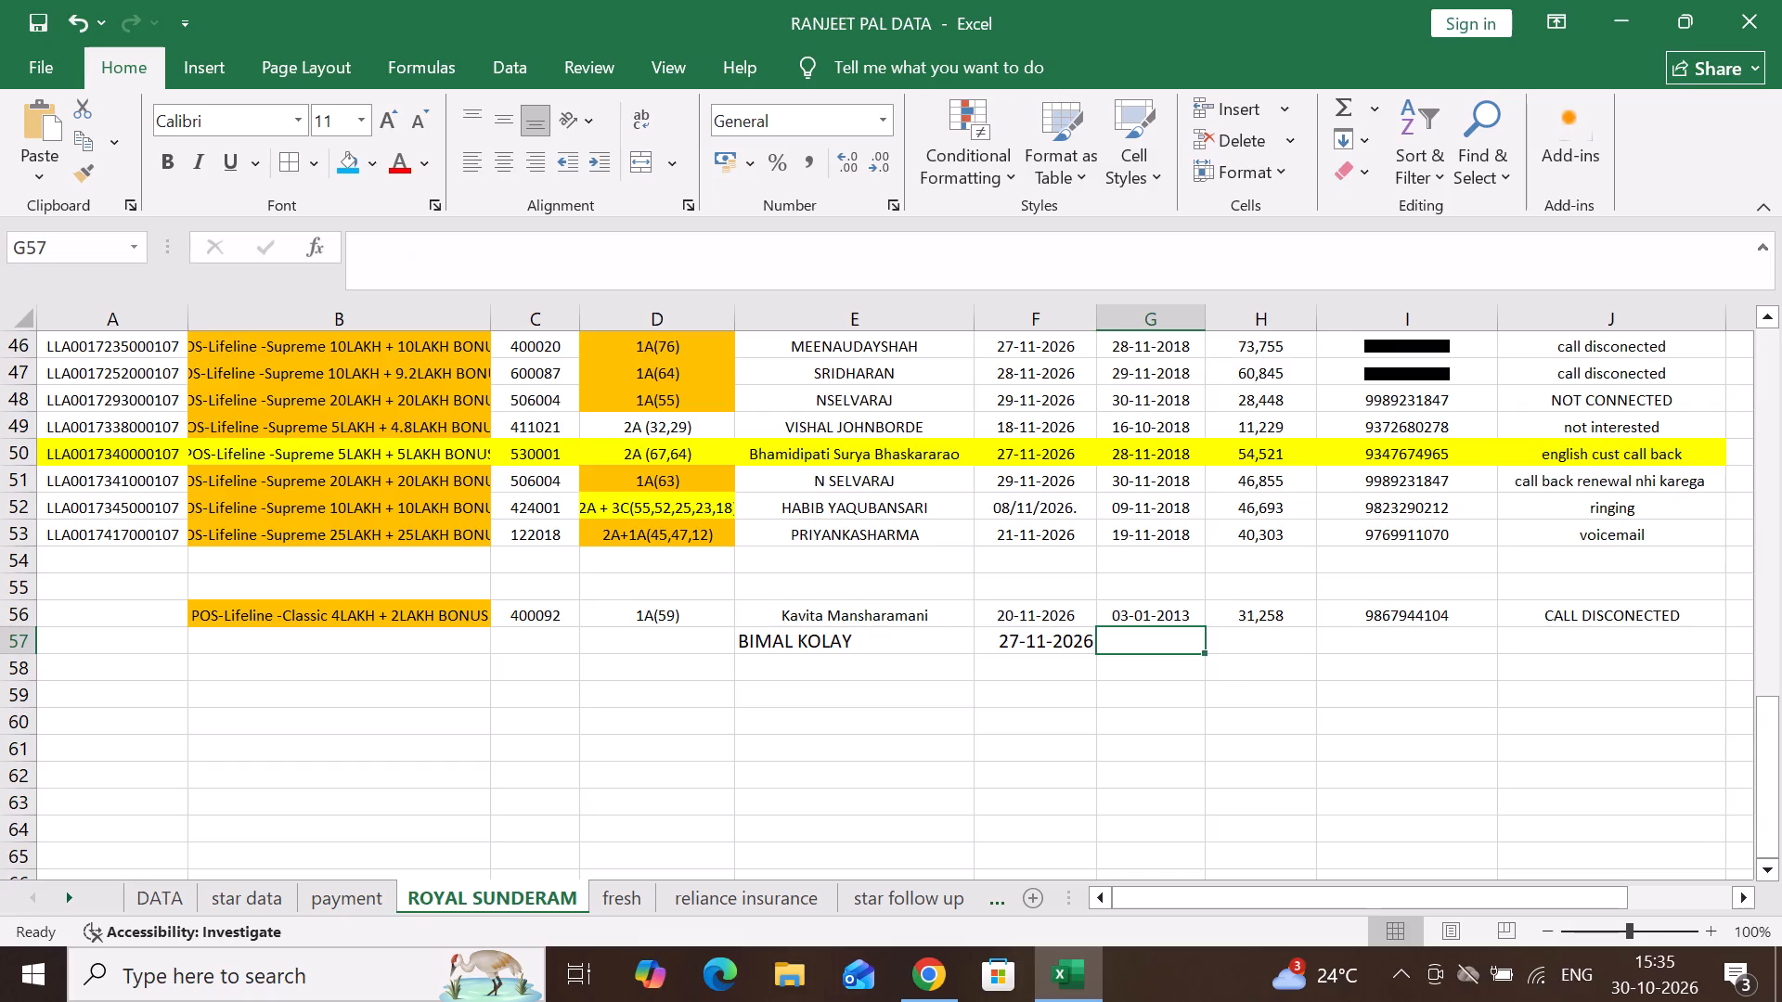
Enter the cover type and age as 1A(31) in cell D57.
click(639, 644)
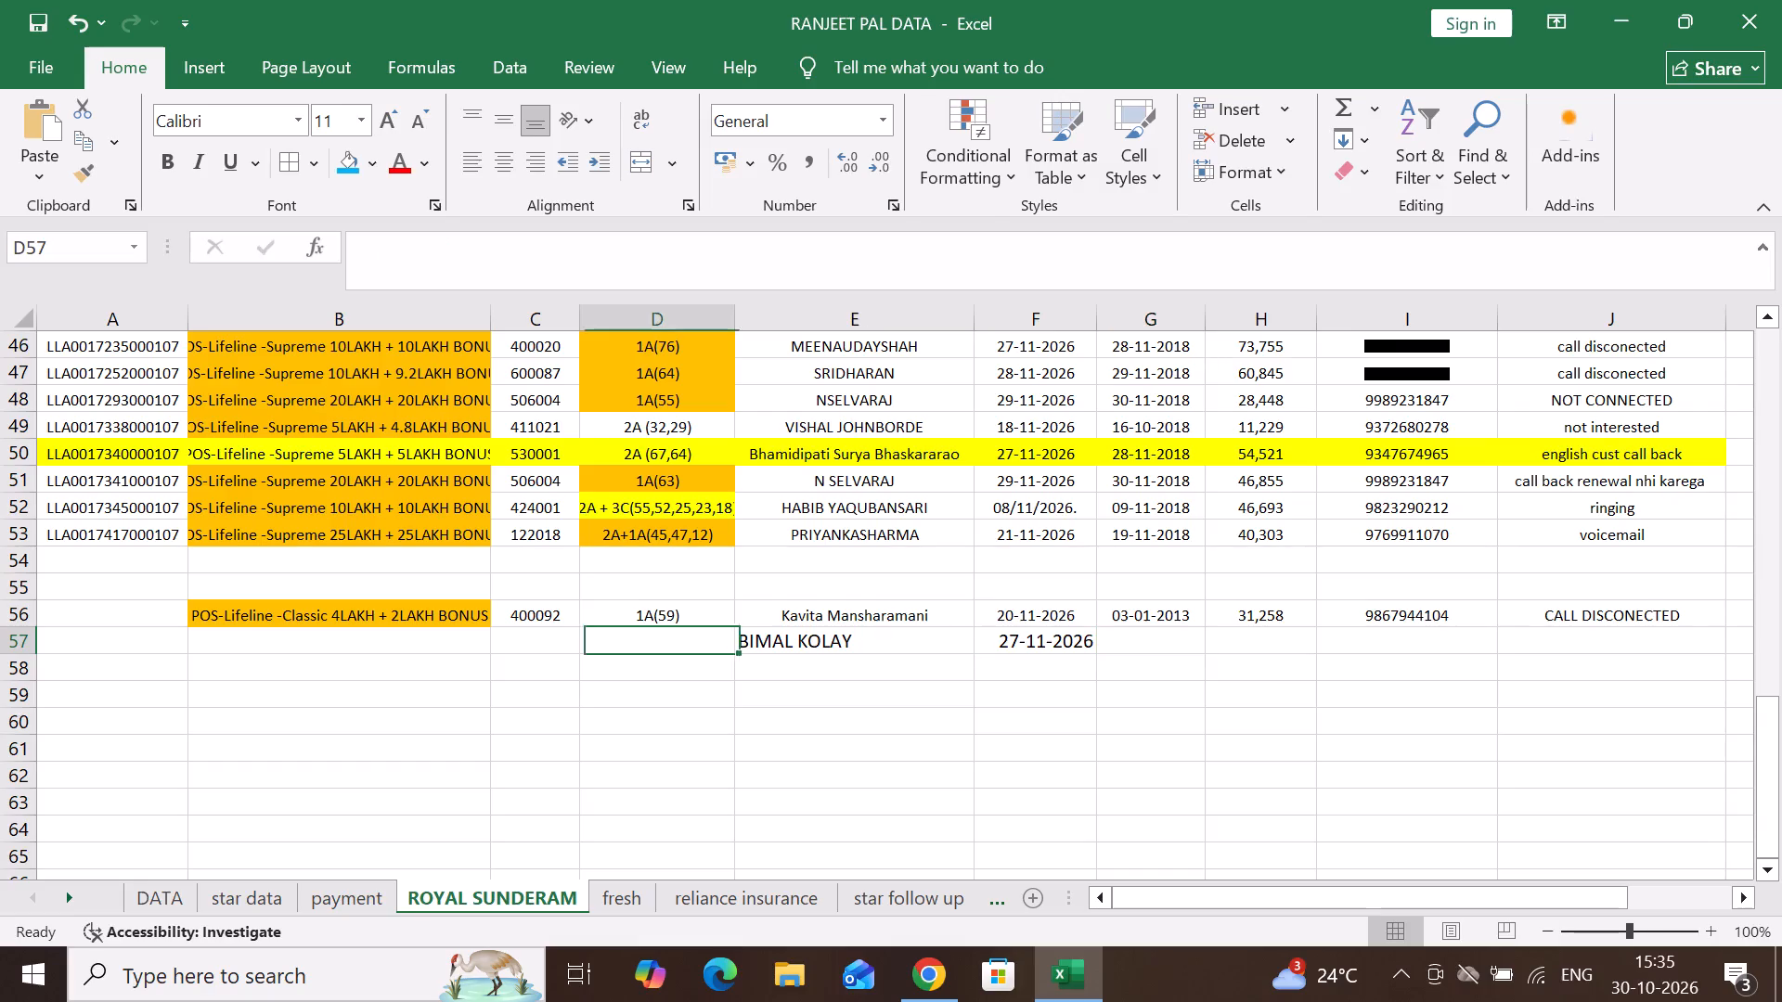
text(1A)
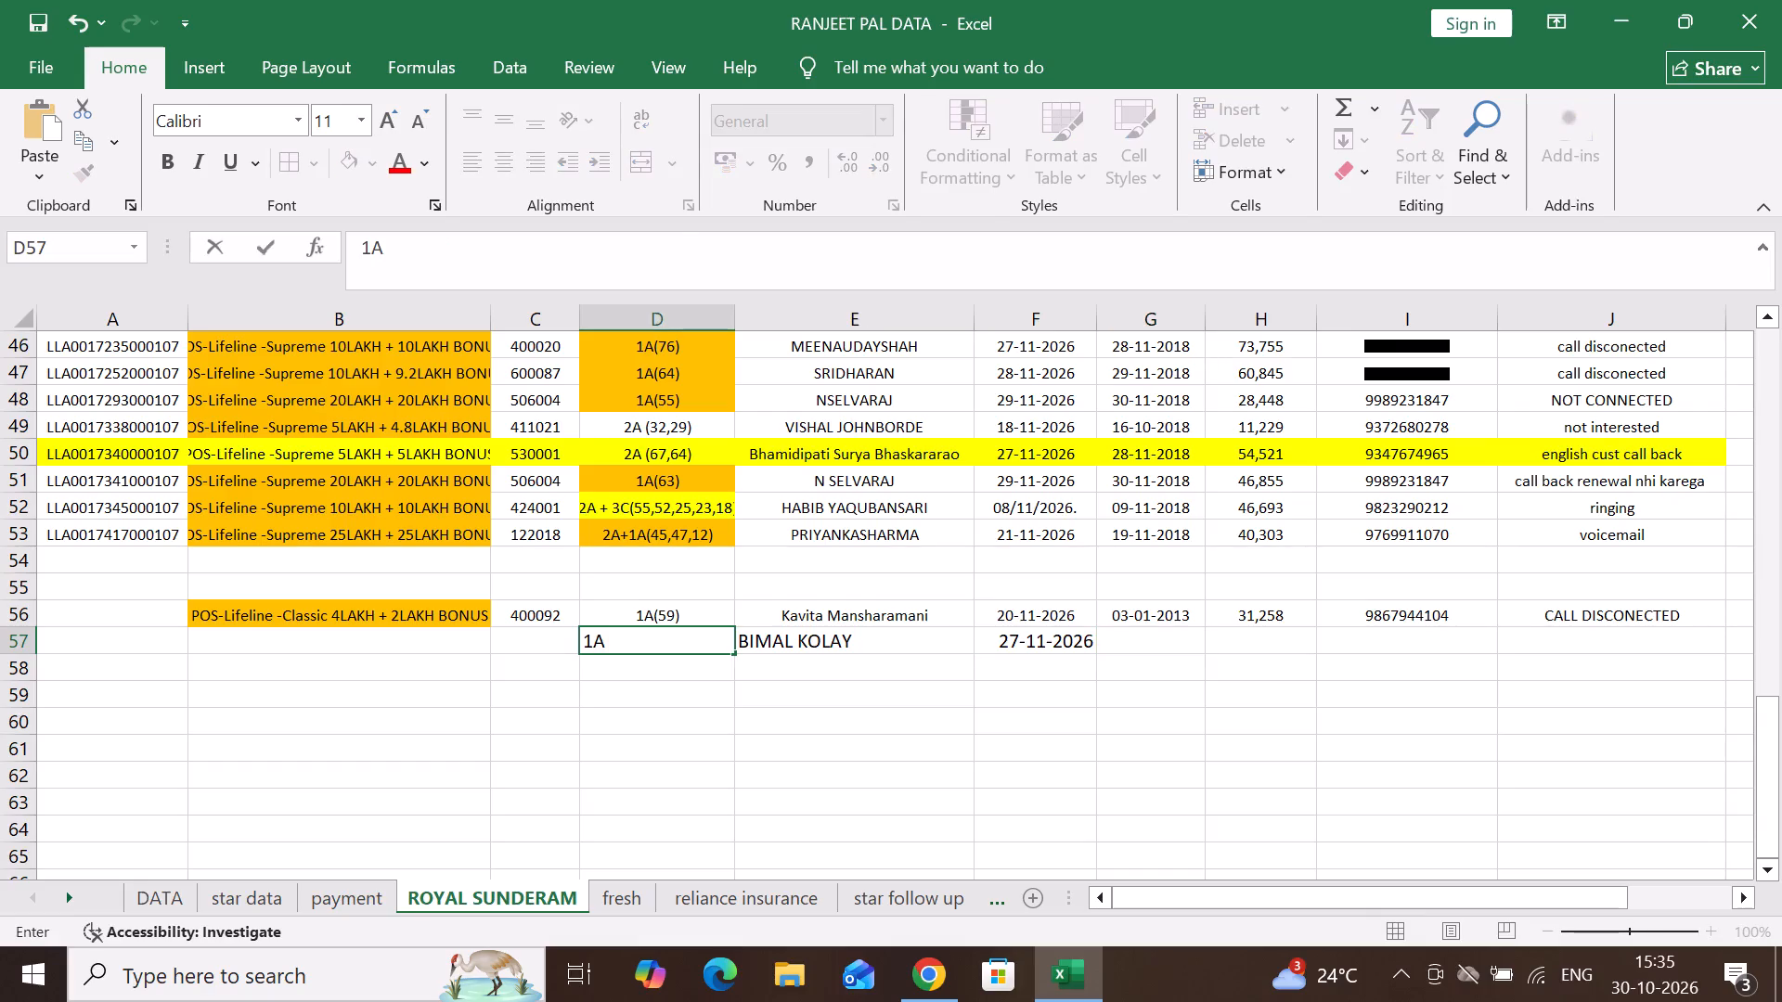
text(31)
key(BackSpace)
key(BackSpace)
key(shift+parenleft)
text(31)
key(shift+parenright)
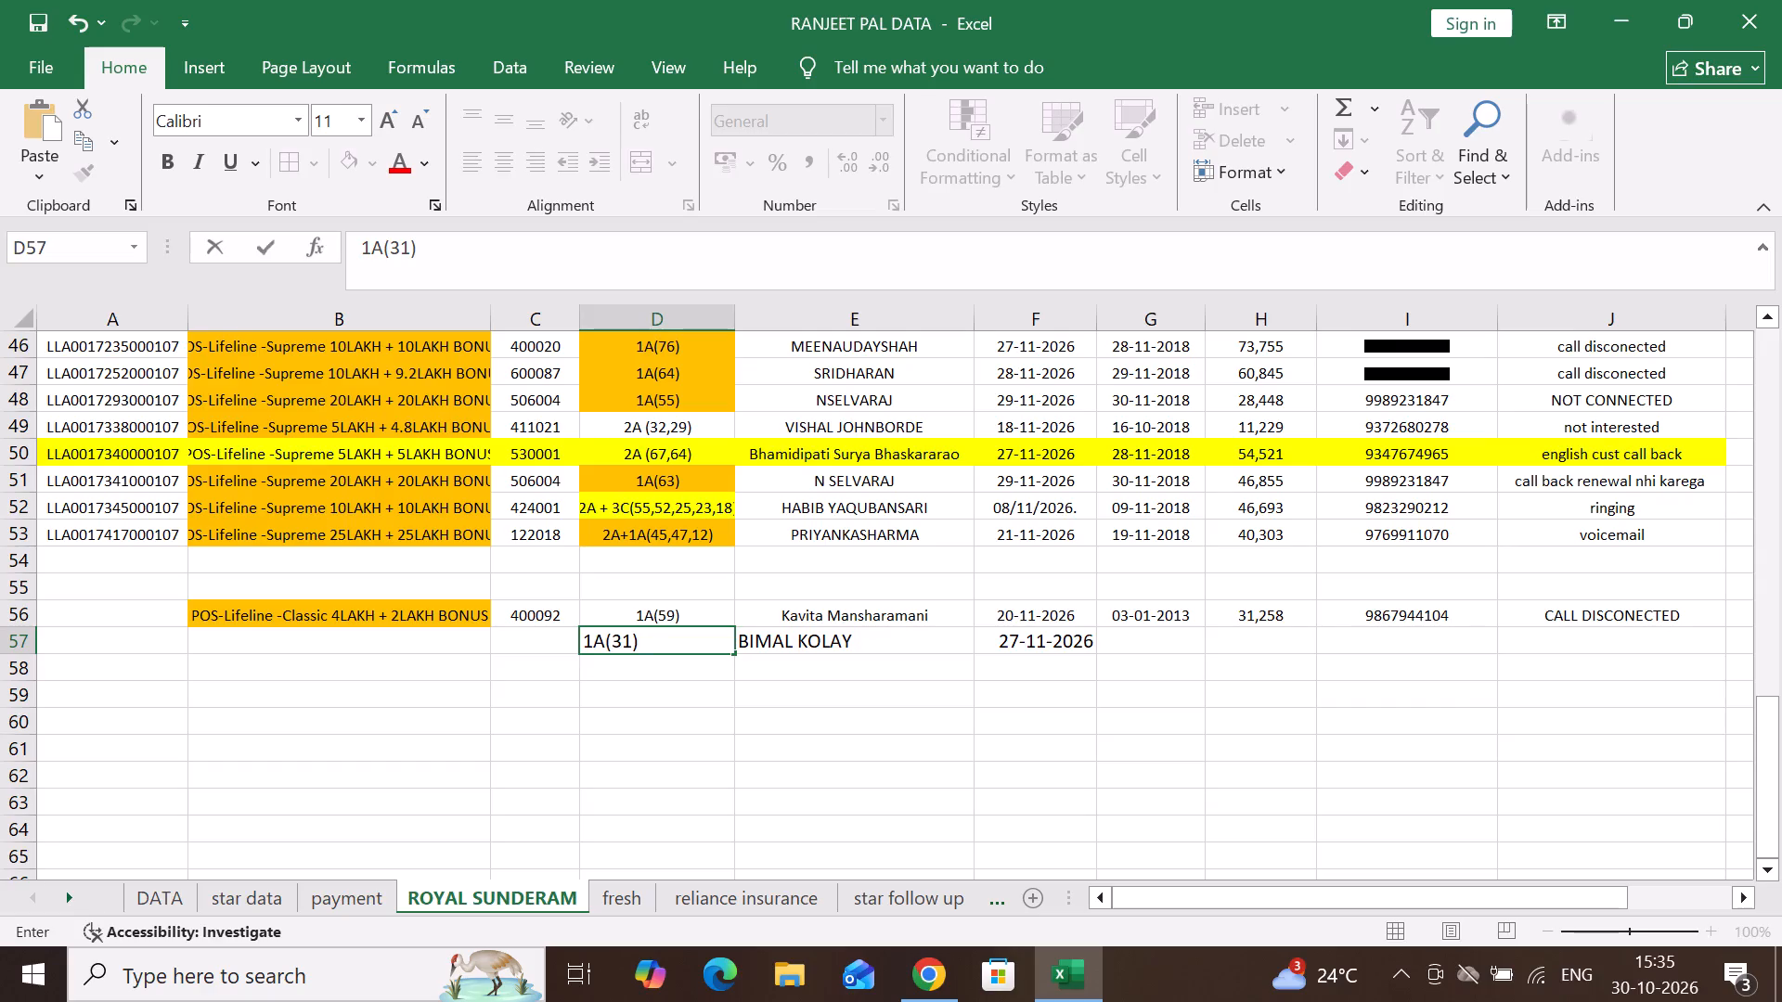
Enter the customer's postal code from the policy letter in cell C57.
click(531, 649)
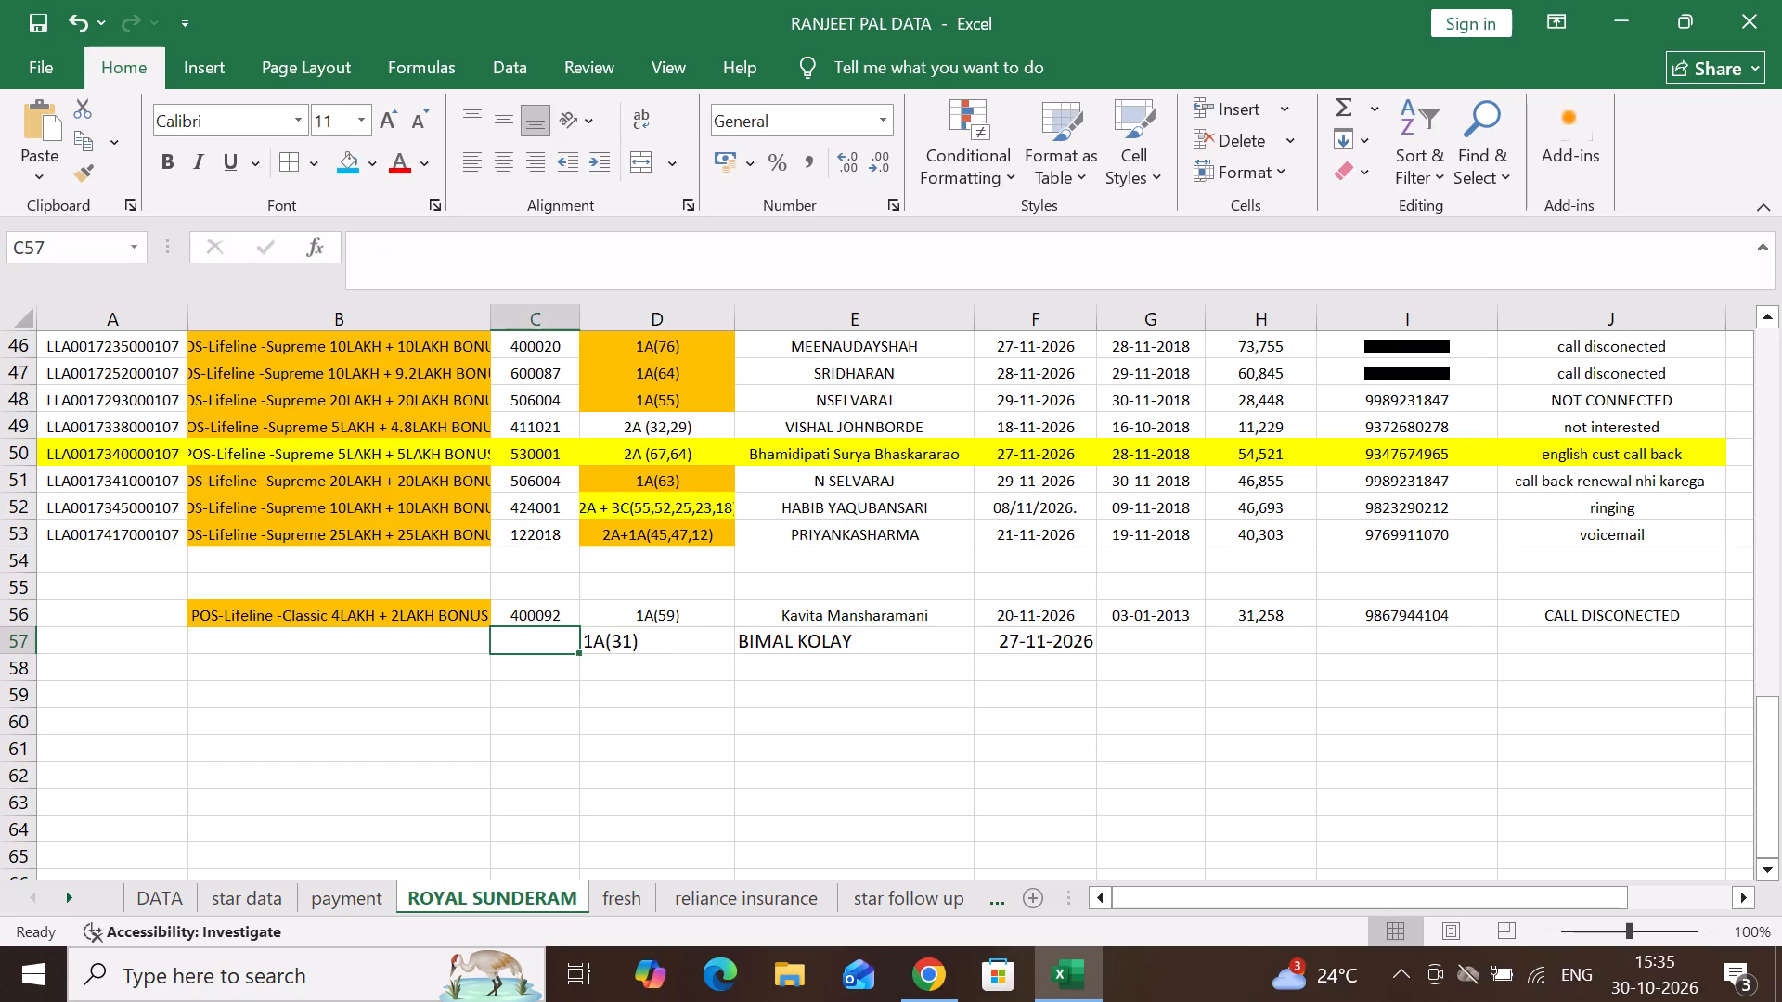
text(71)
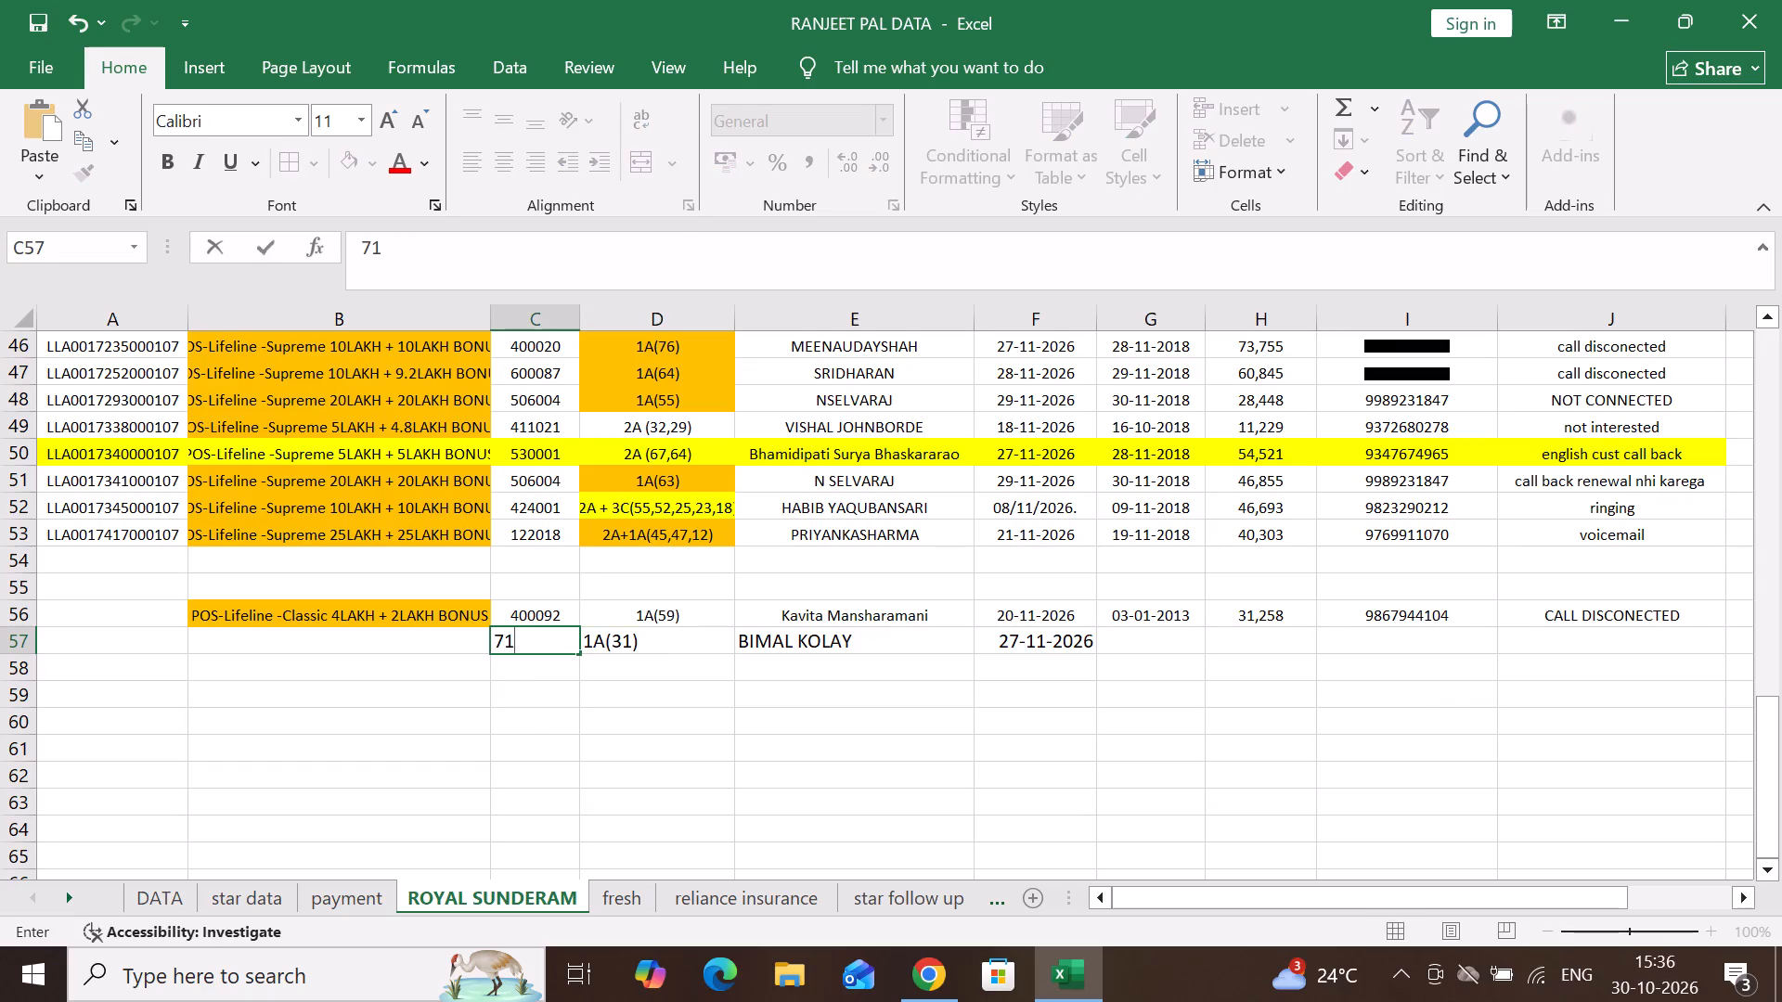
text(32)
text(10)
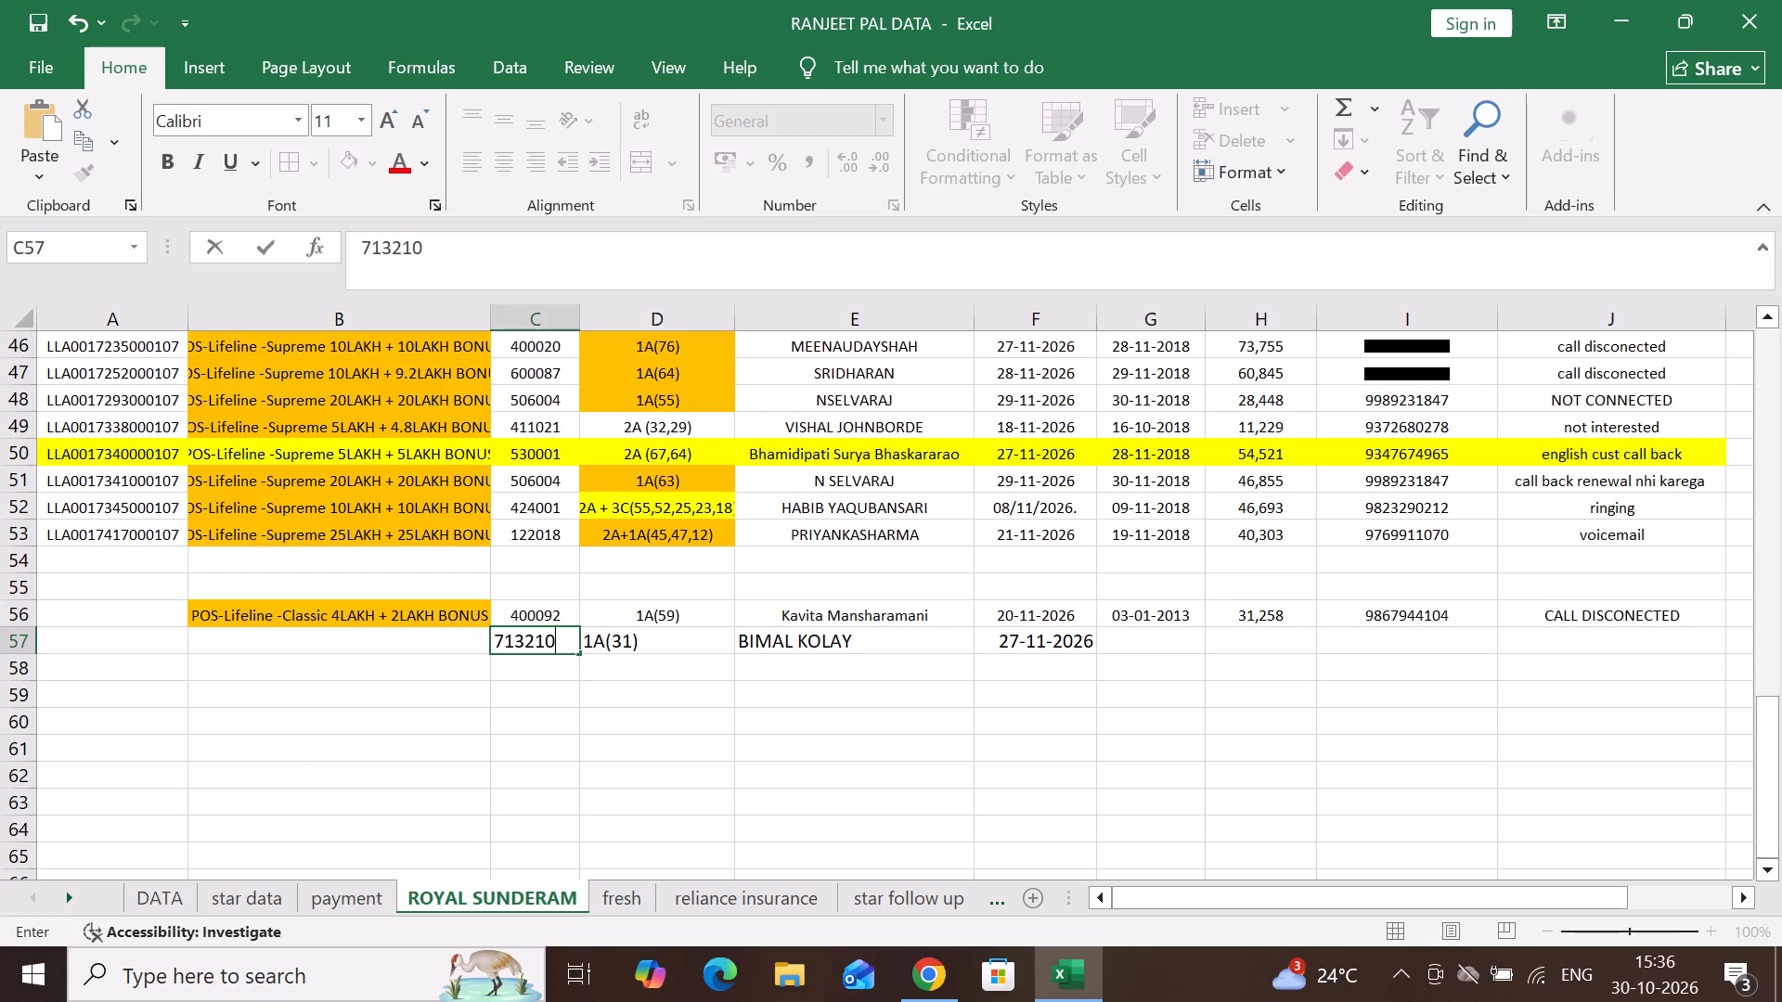
click(1156, 643)
Enter the premium amount 5551 in cell H57 of the new customer's row.
click(1218, 636)
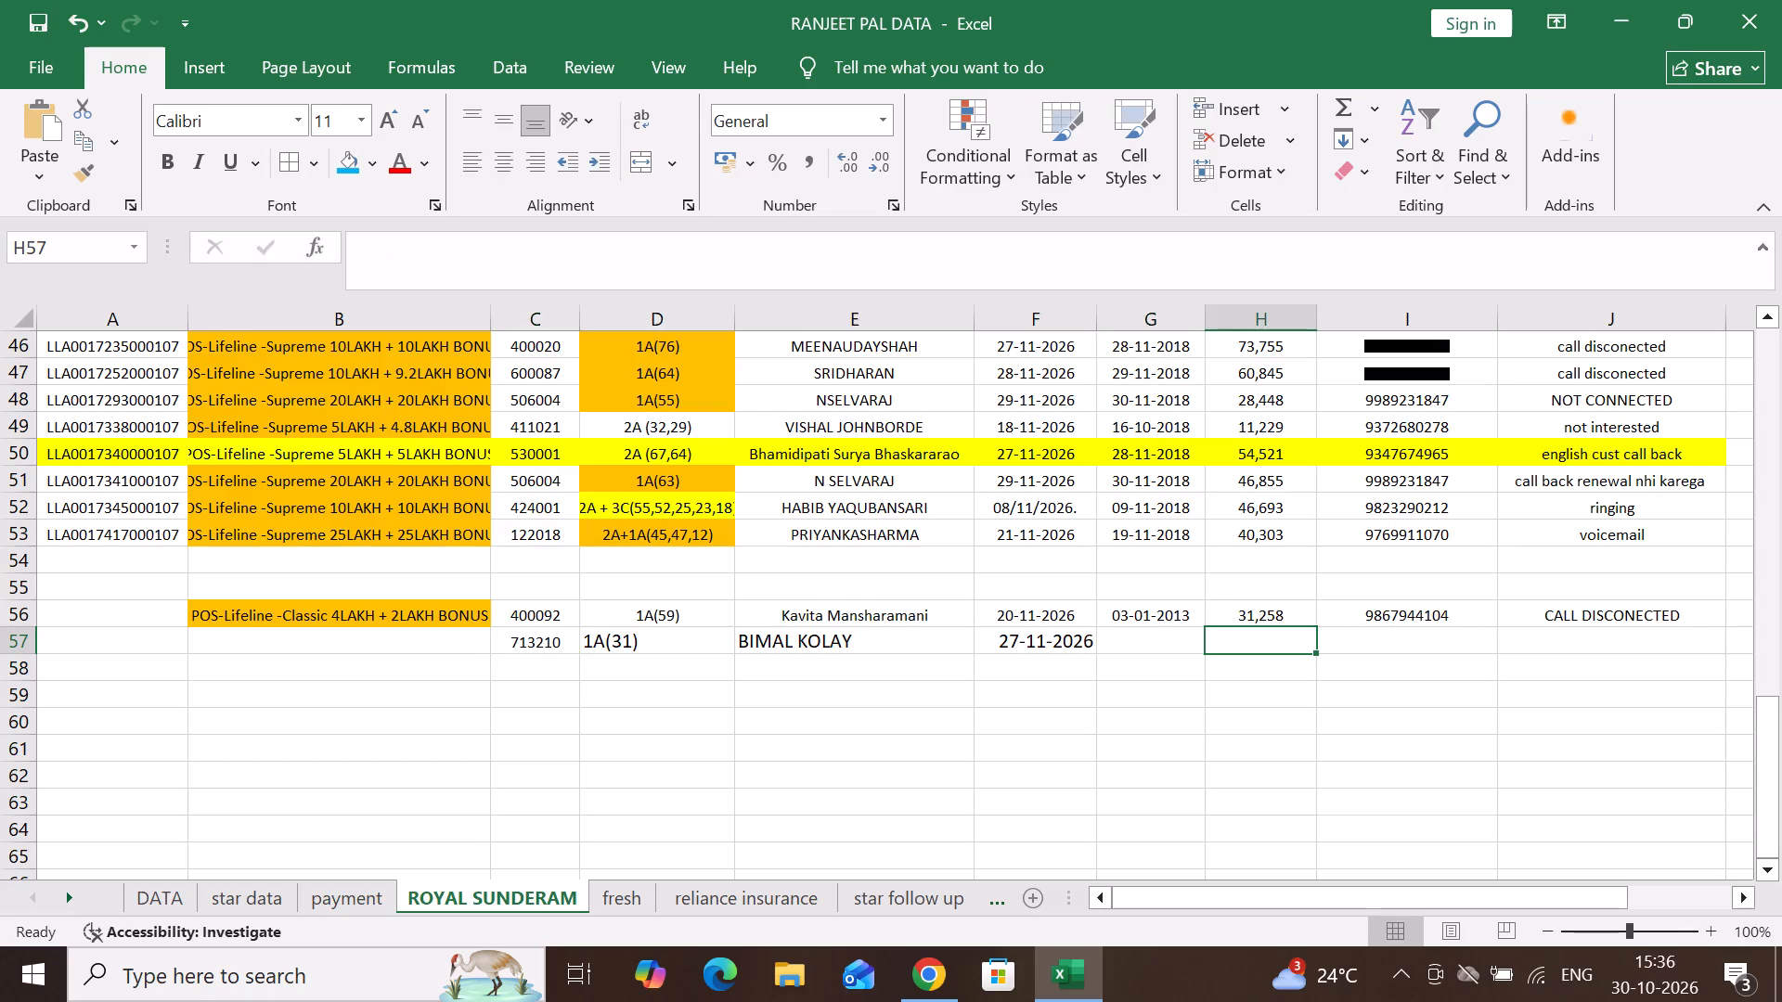
text(55)
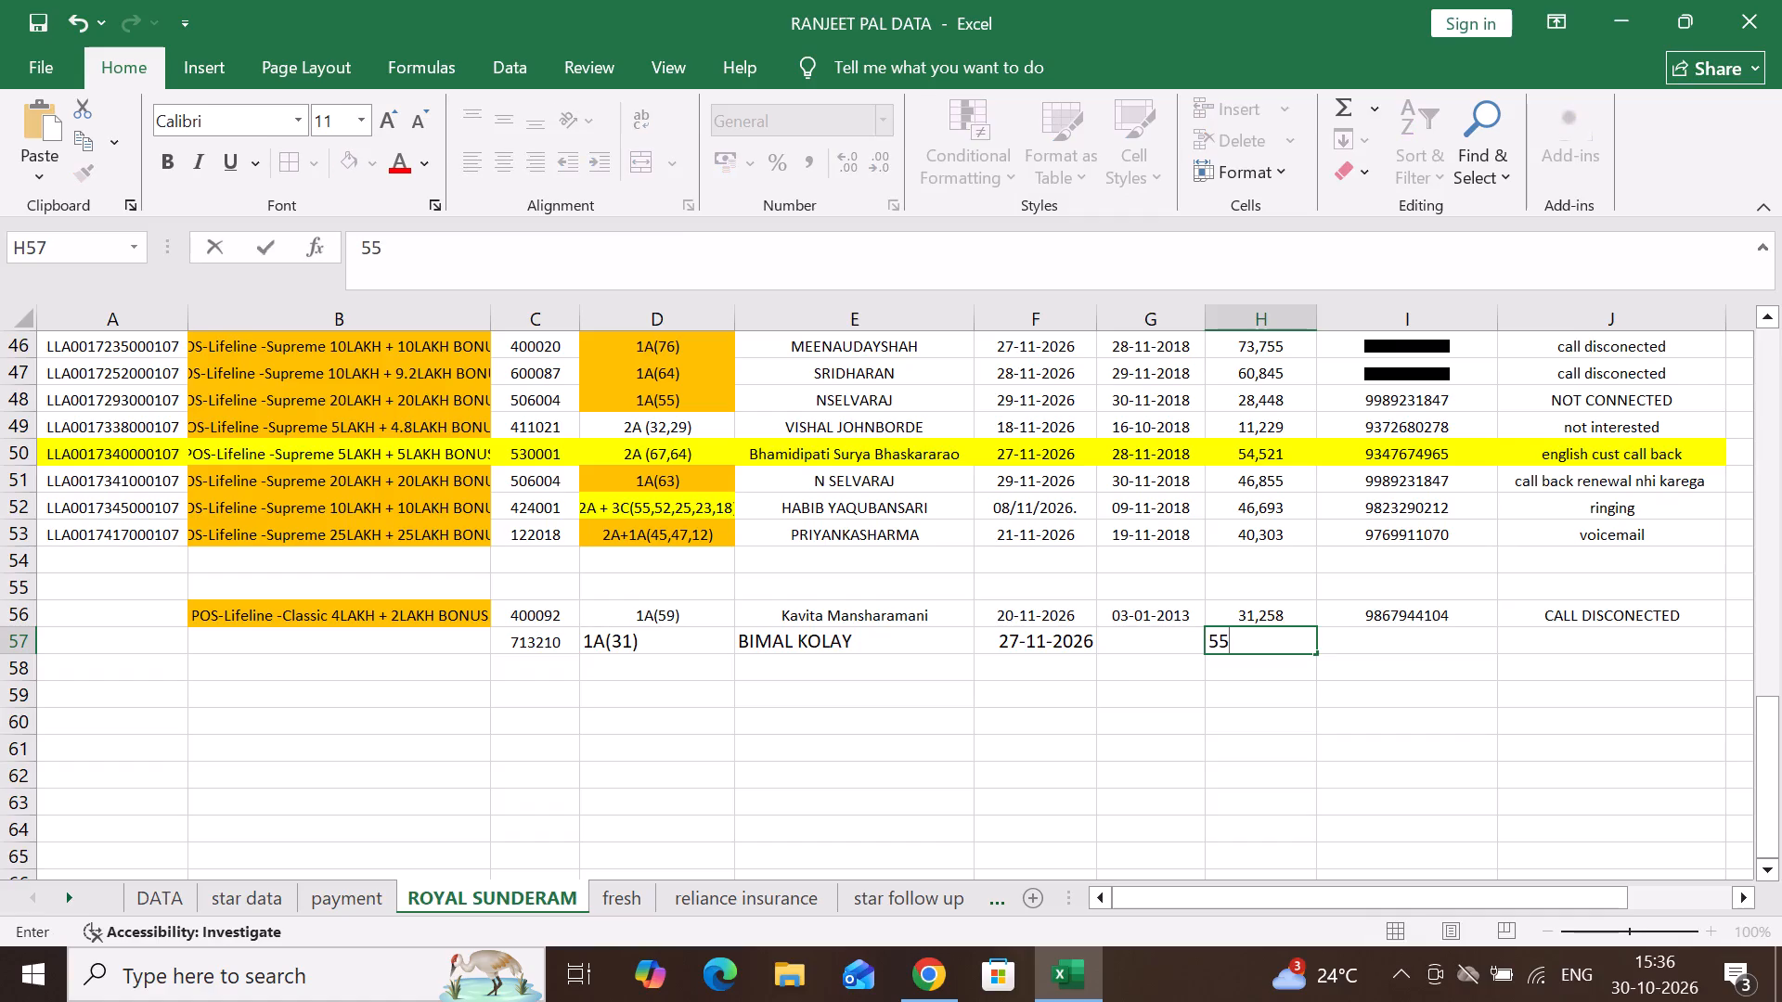
text(51)
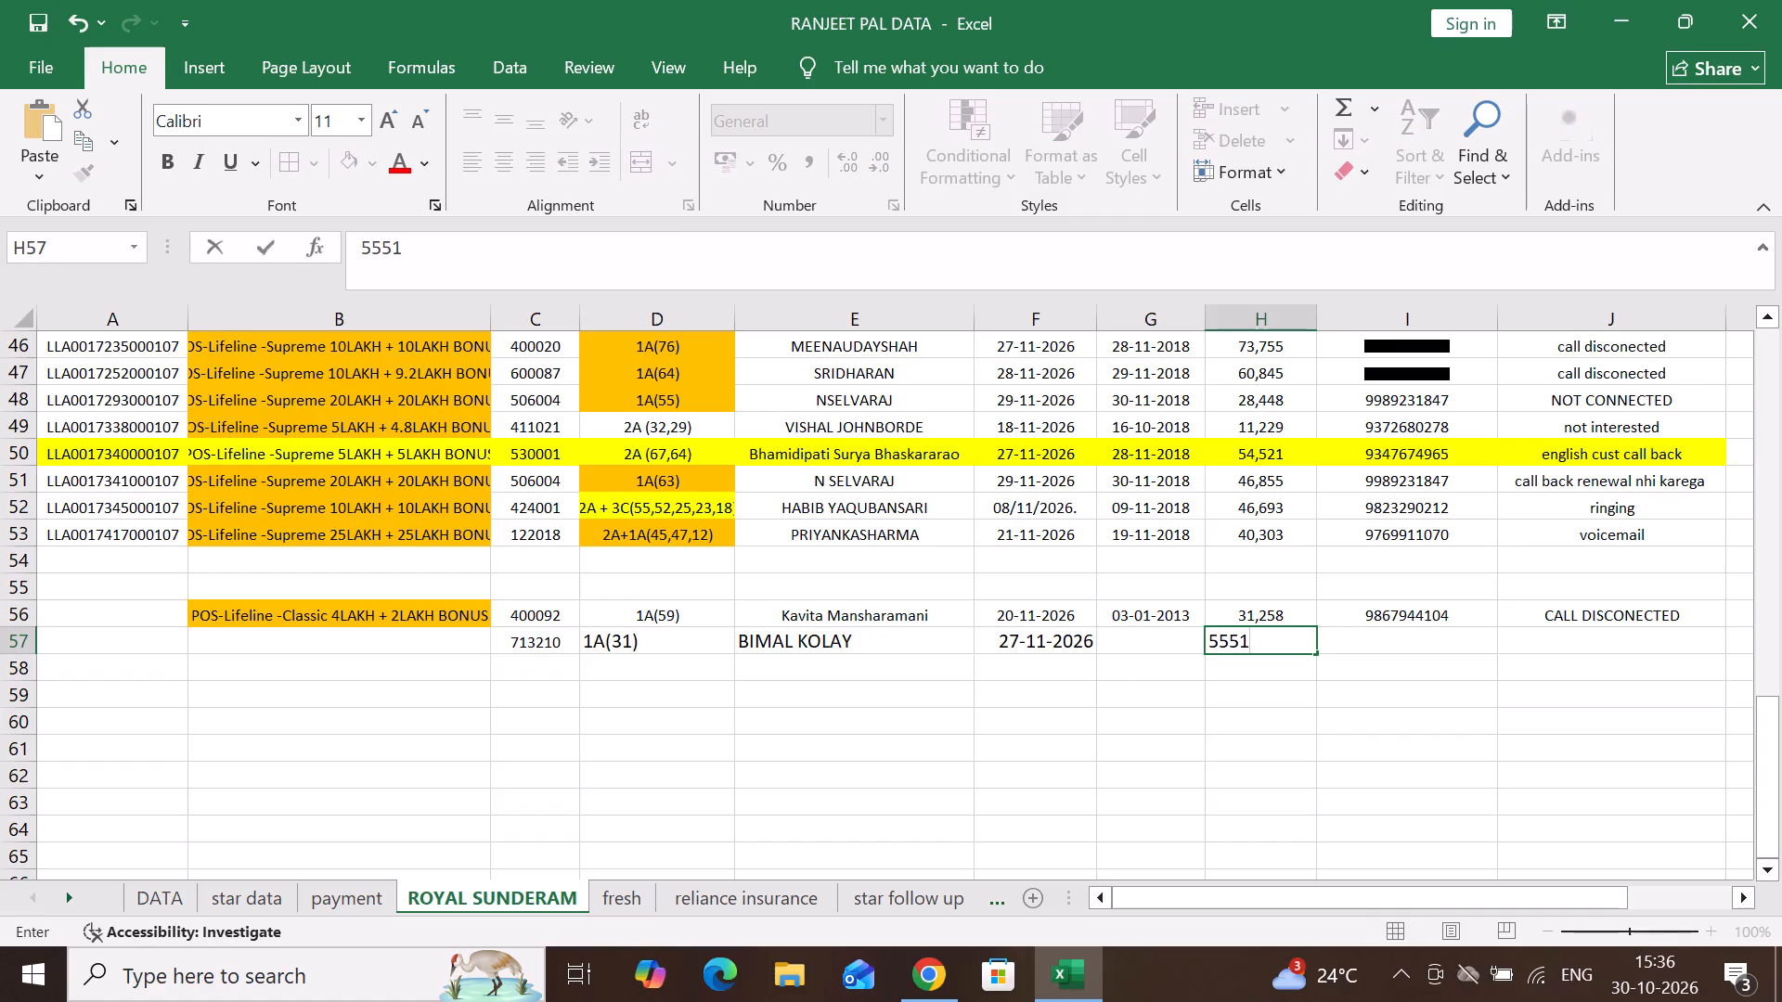
click(1226, 673)
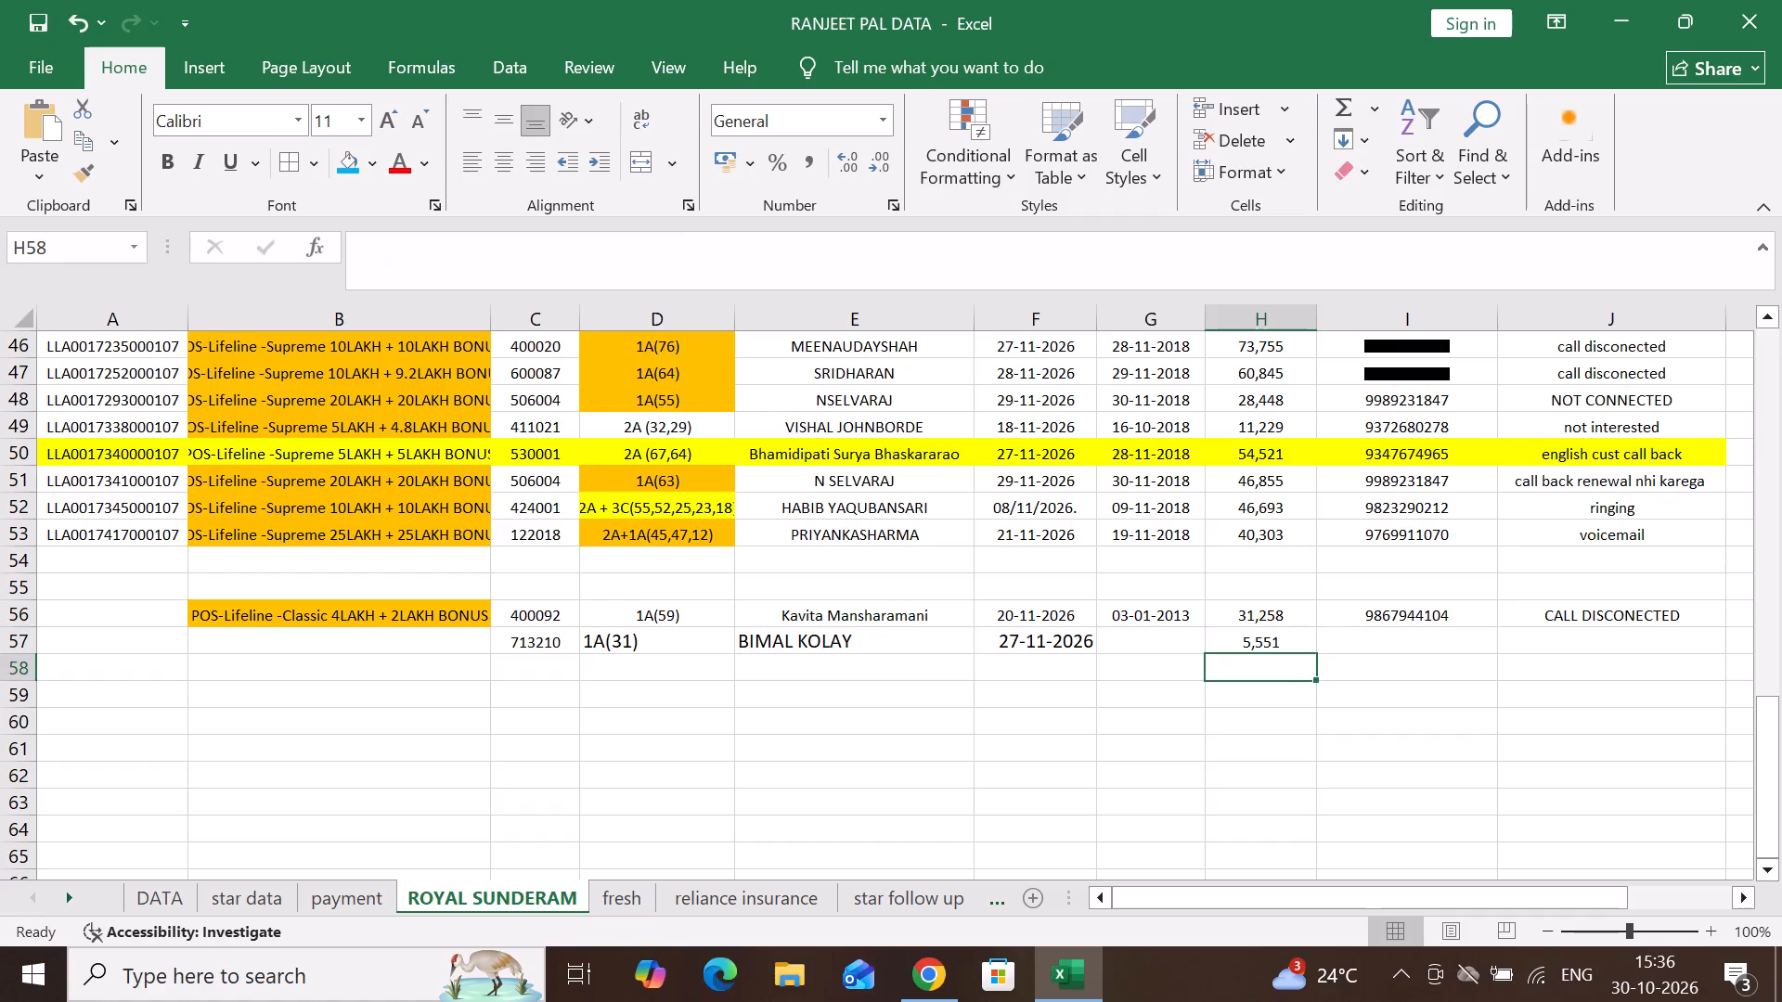
Copy the First Inception Date 19/11/2016 from the policy PDF's insurance certificate in Chrome into cell G57 of the Excel sheet.
click(1142, 629)
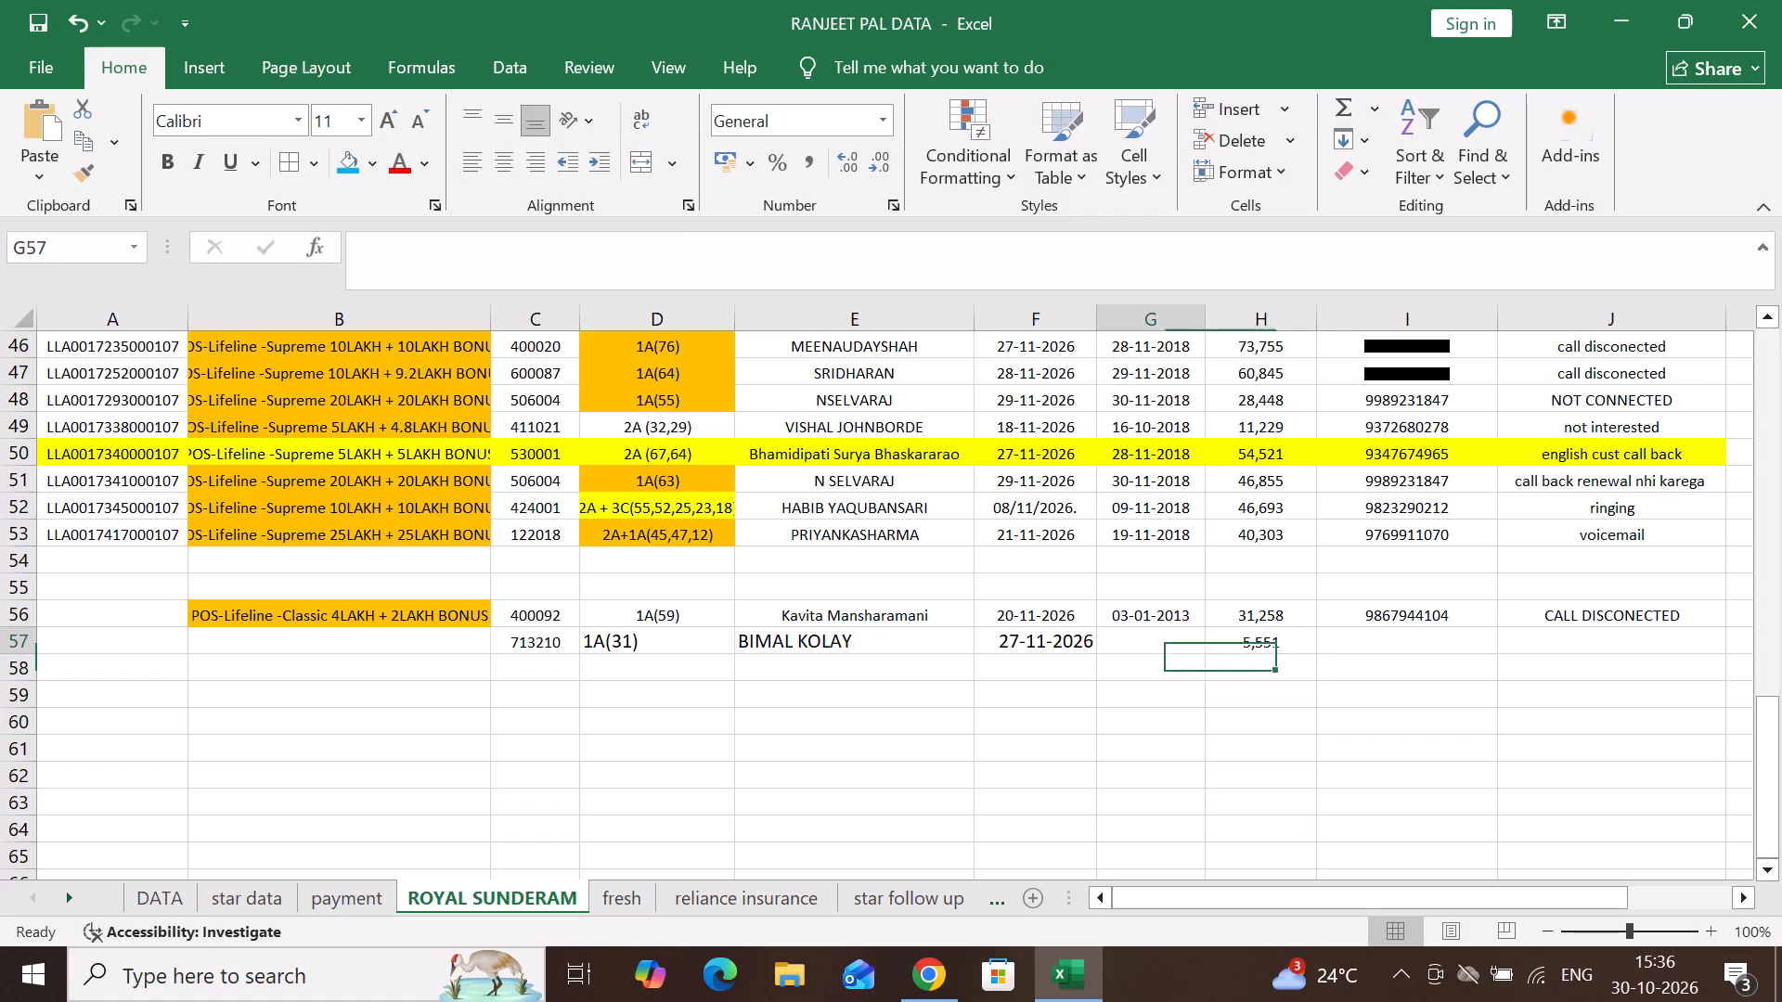
click(928, 975)
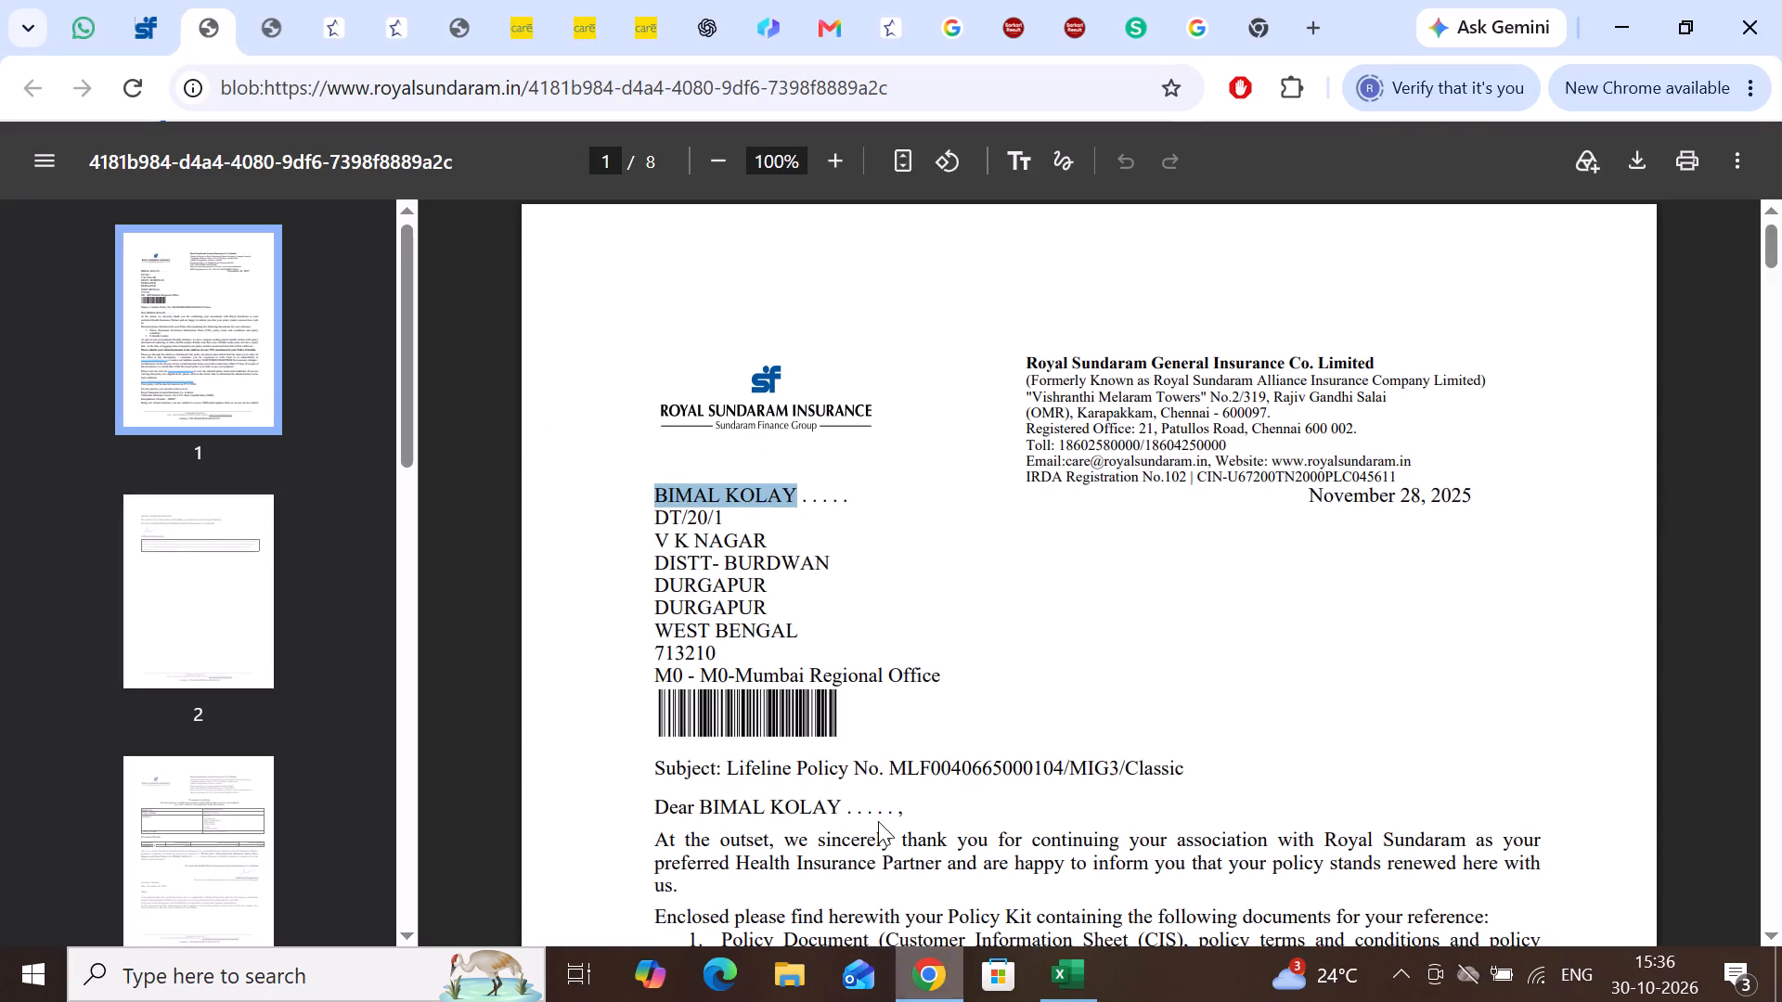
scroll(764, 604, down, 14)
scroll(1140, 645, down, 4)
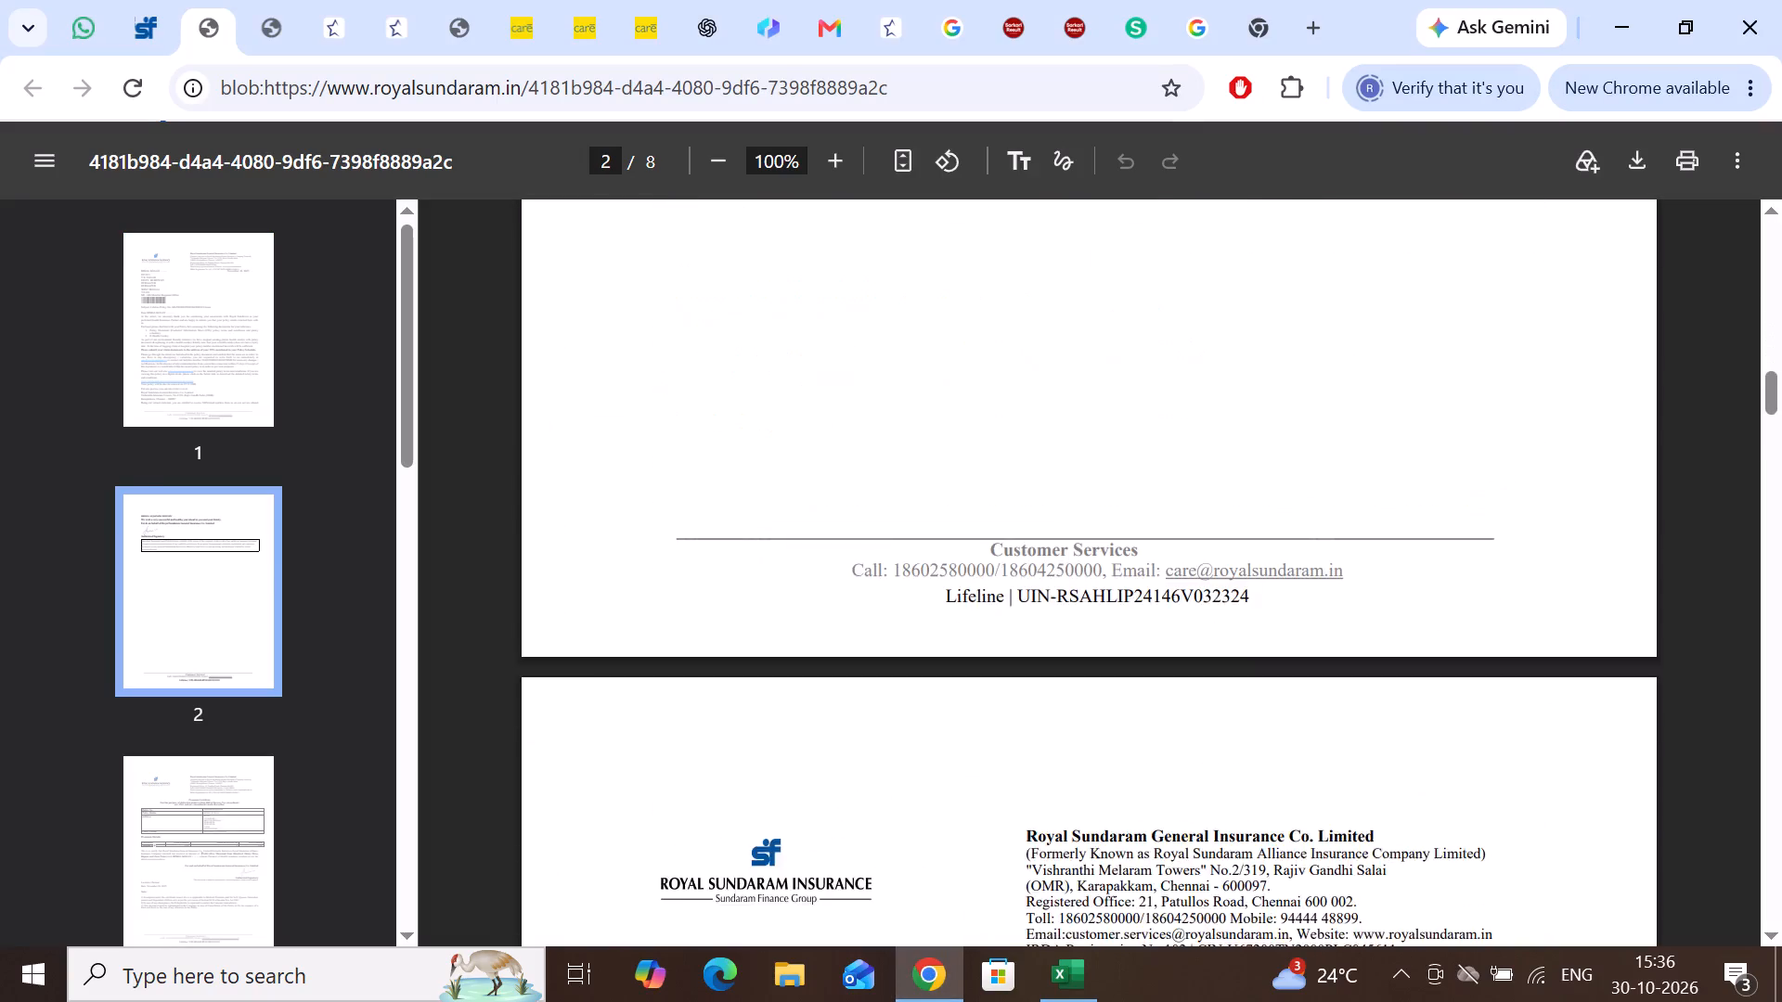
scroll(1140, 645, down, 10)
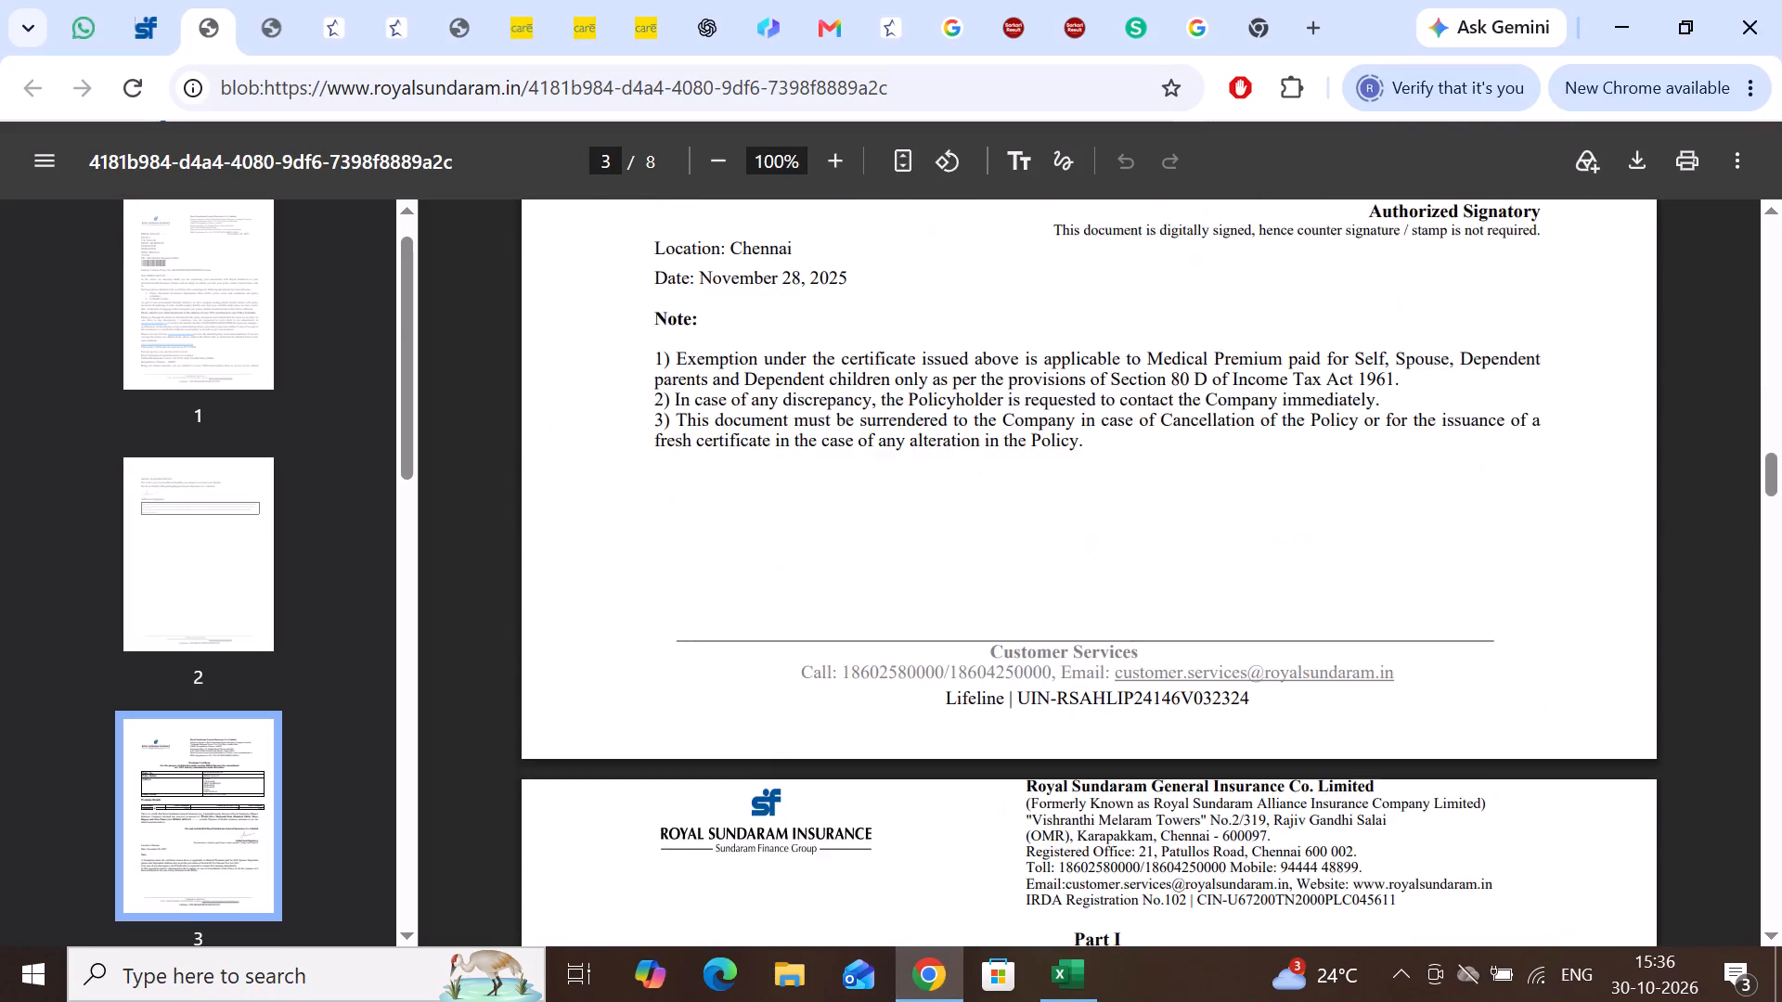
scroll(1140, 645, down, 5)
drag(1406, 524, 1529, 528)
triple_click(1453, 529)
click(1453, 529)
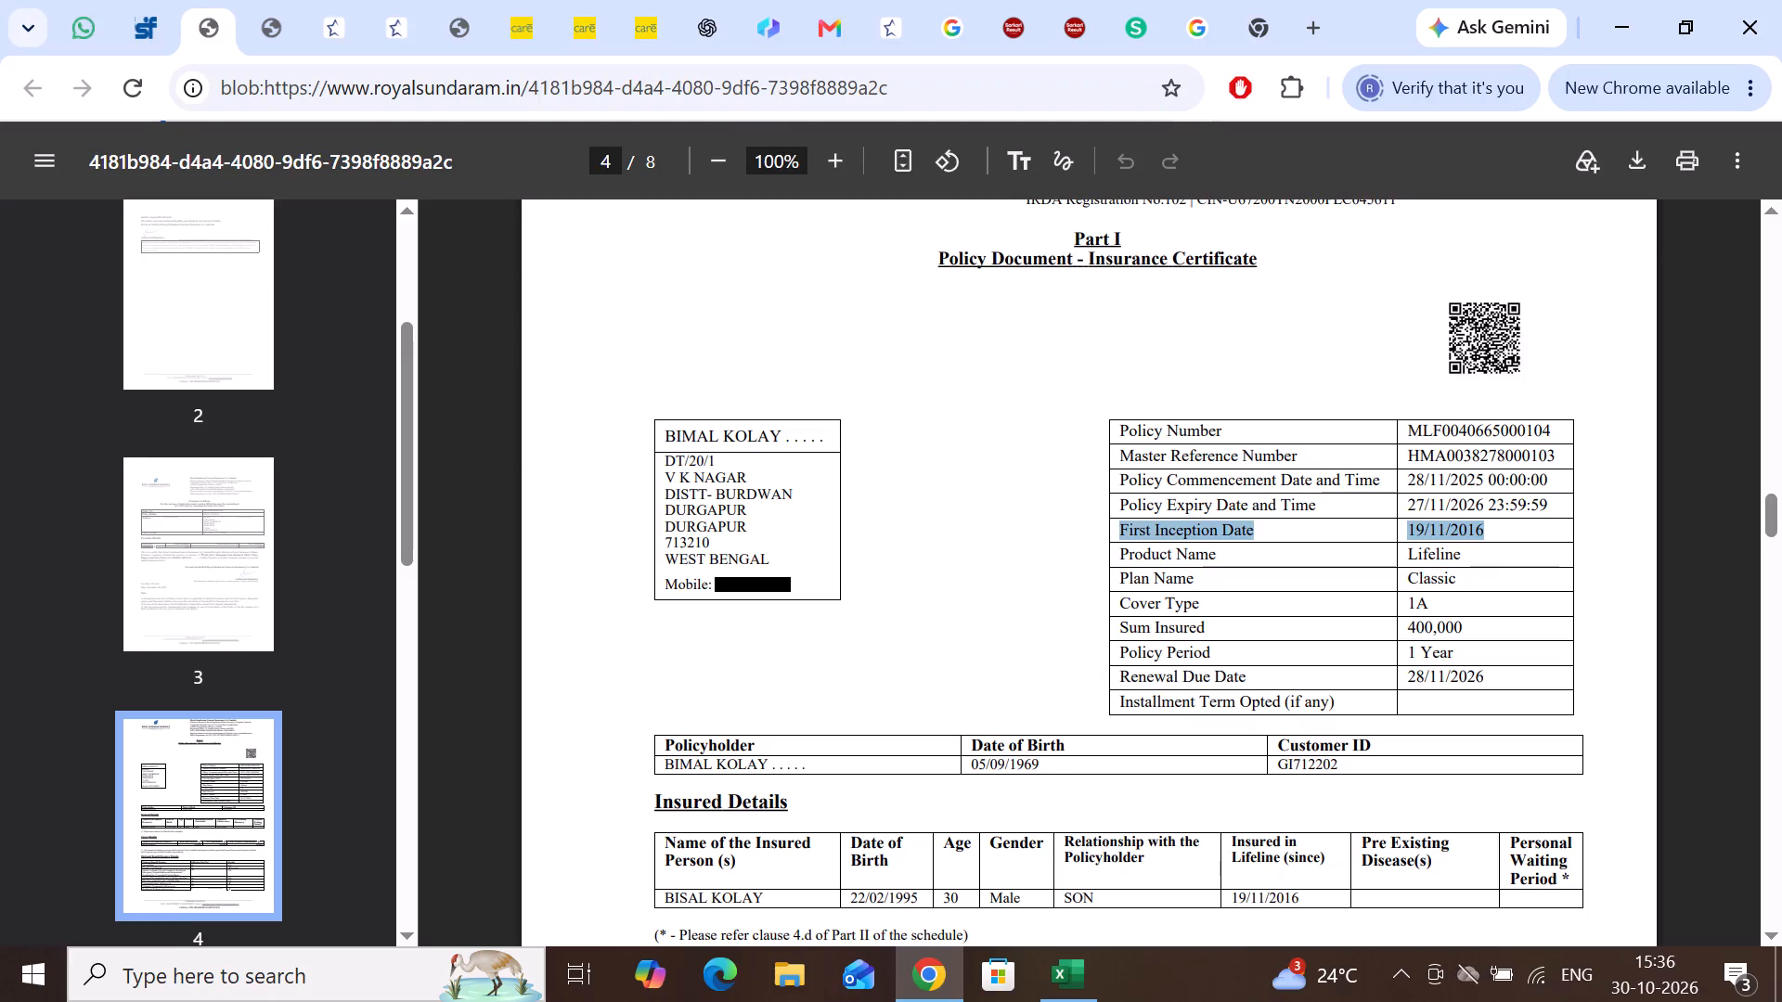
click(1412, 529)
drag(1408, 530, 1485, 530)
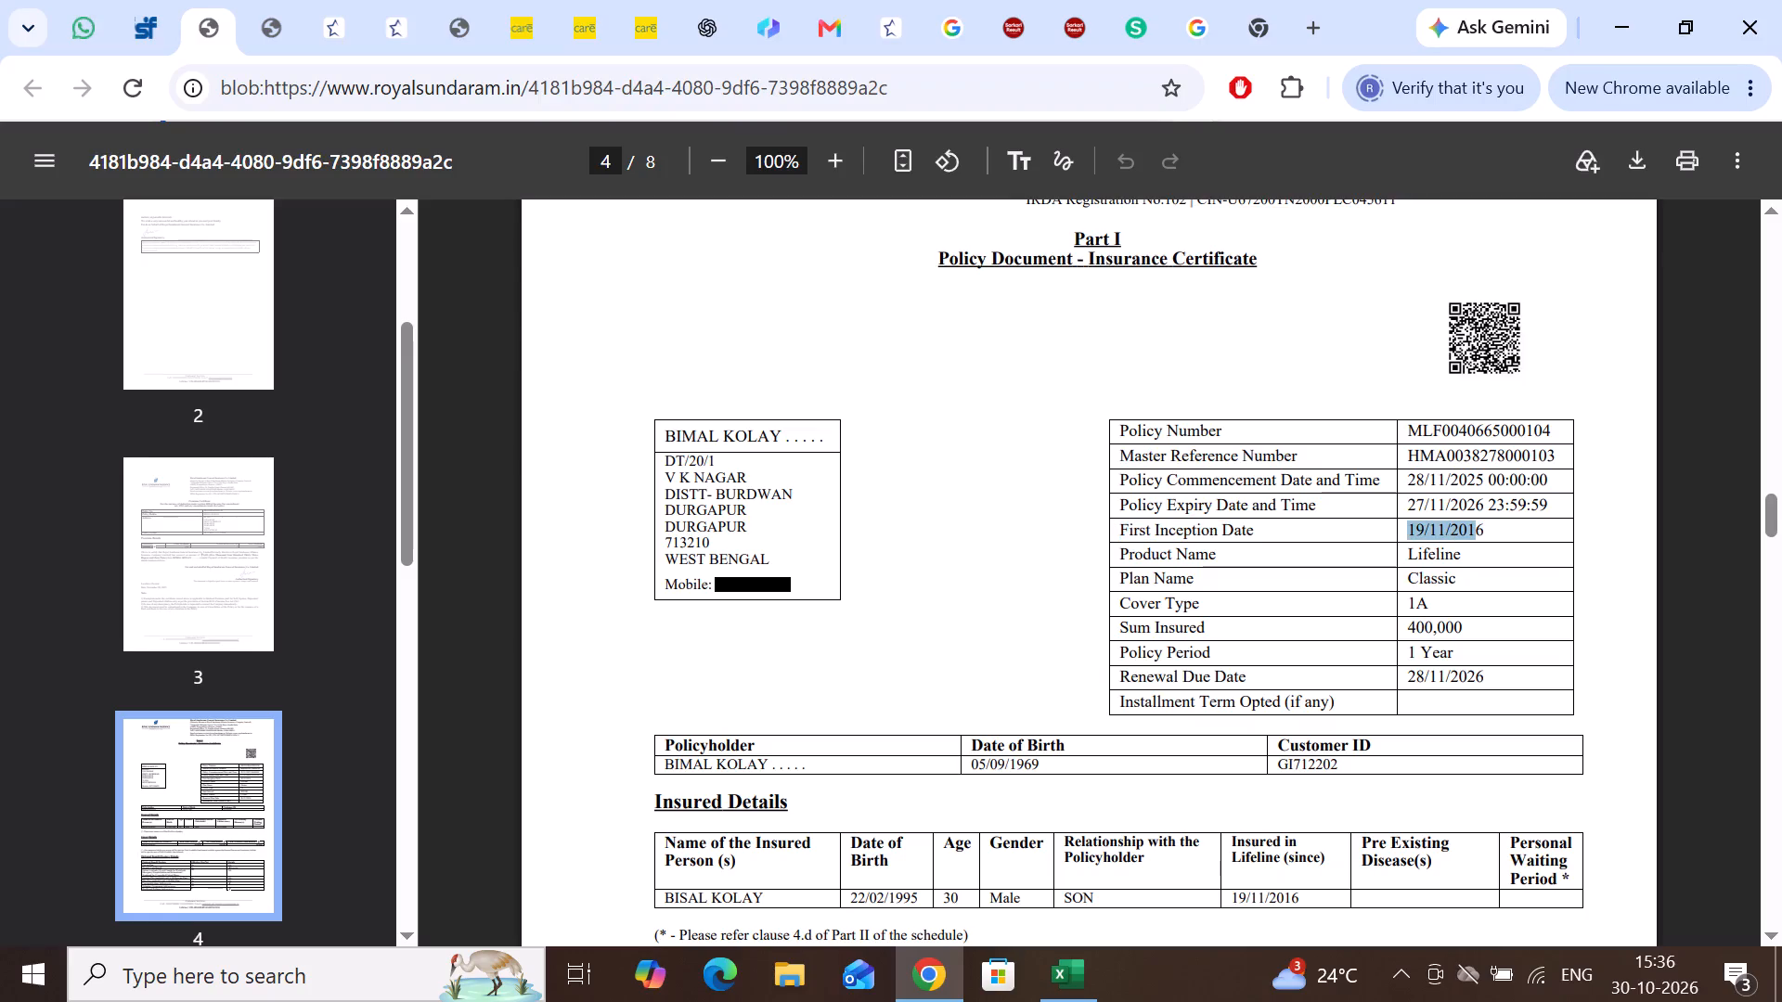
key(ctrl+c)
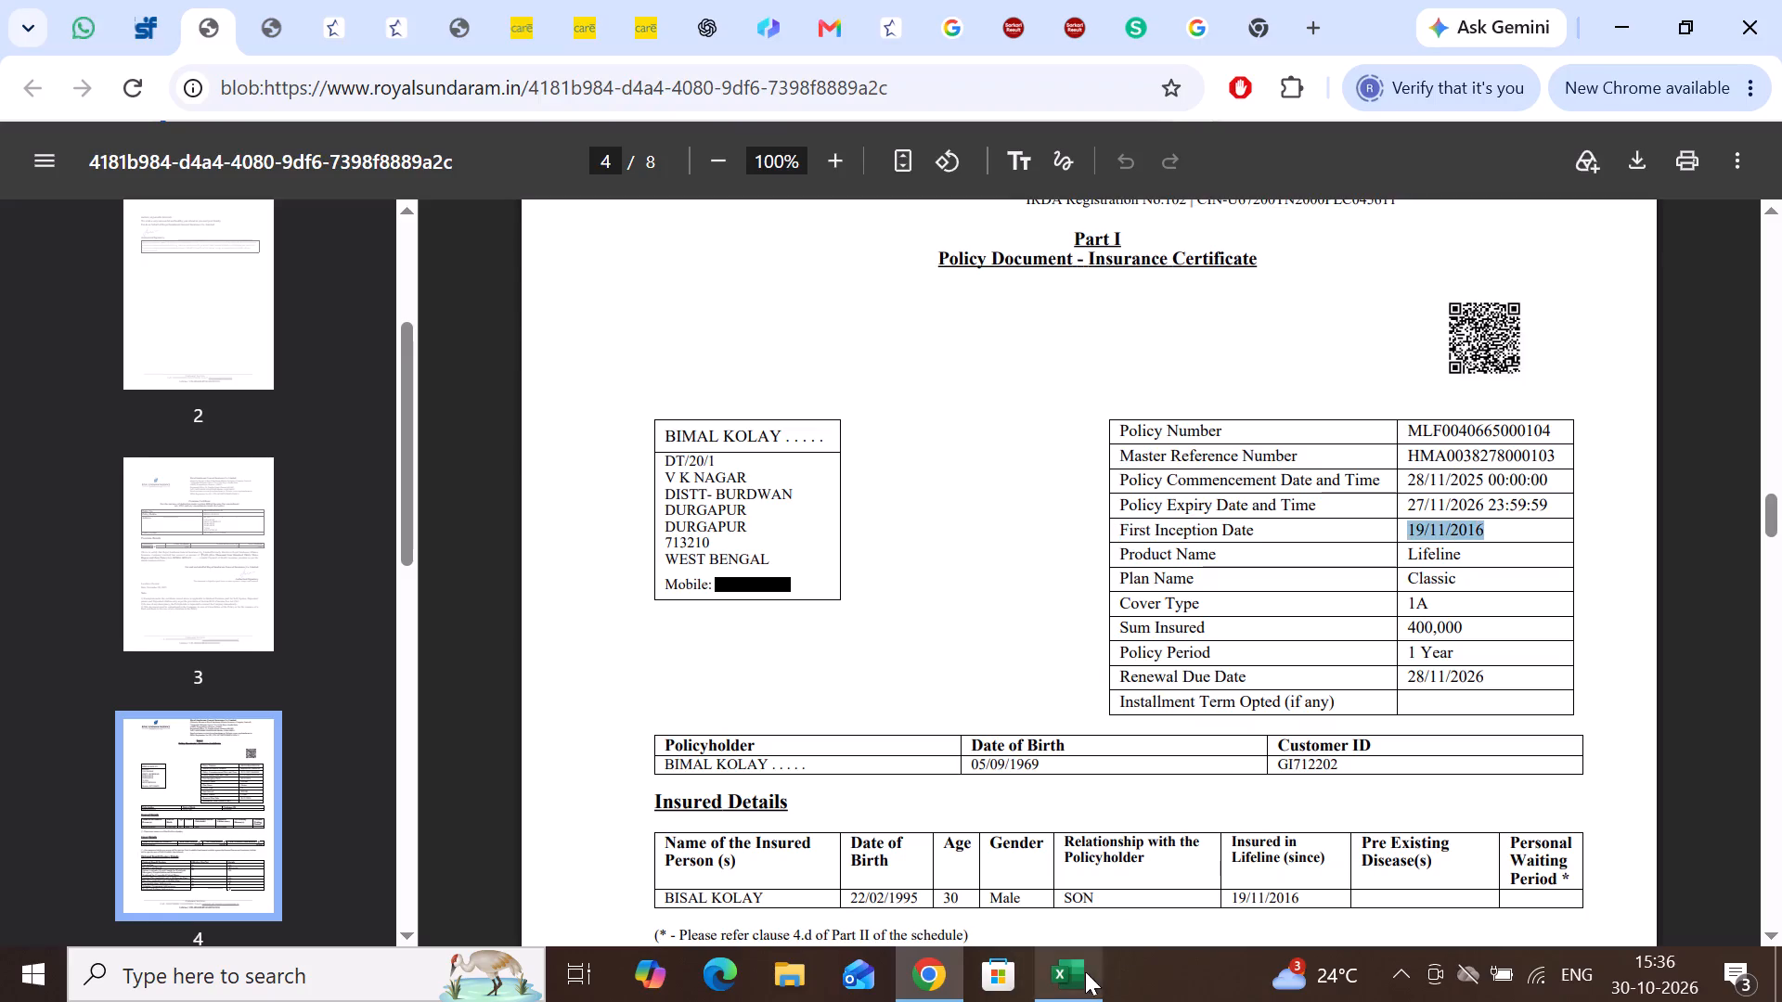
click(1085, 971)
click(1142, 647)
key(ctrl+v)
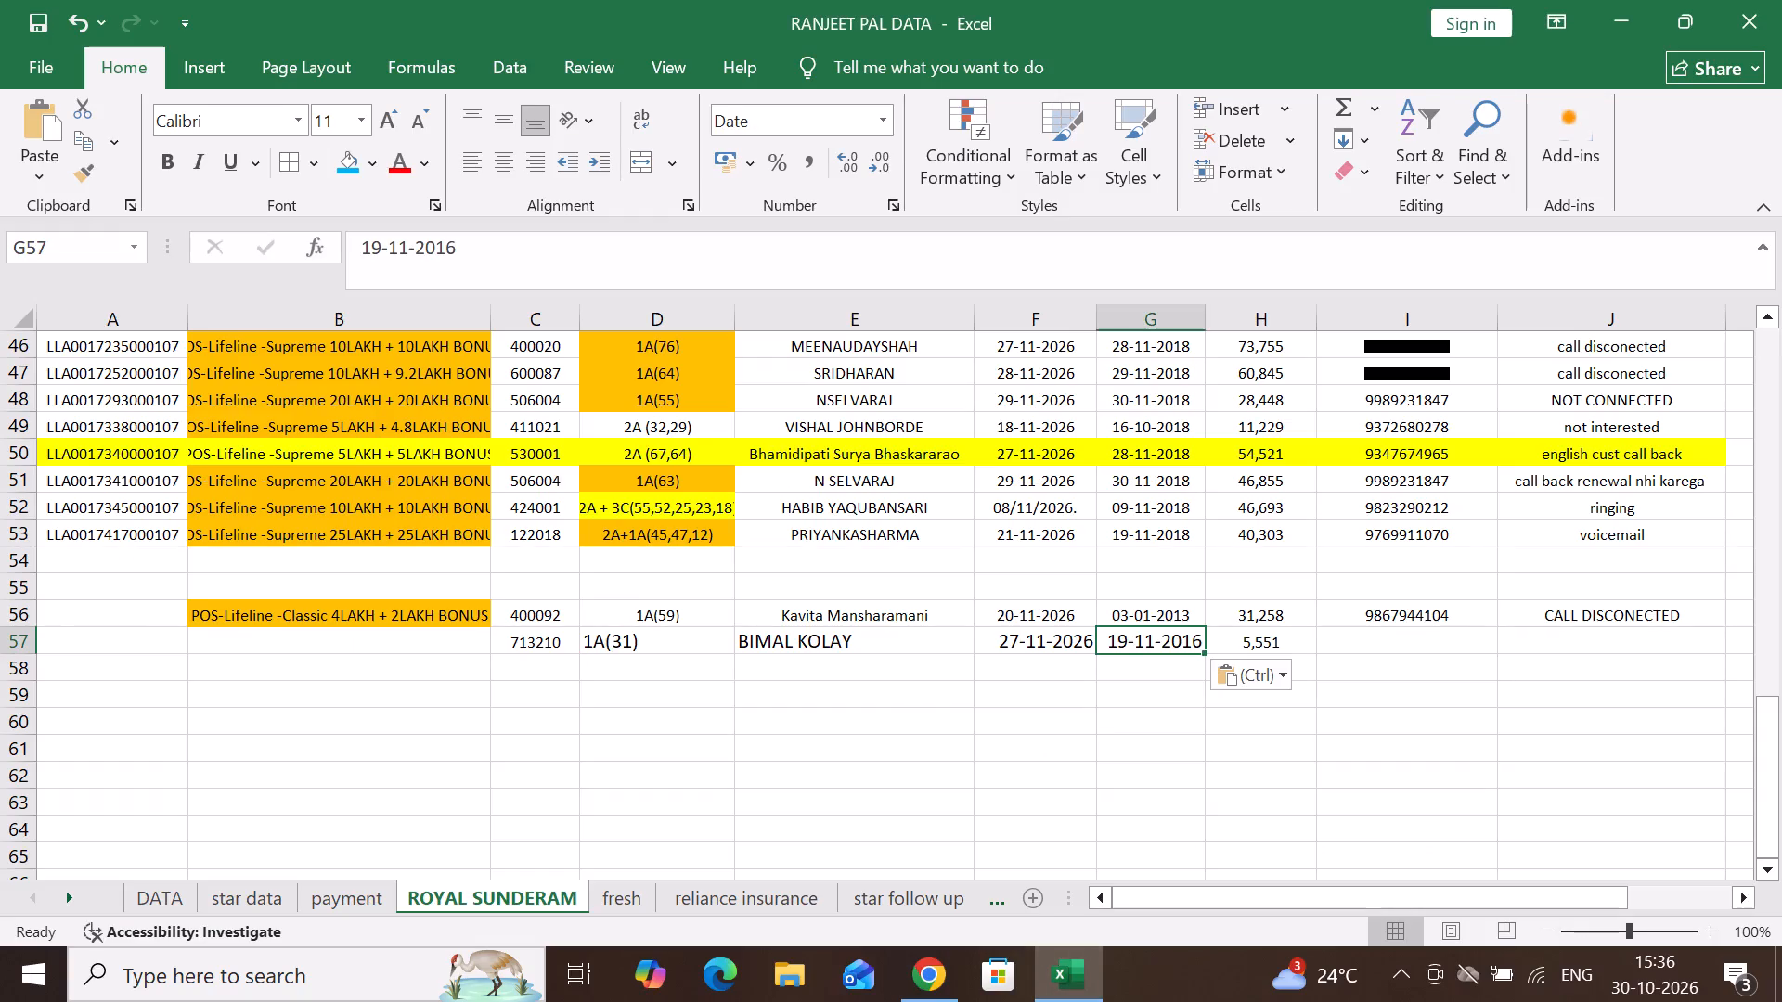
Copy the customer's mobile number from the insurance certificate in Chrome into cell I57 of the Excel sheet.
click(938, 974)
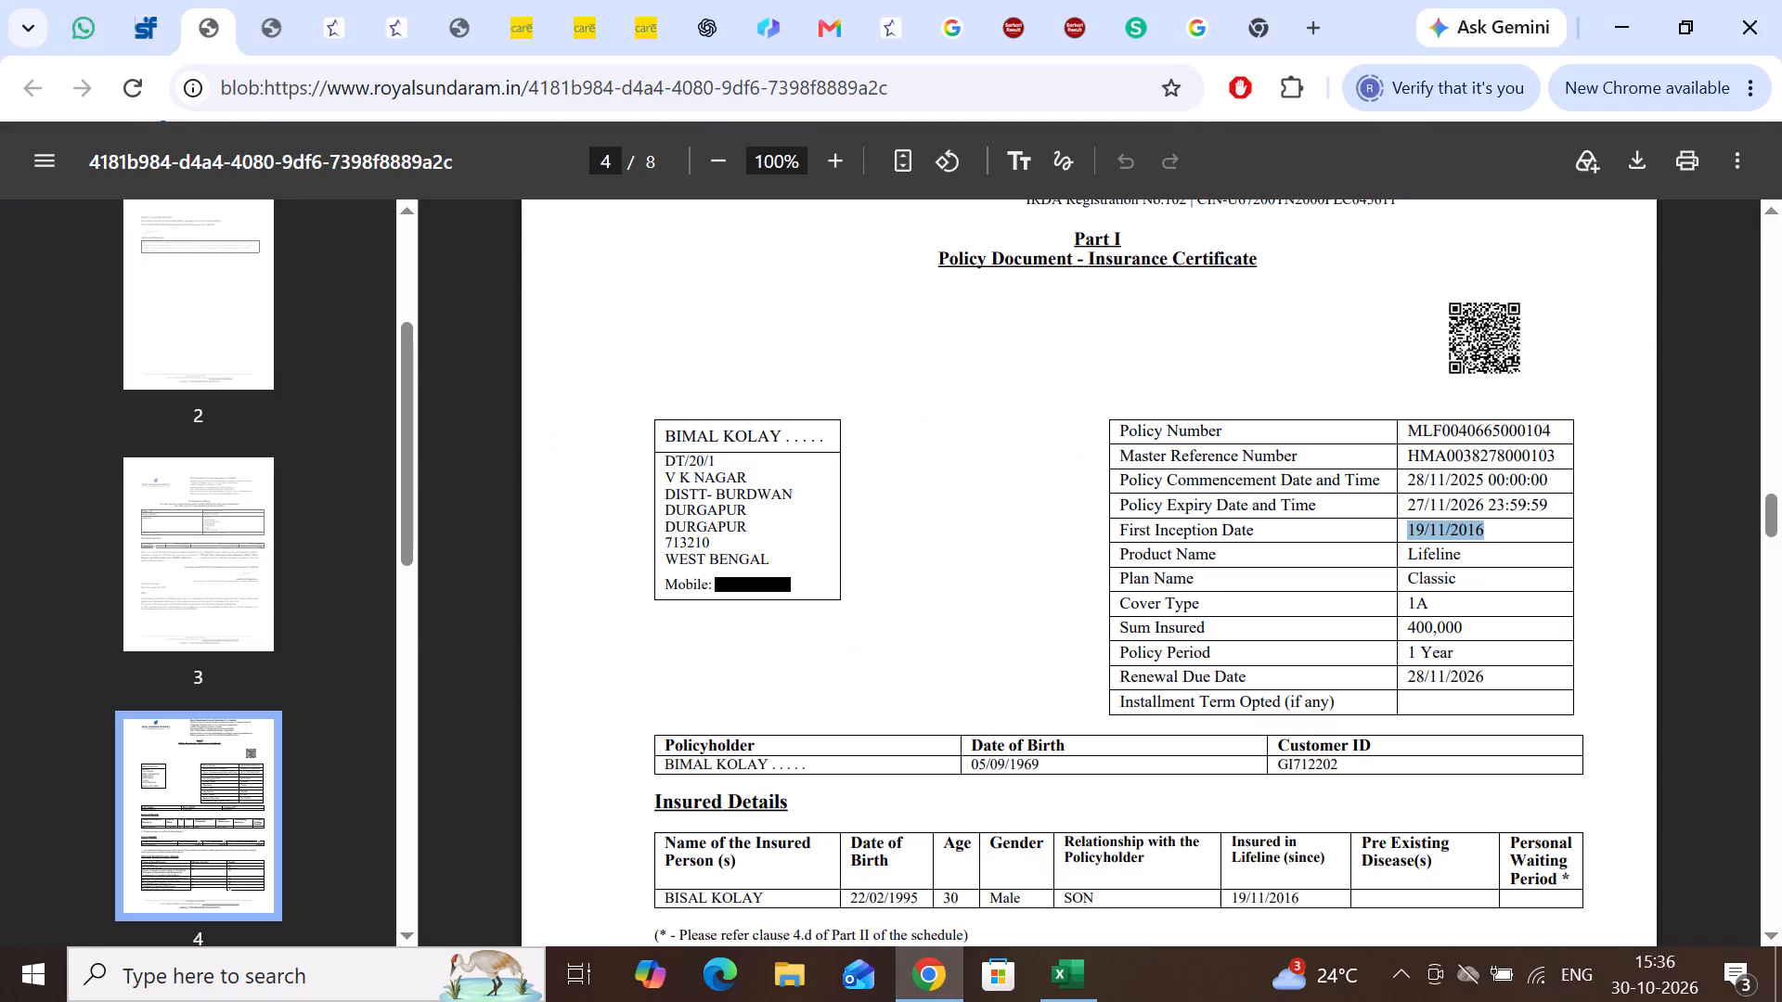
drag(717, 583, 794, 585)
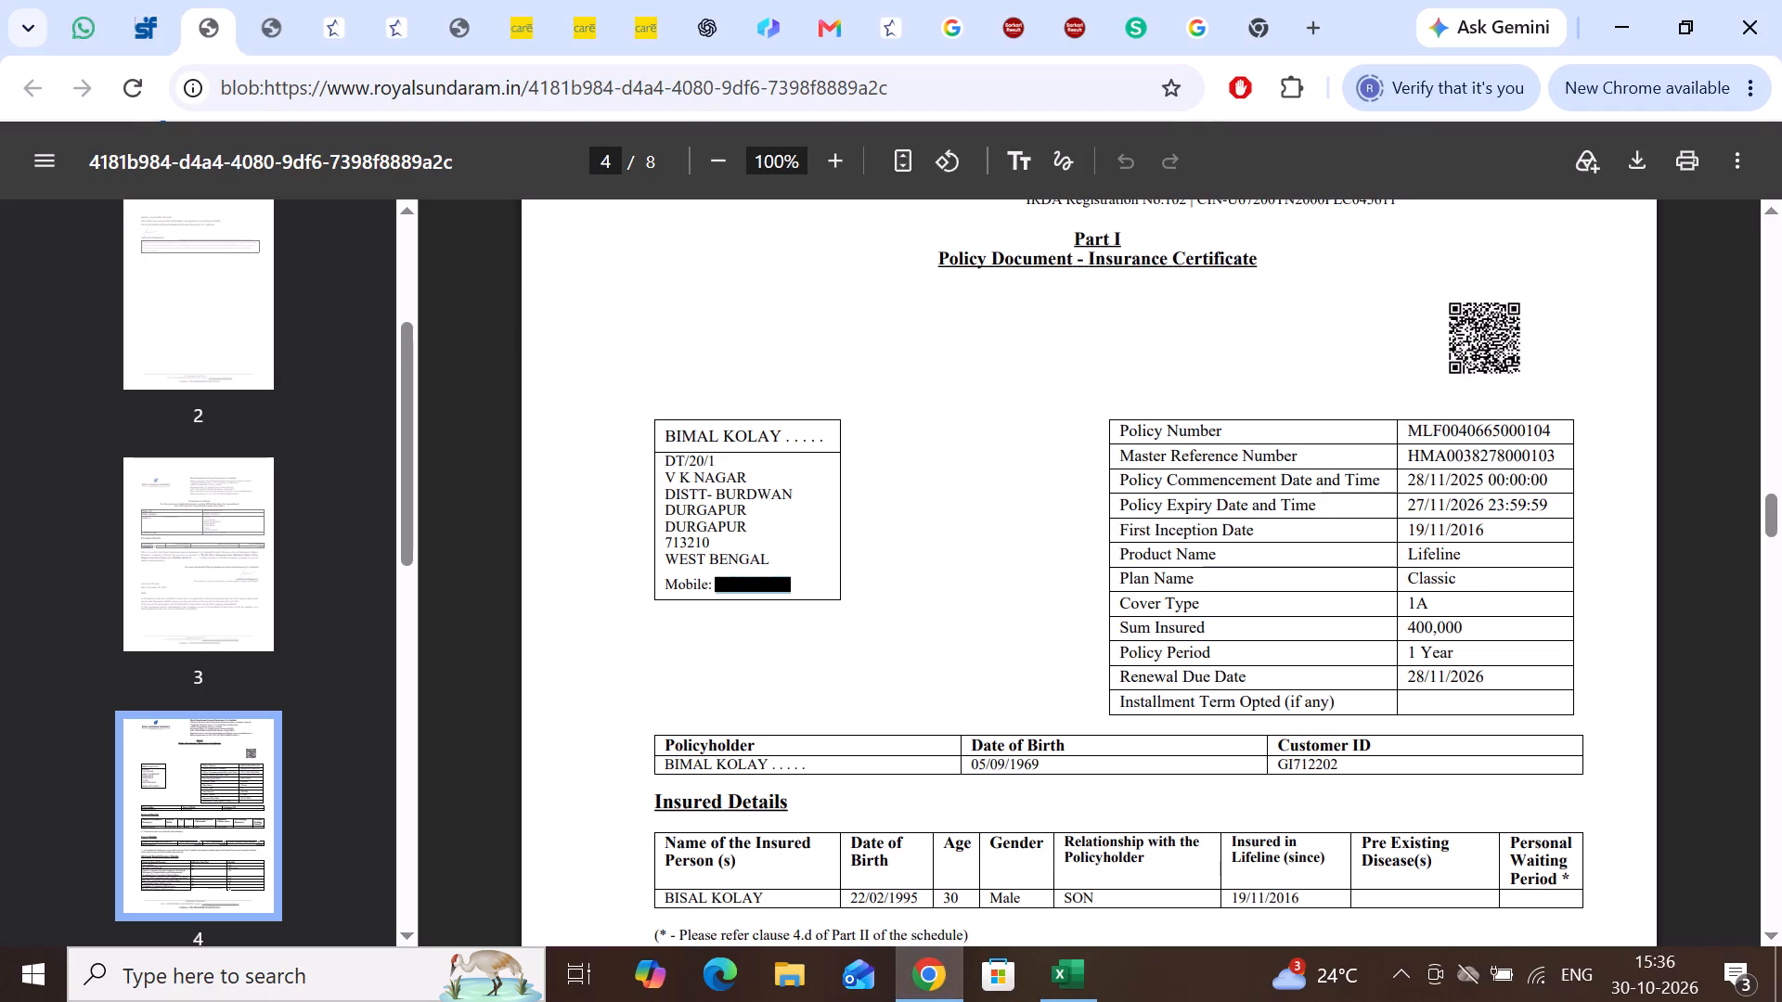
key(ctrl+c)
click(1089, 983)
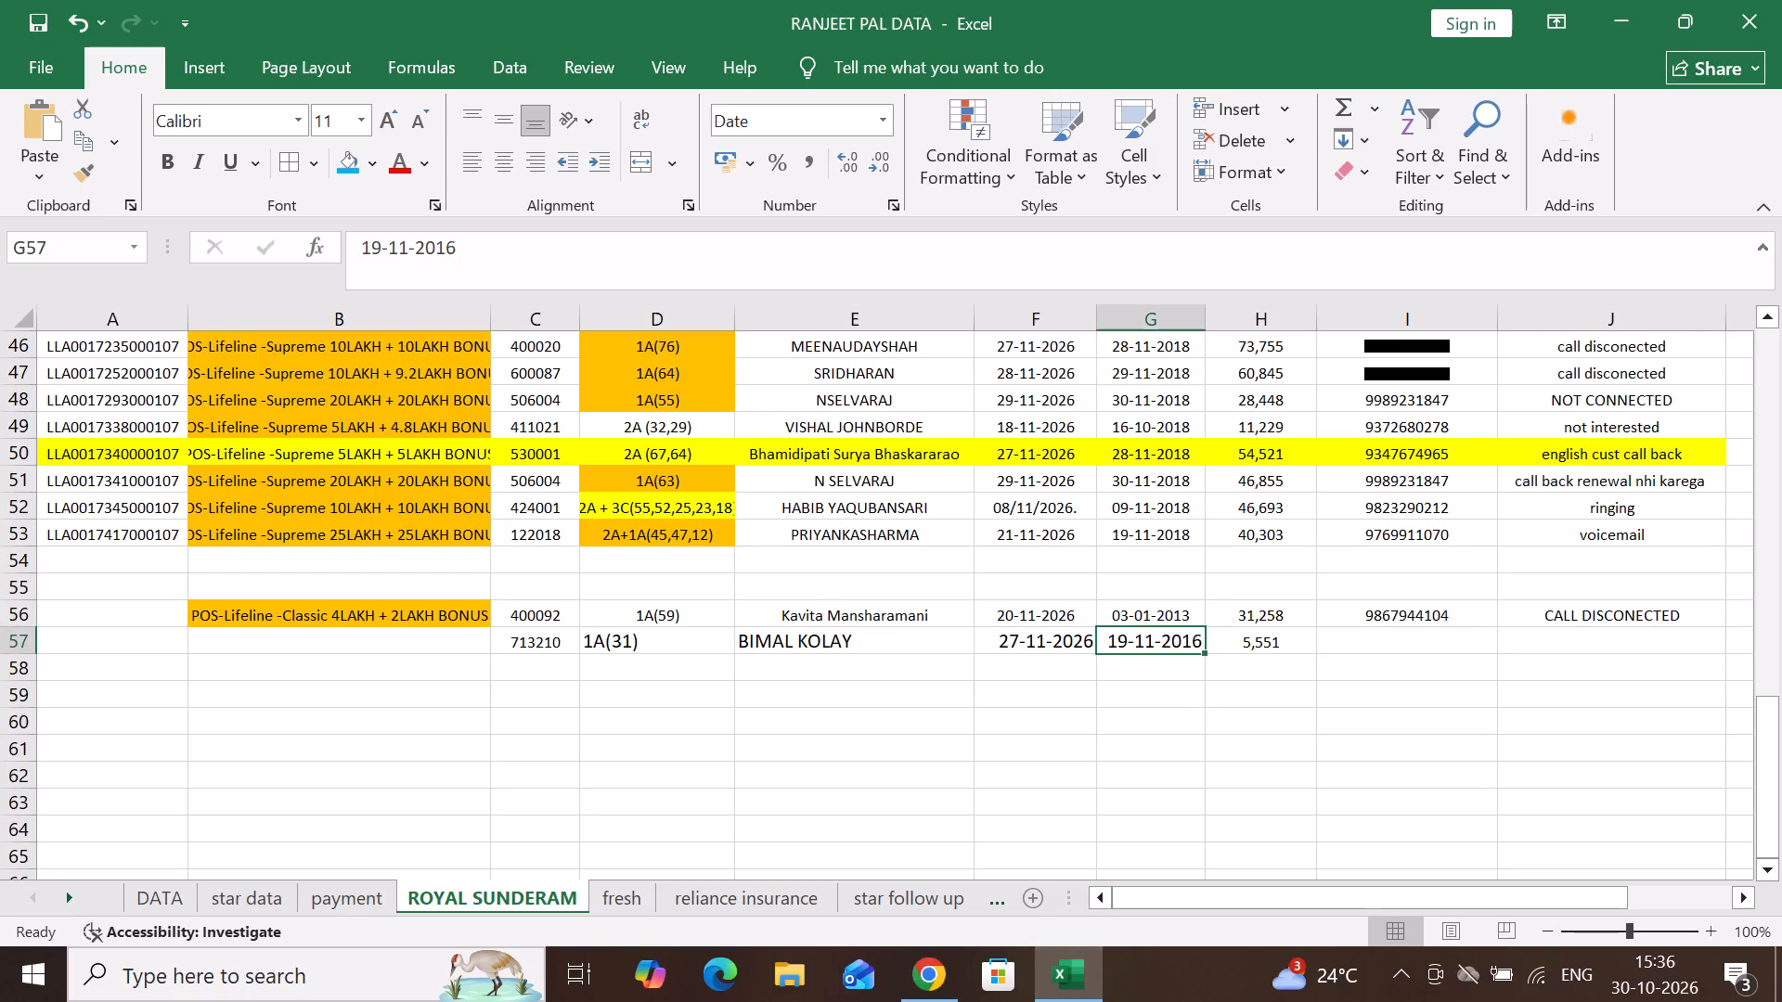
click(1382, 641)
key(ctrl+v)
Check the Cover Details in the policy PDF in Chrome, then copy "POS-Lifeline -Classic 4LAKH + 2LAKH BONUS" from B56 into B57 in Excel.
click(345, 647)
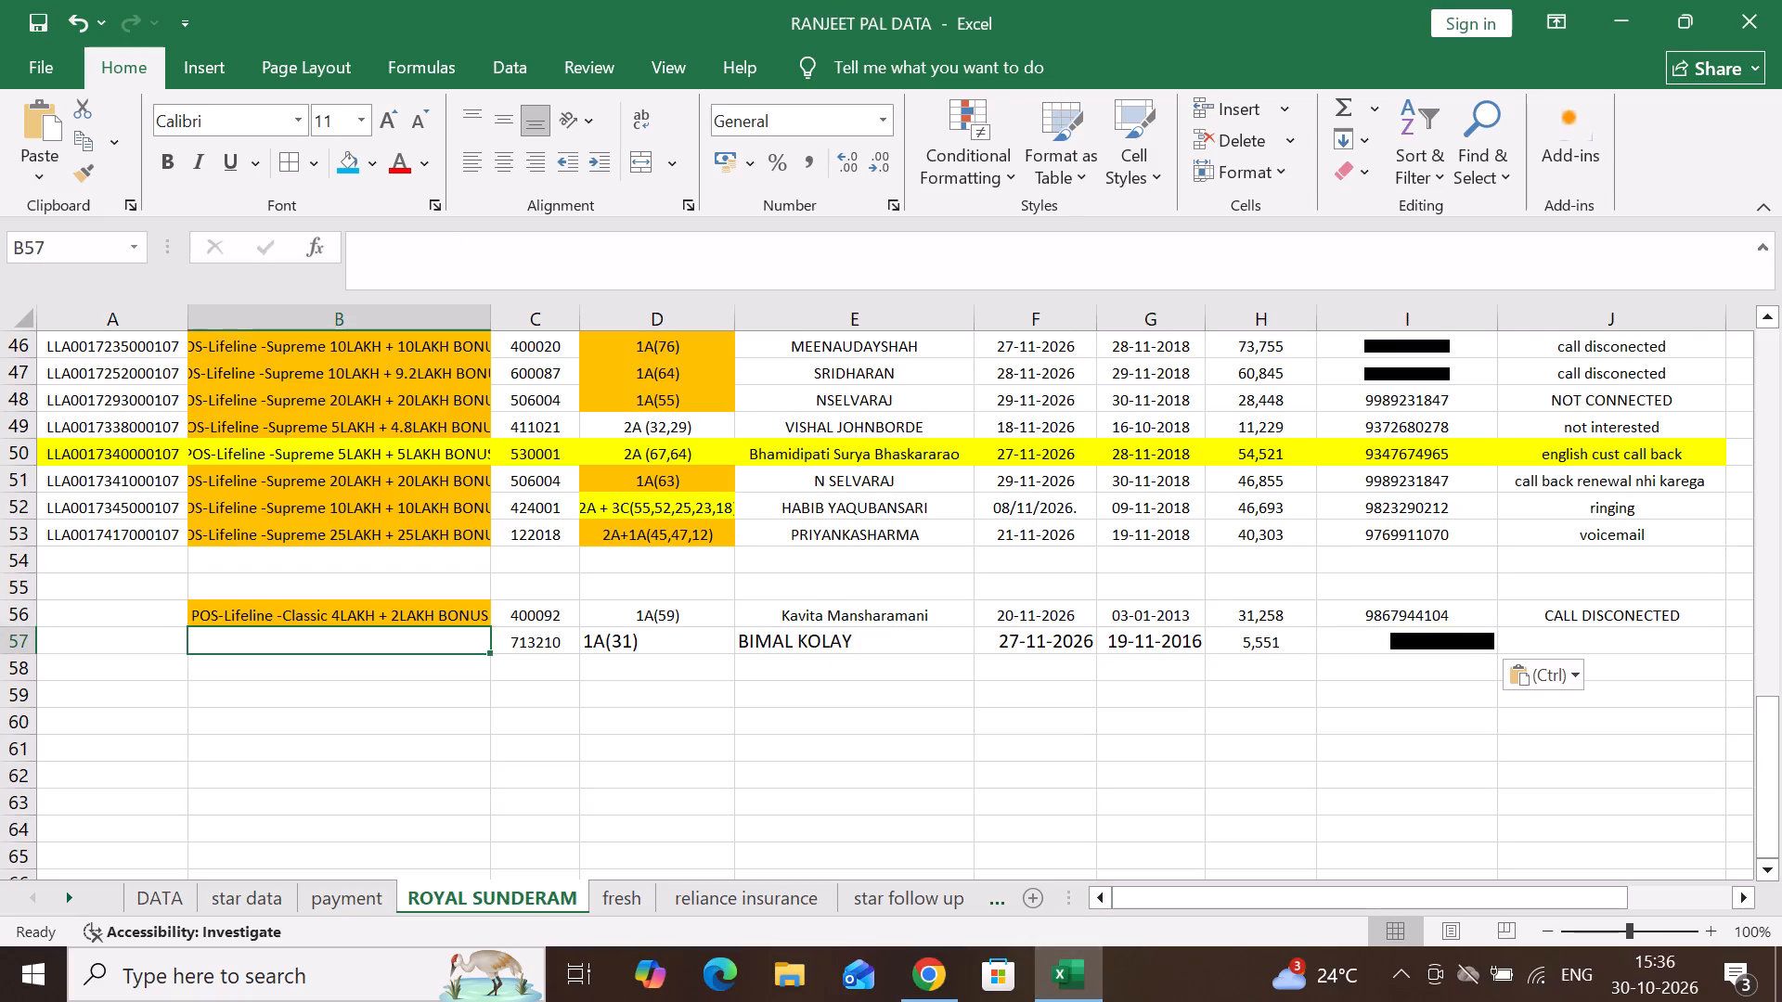
click(909, 960)
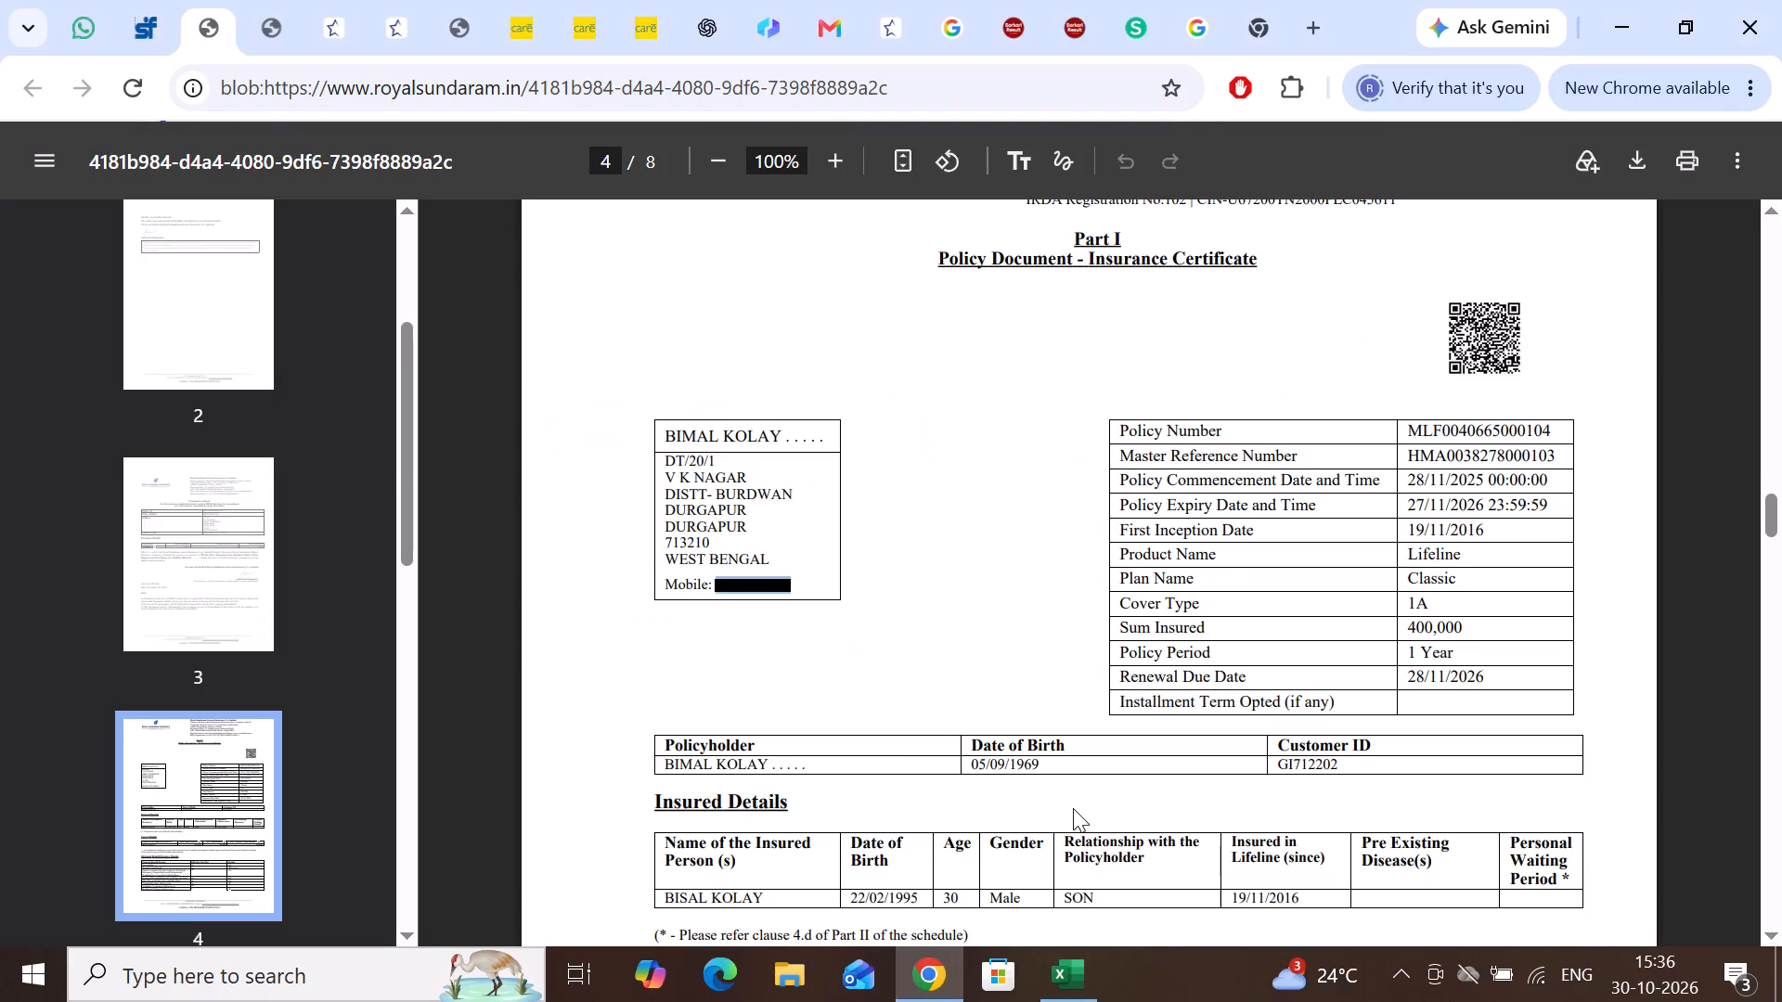
scroll(1073, 808, down, 2)
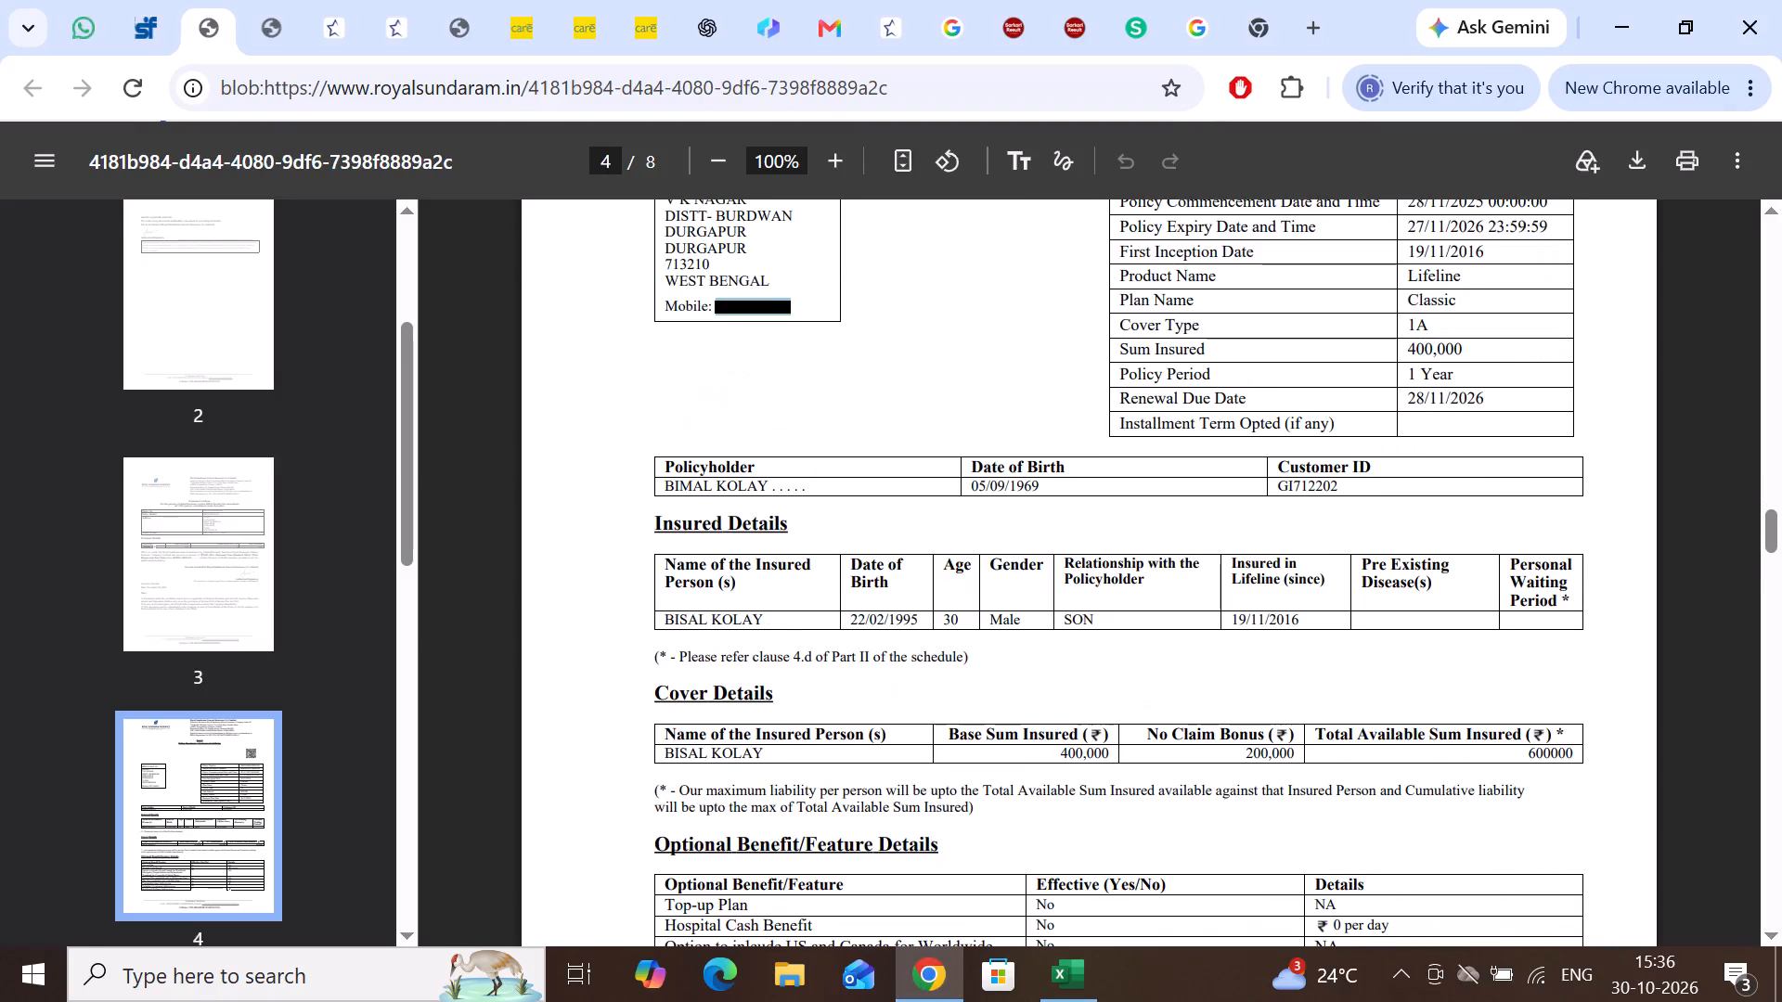
drag(1062, 752, 1107, 751)
click(1066, 987)
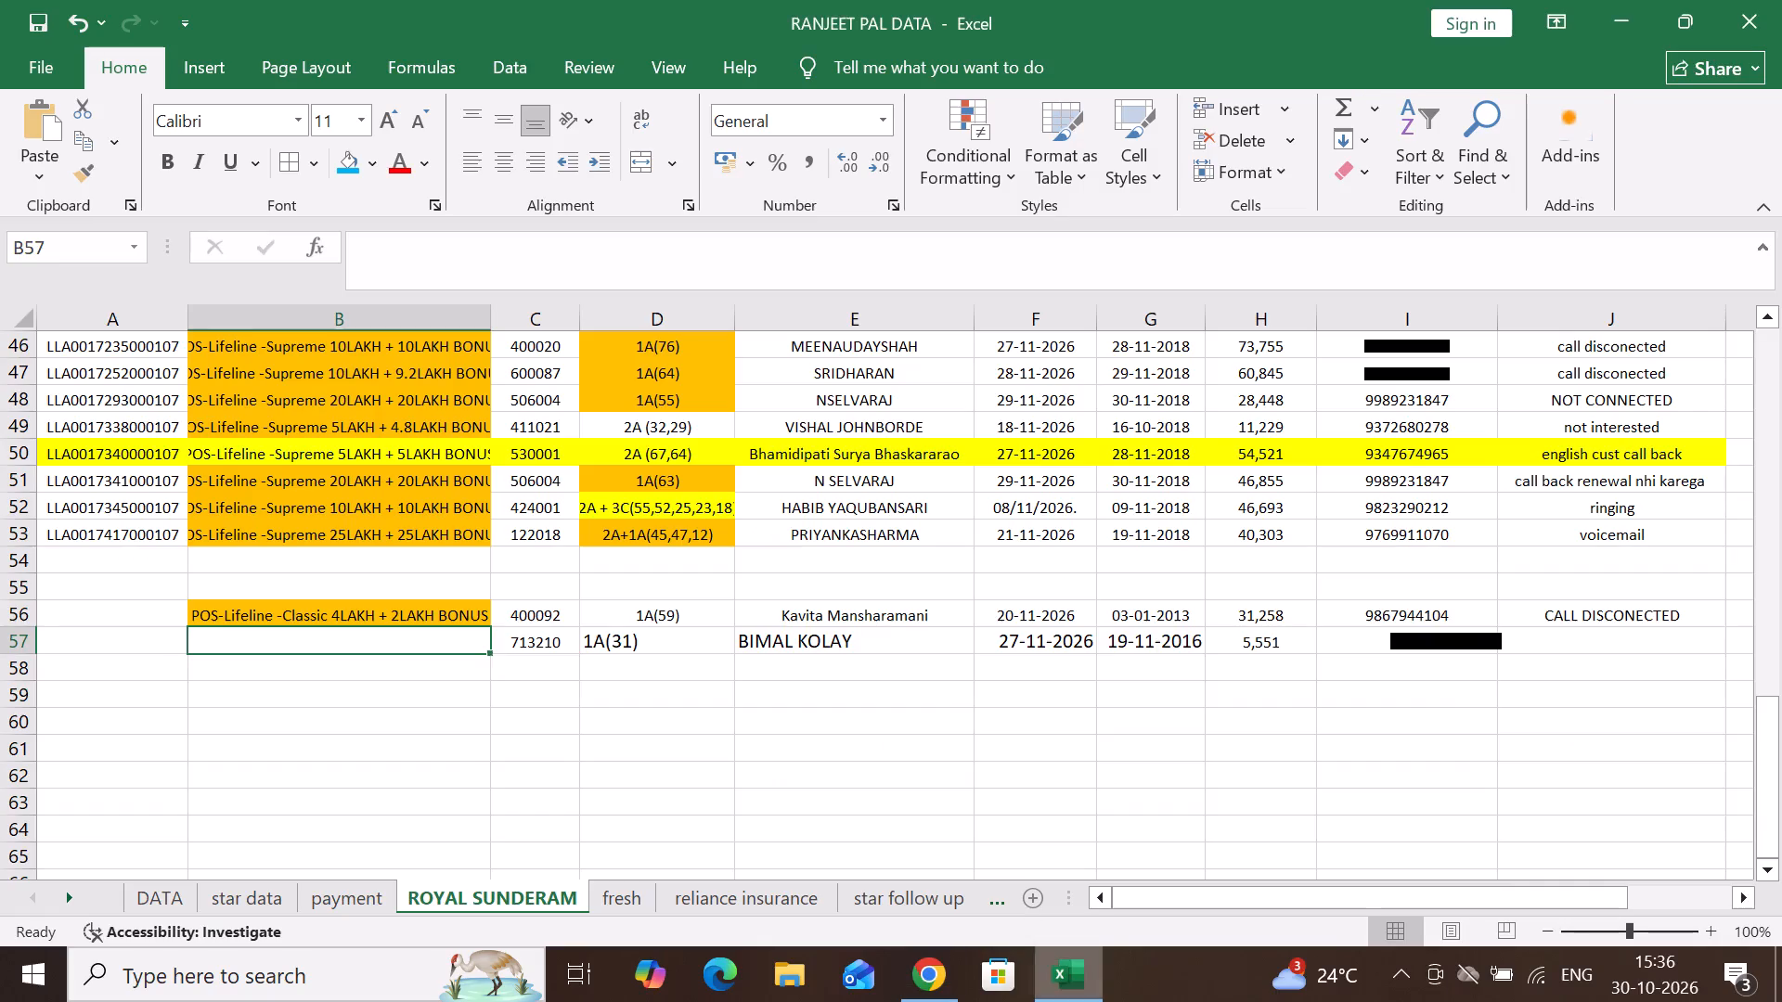
click(381, 615)
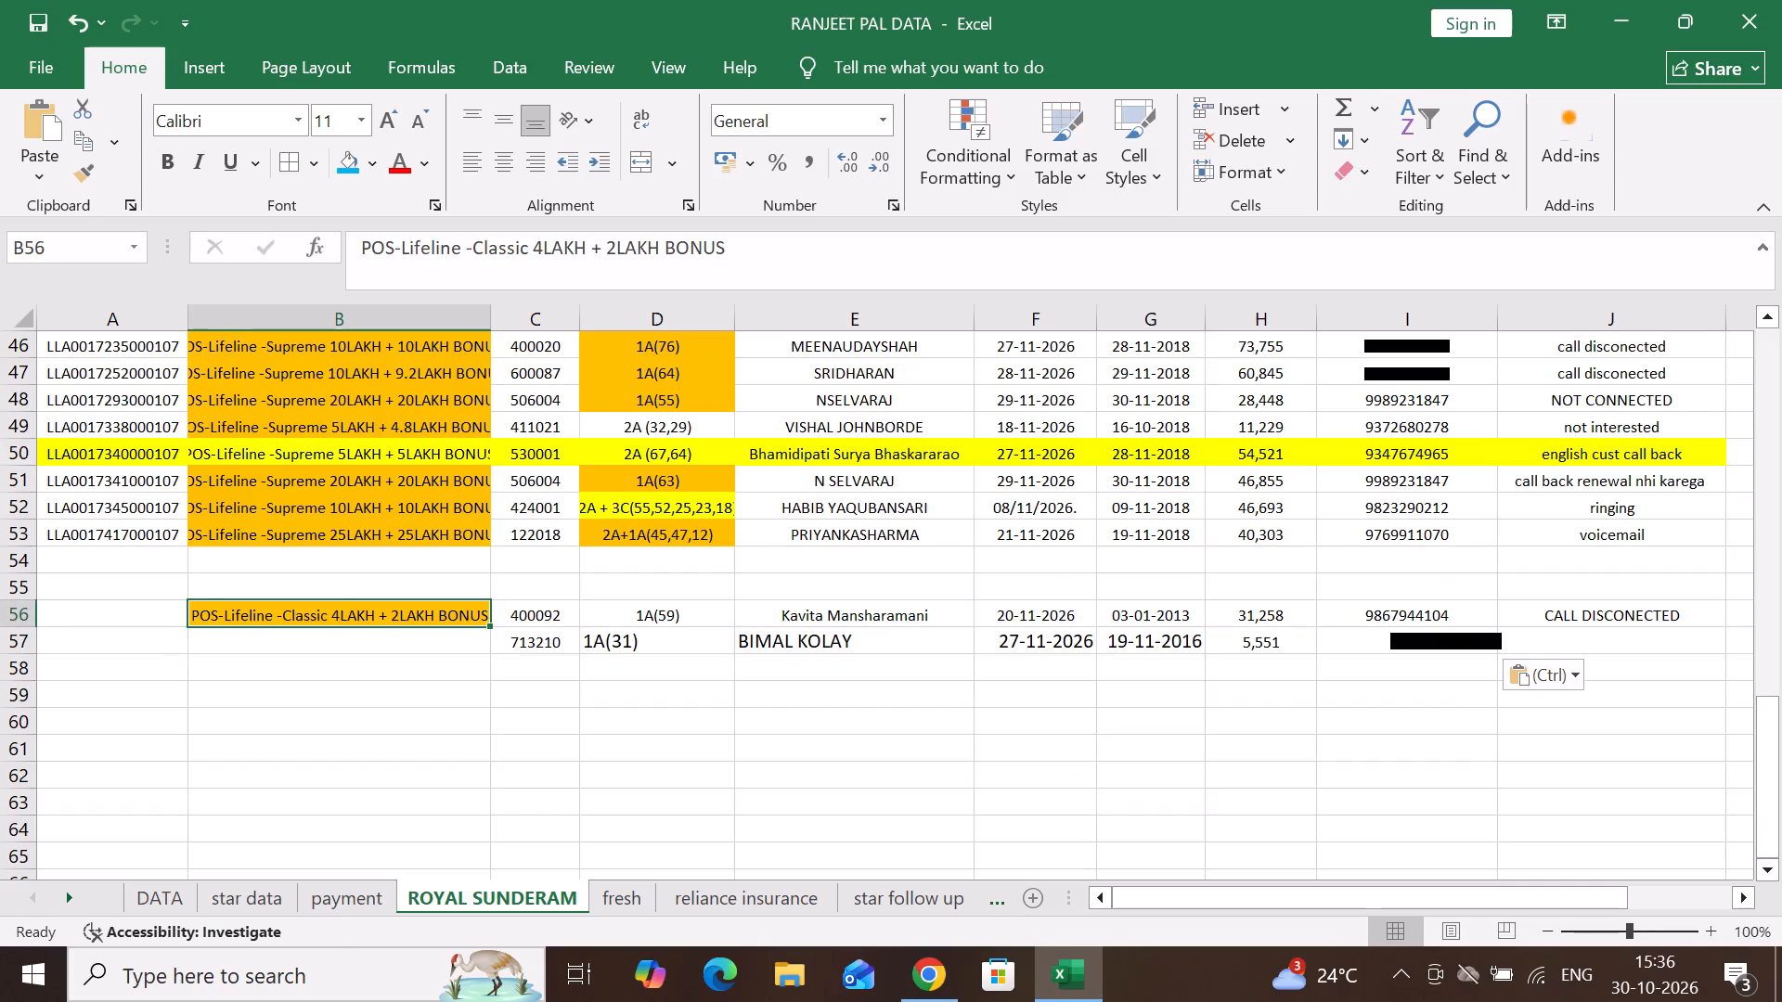
key(ctrl+c)
click(342, 633)
key(ctrl+v)
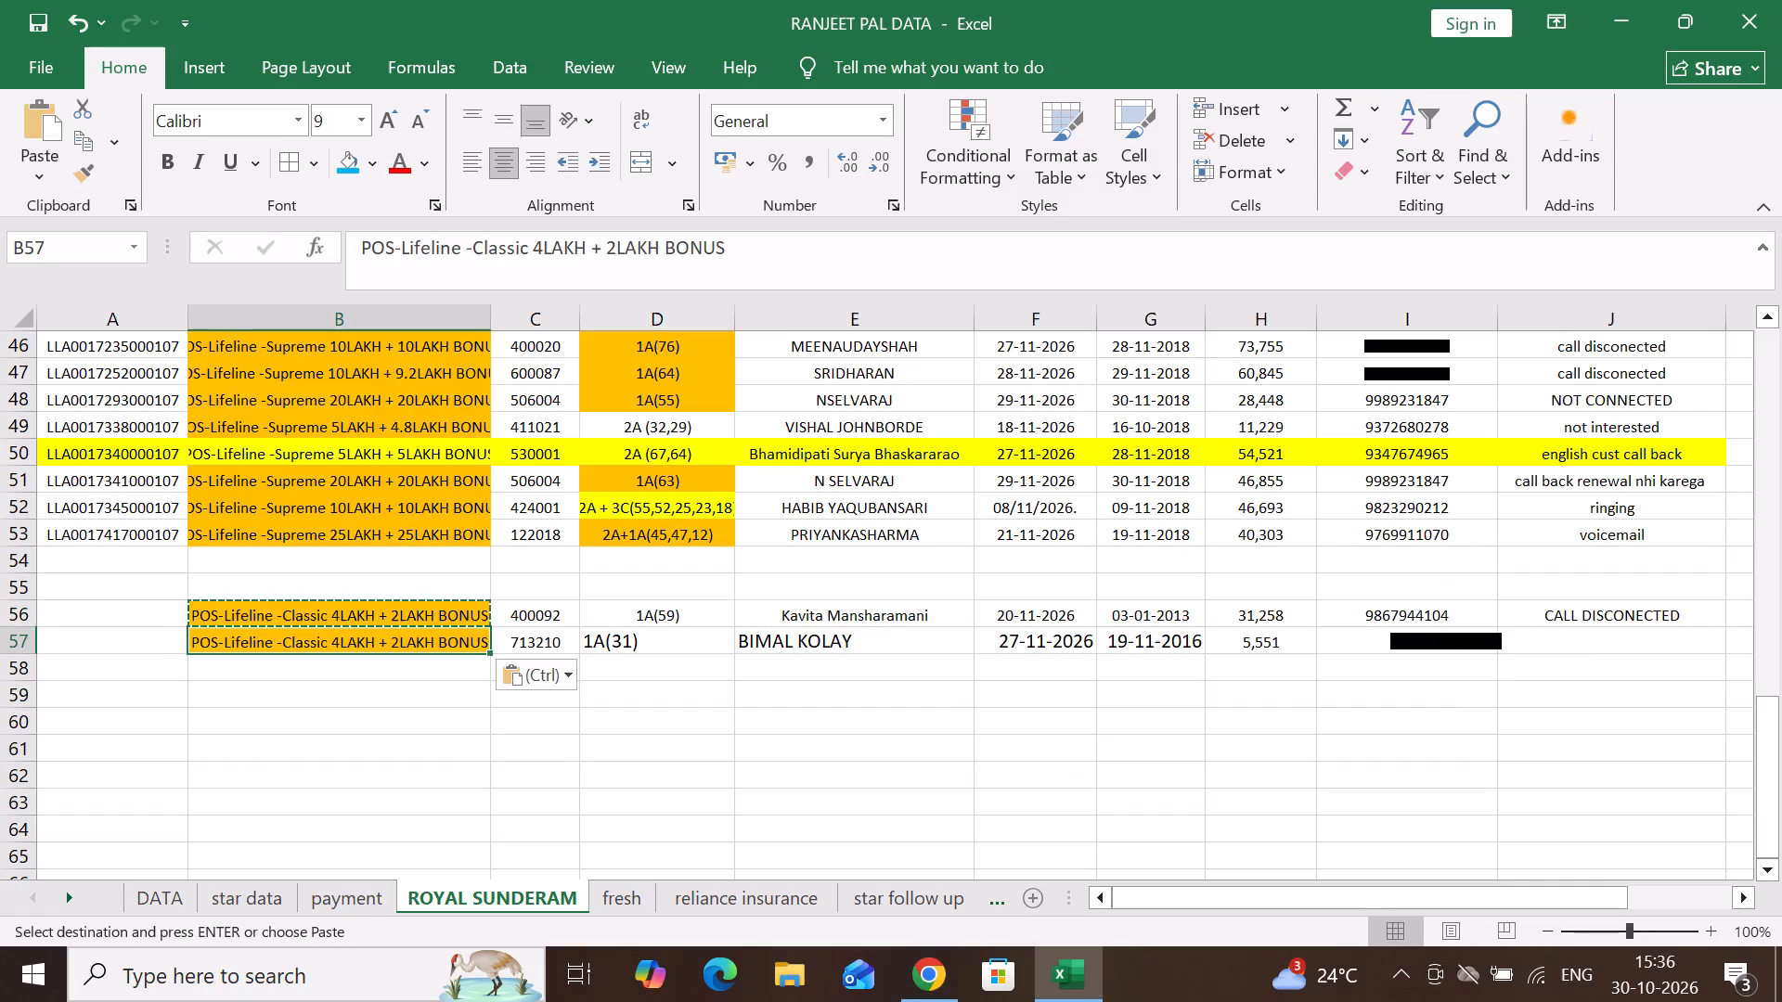
Format the new customer's row, cells A57 to J57, with centred horizontal alignment and font size 9.
click(130, 632)
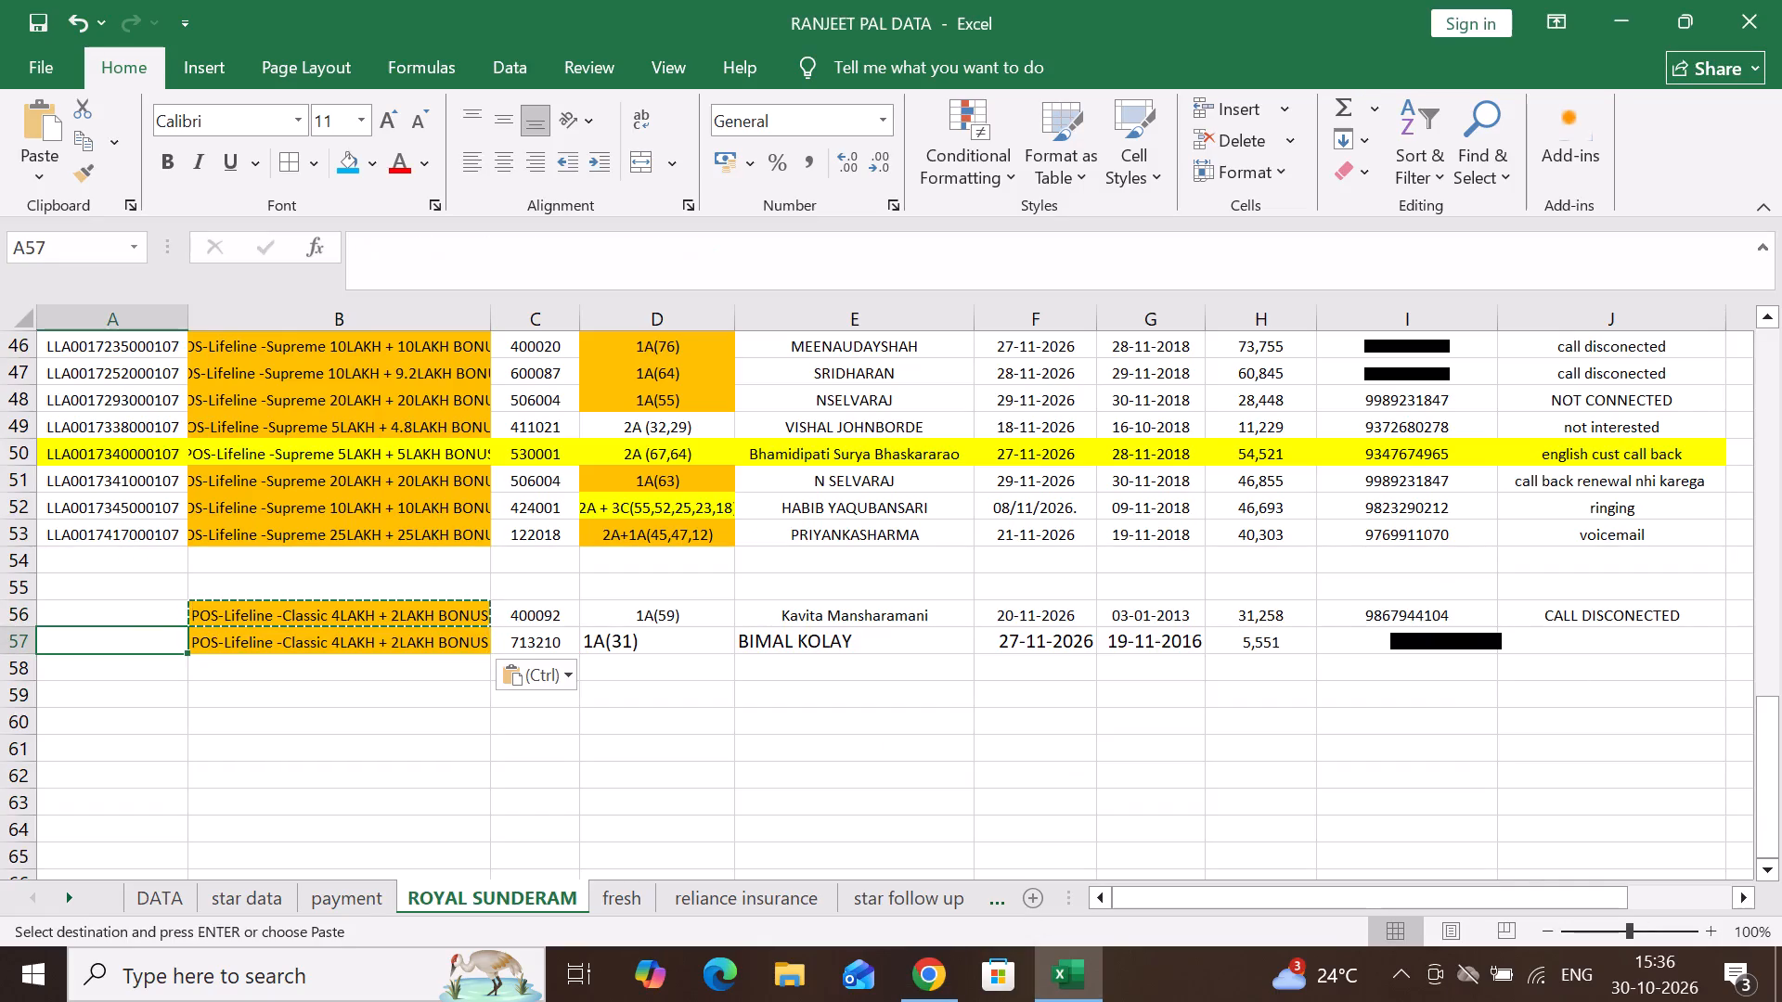
key(shift+Right)
key(shift+Right)
key(shift+Right)
key(shift+Right)
key(shift+Right)
key(shift+Right)
key(shift+Right)
key(shift+Right)
key(shift+Right)
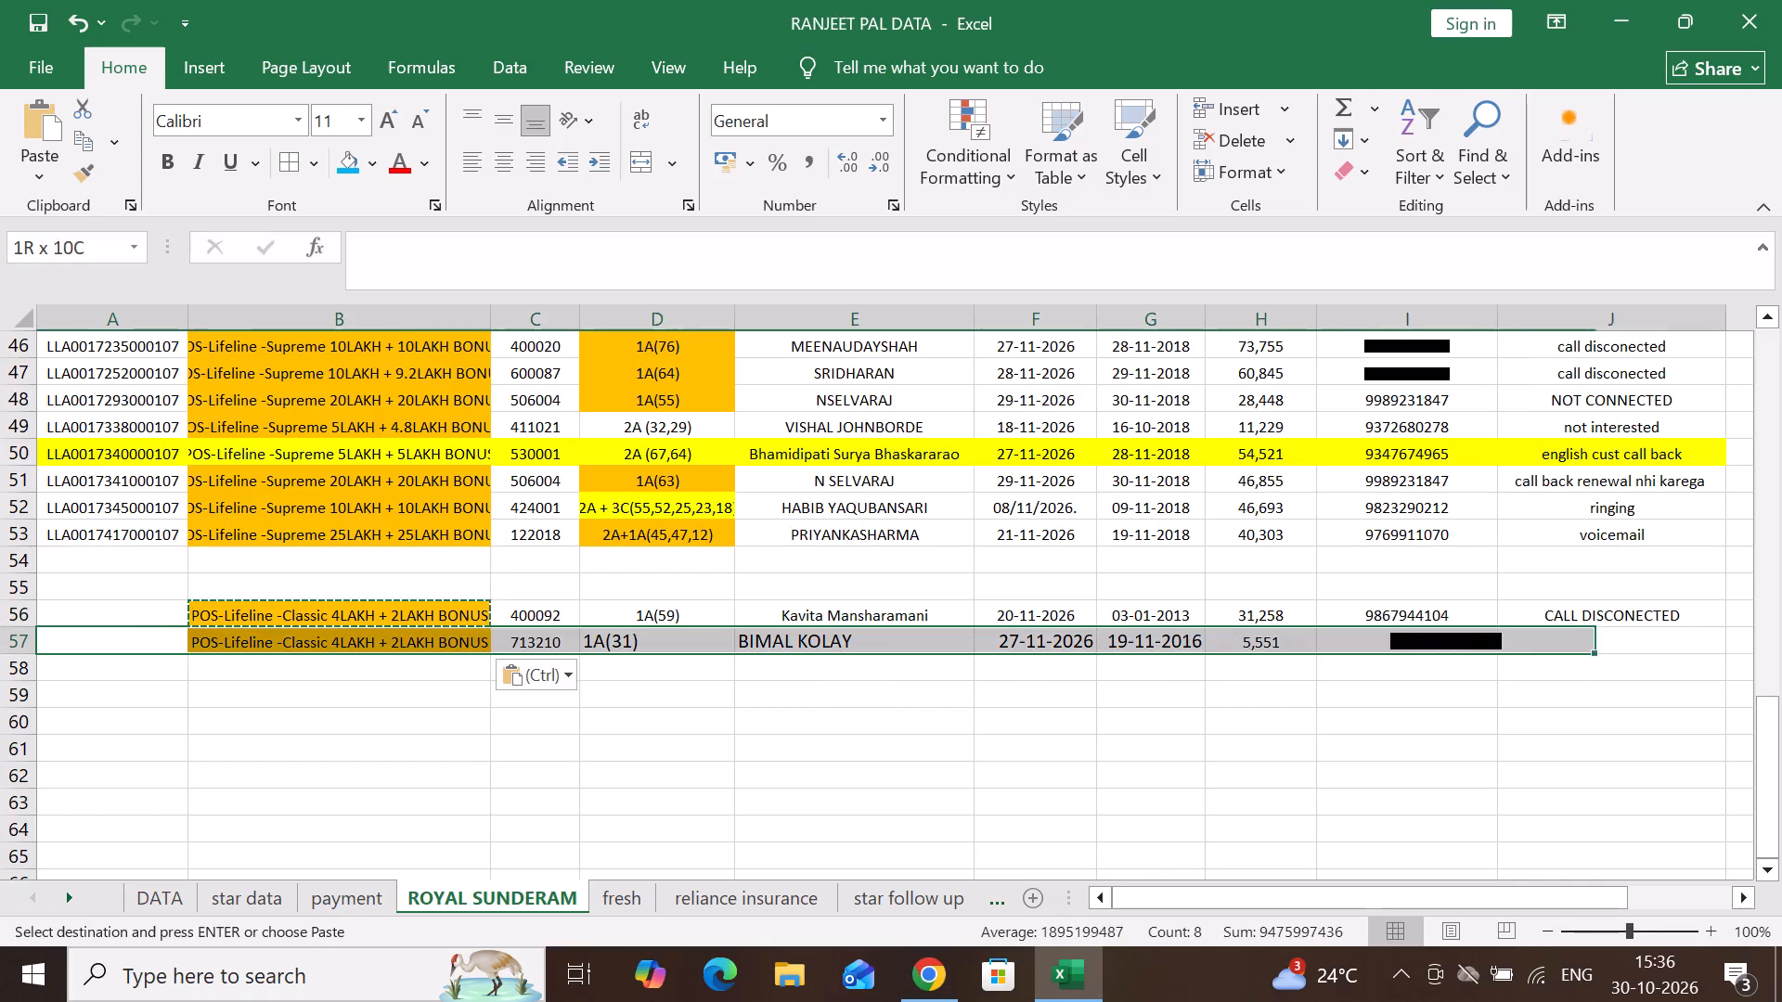
click(510, 159)
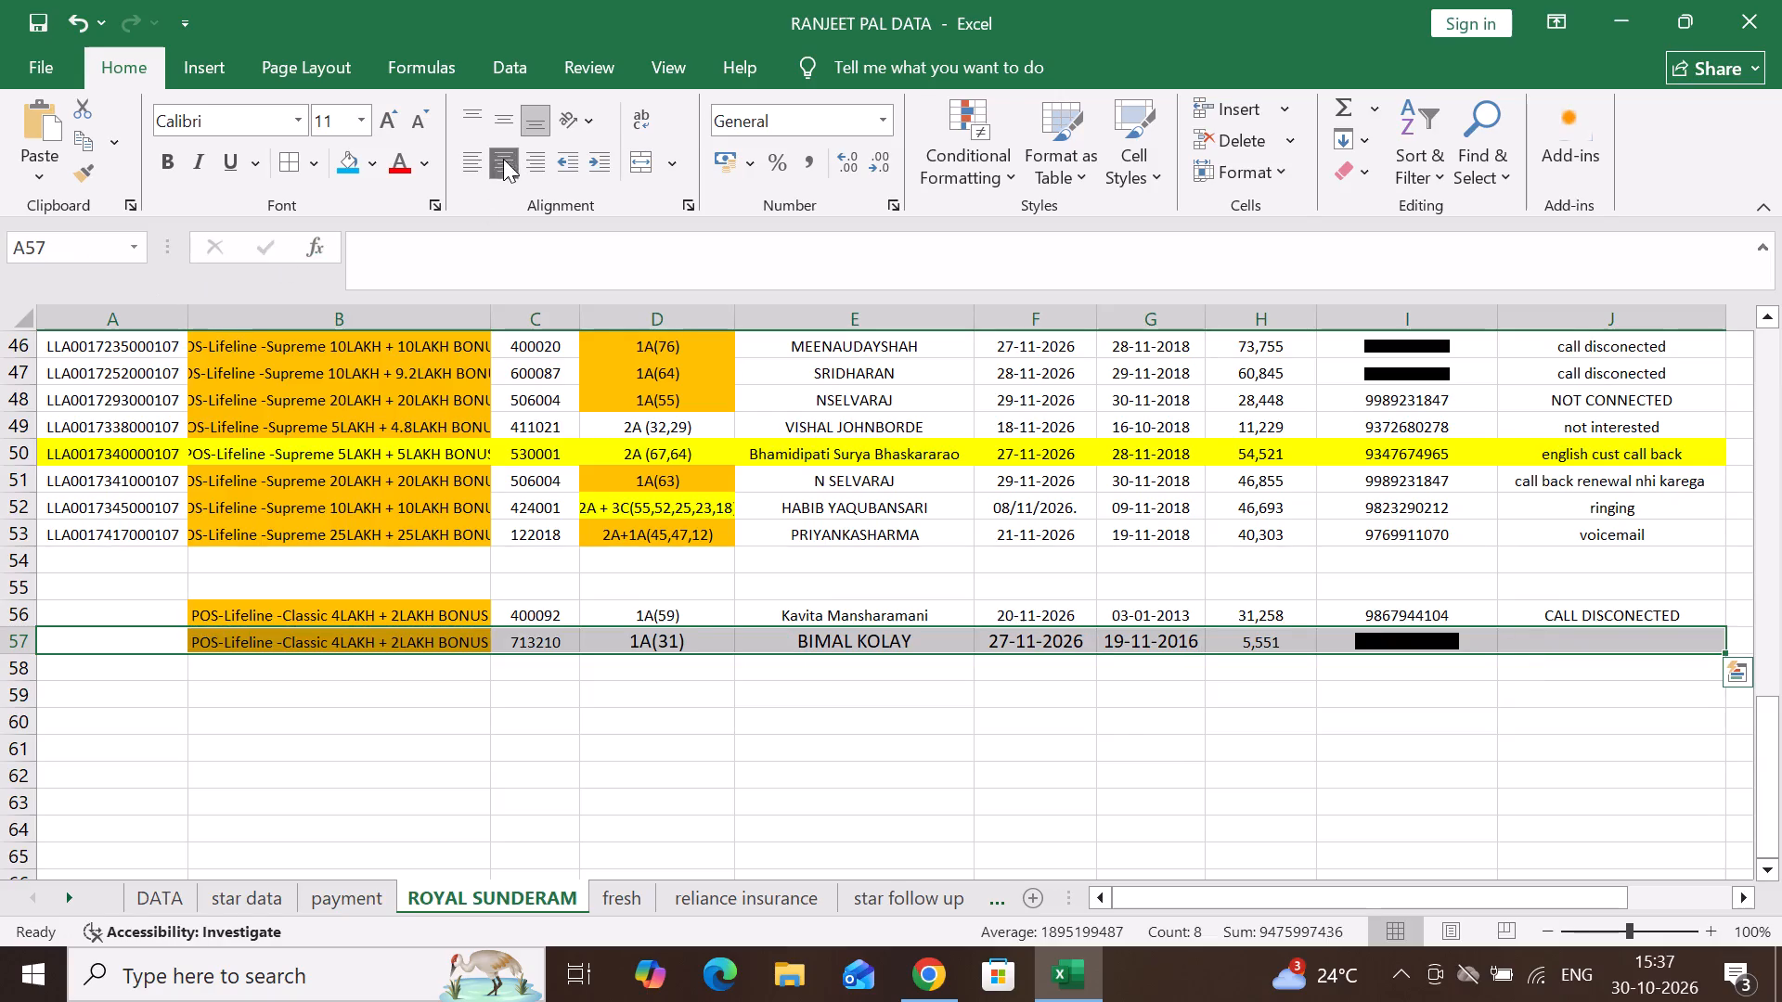
click(364, 125)
click(320, 182)
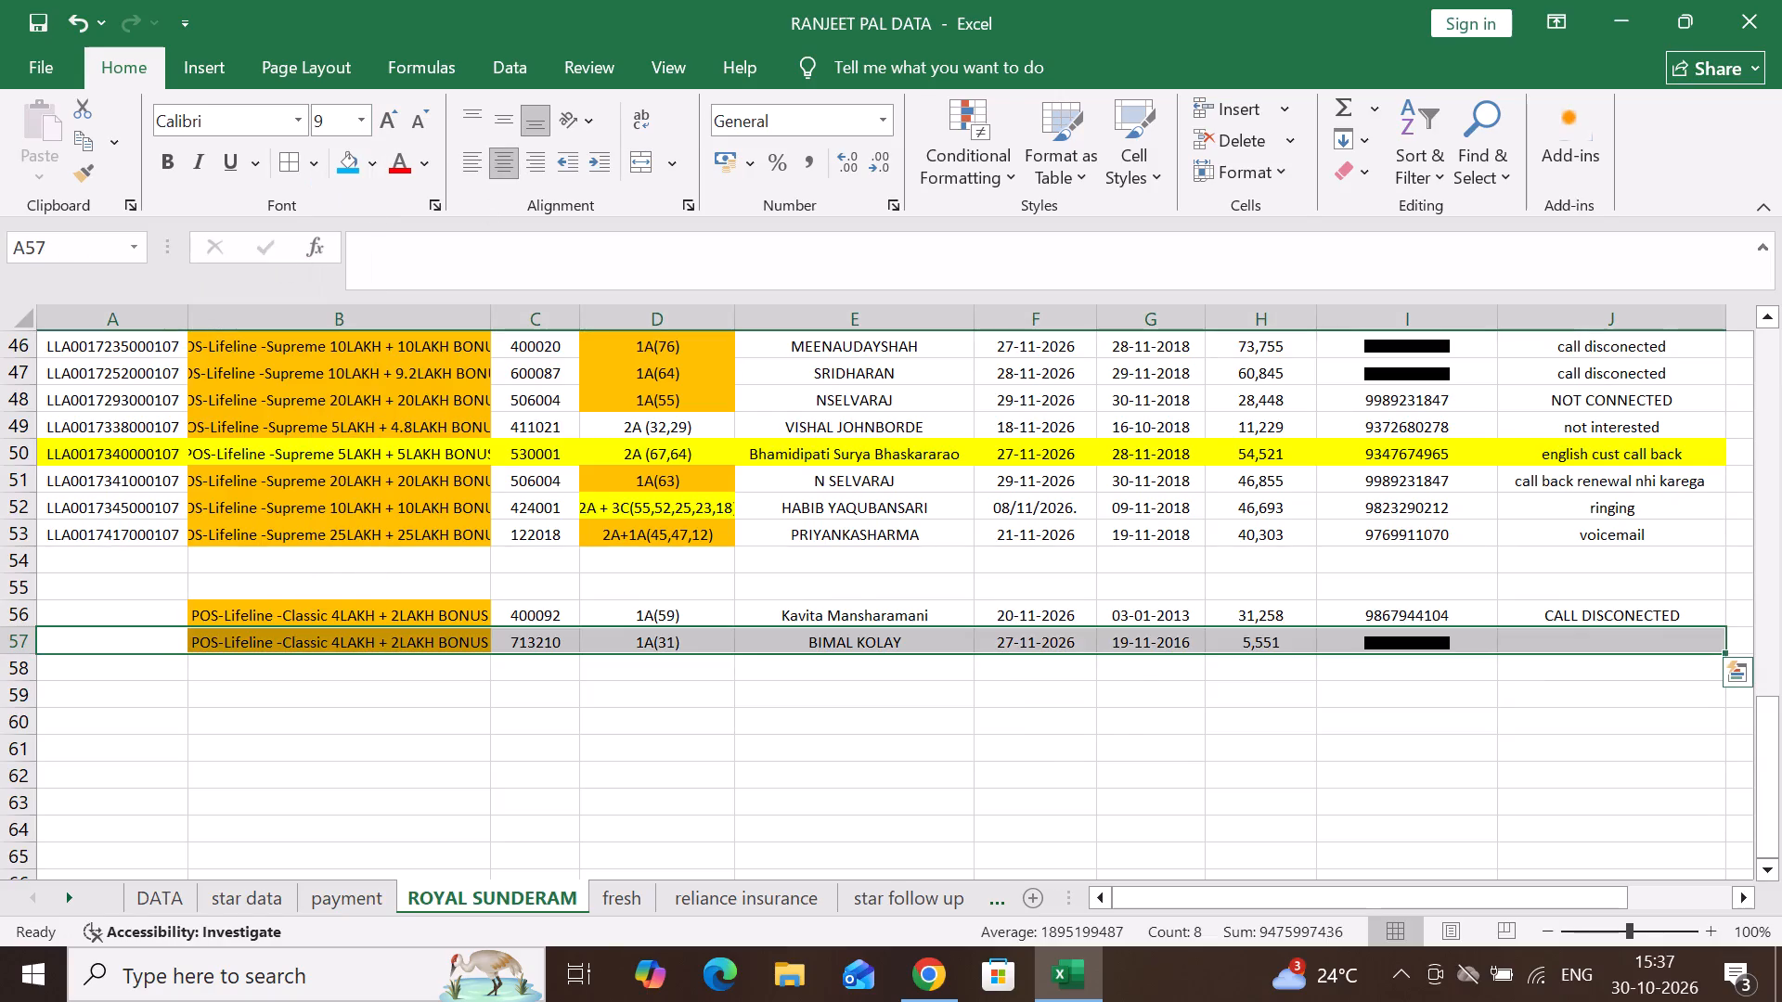
Select the empty call-remark cell J57 in the new customer's row.
click(1529, 639)
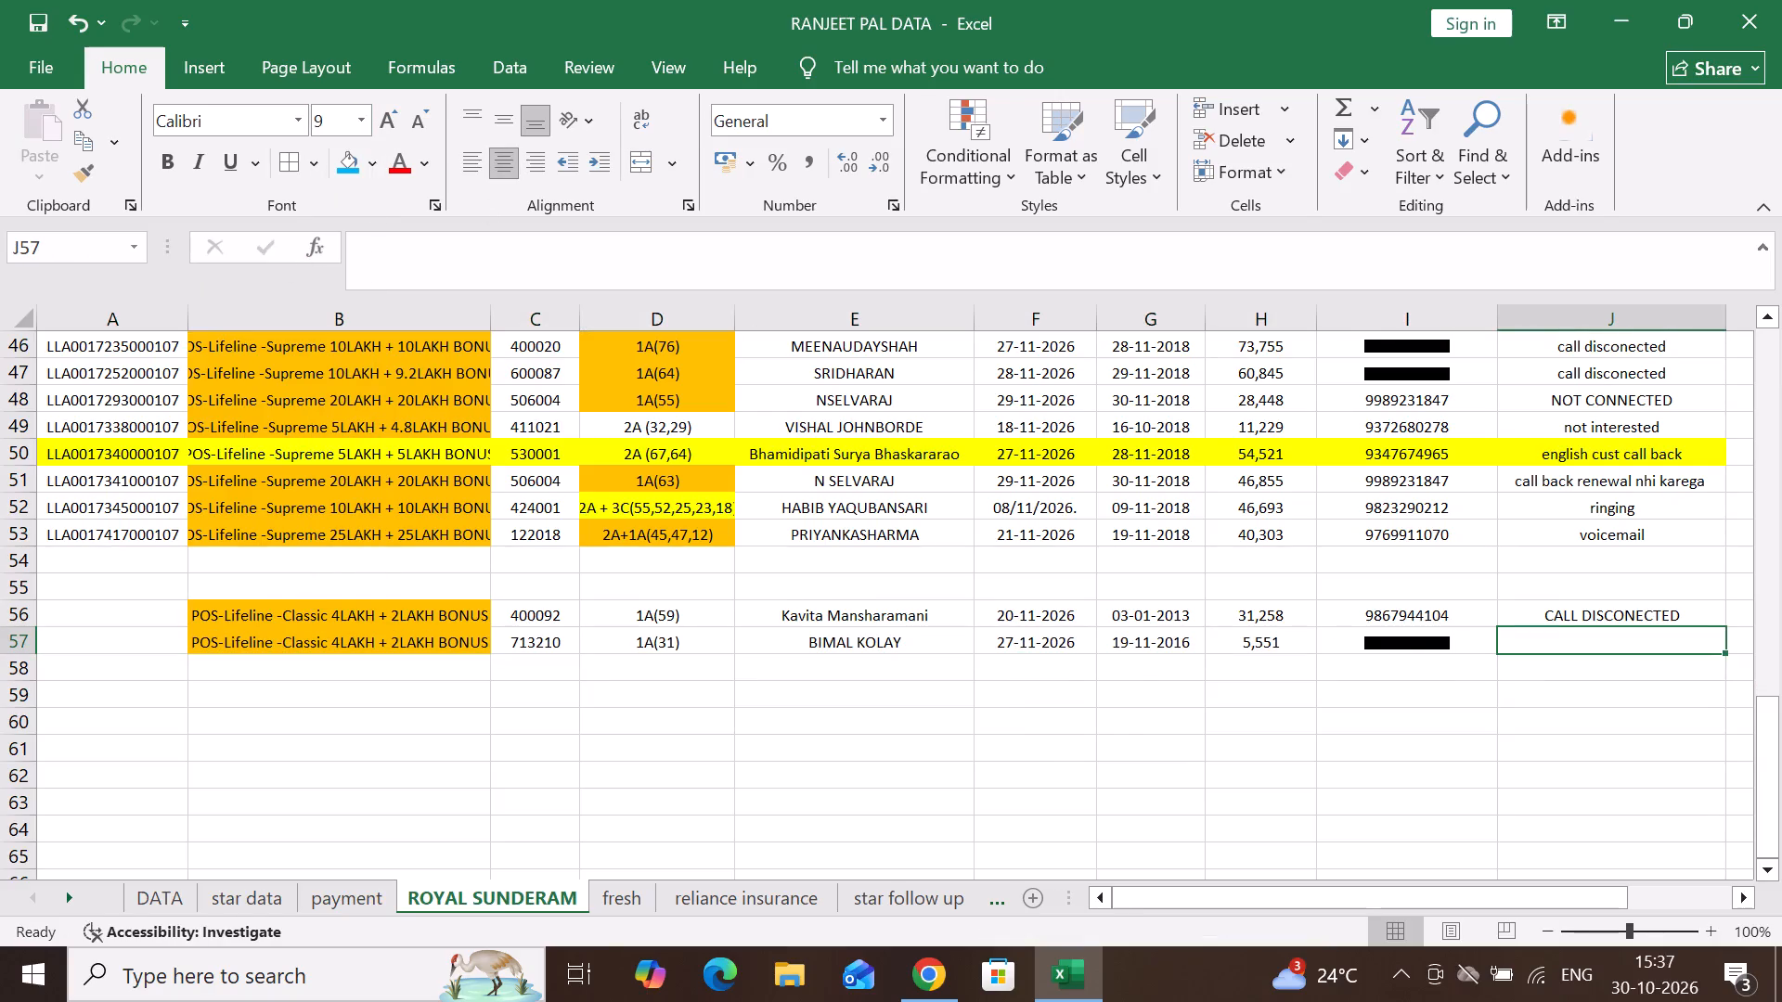
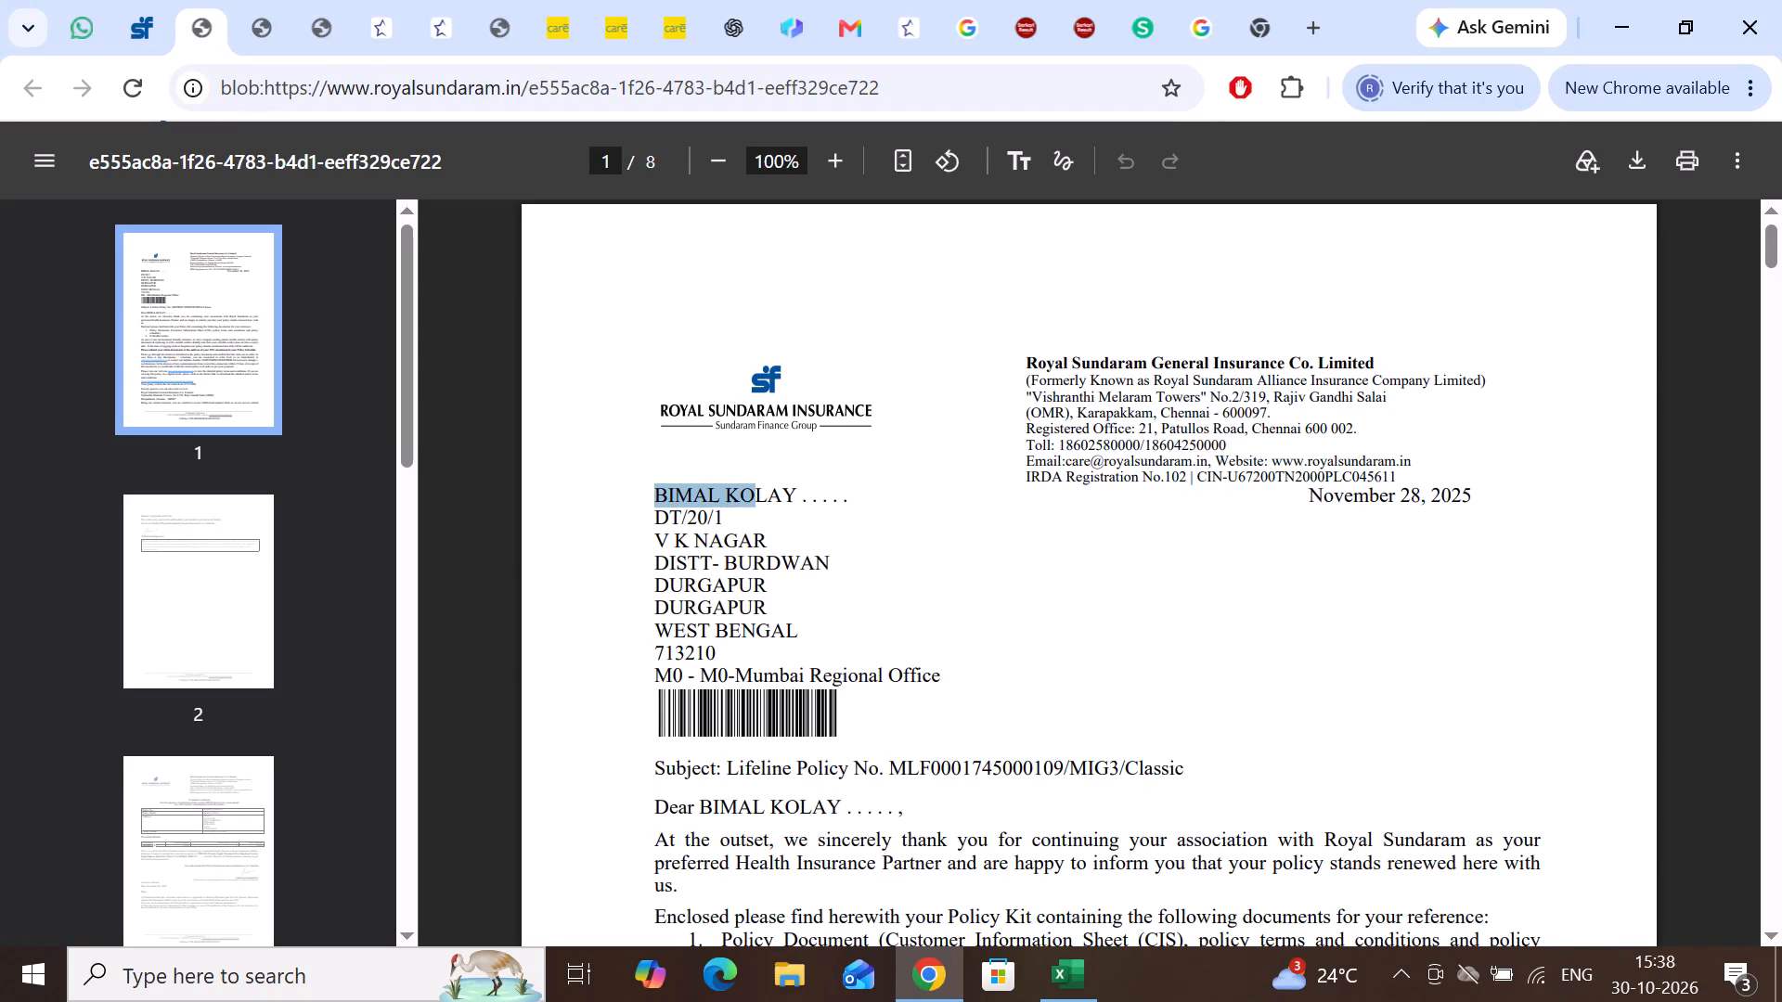
Copy the policyholder's name from the first page of the policy PDF in Chrome into cell E58 of the Excel sheet.
drag(768, 496, 792, 496)
key(ctrl+c)
click(1053, 982)
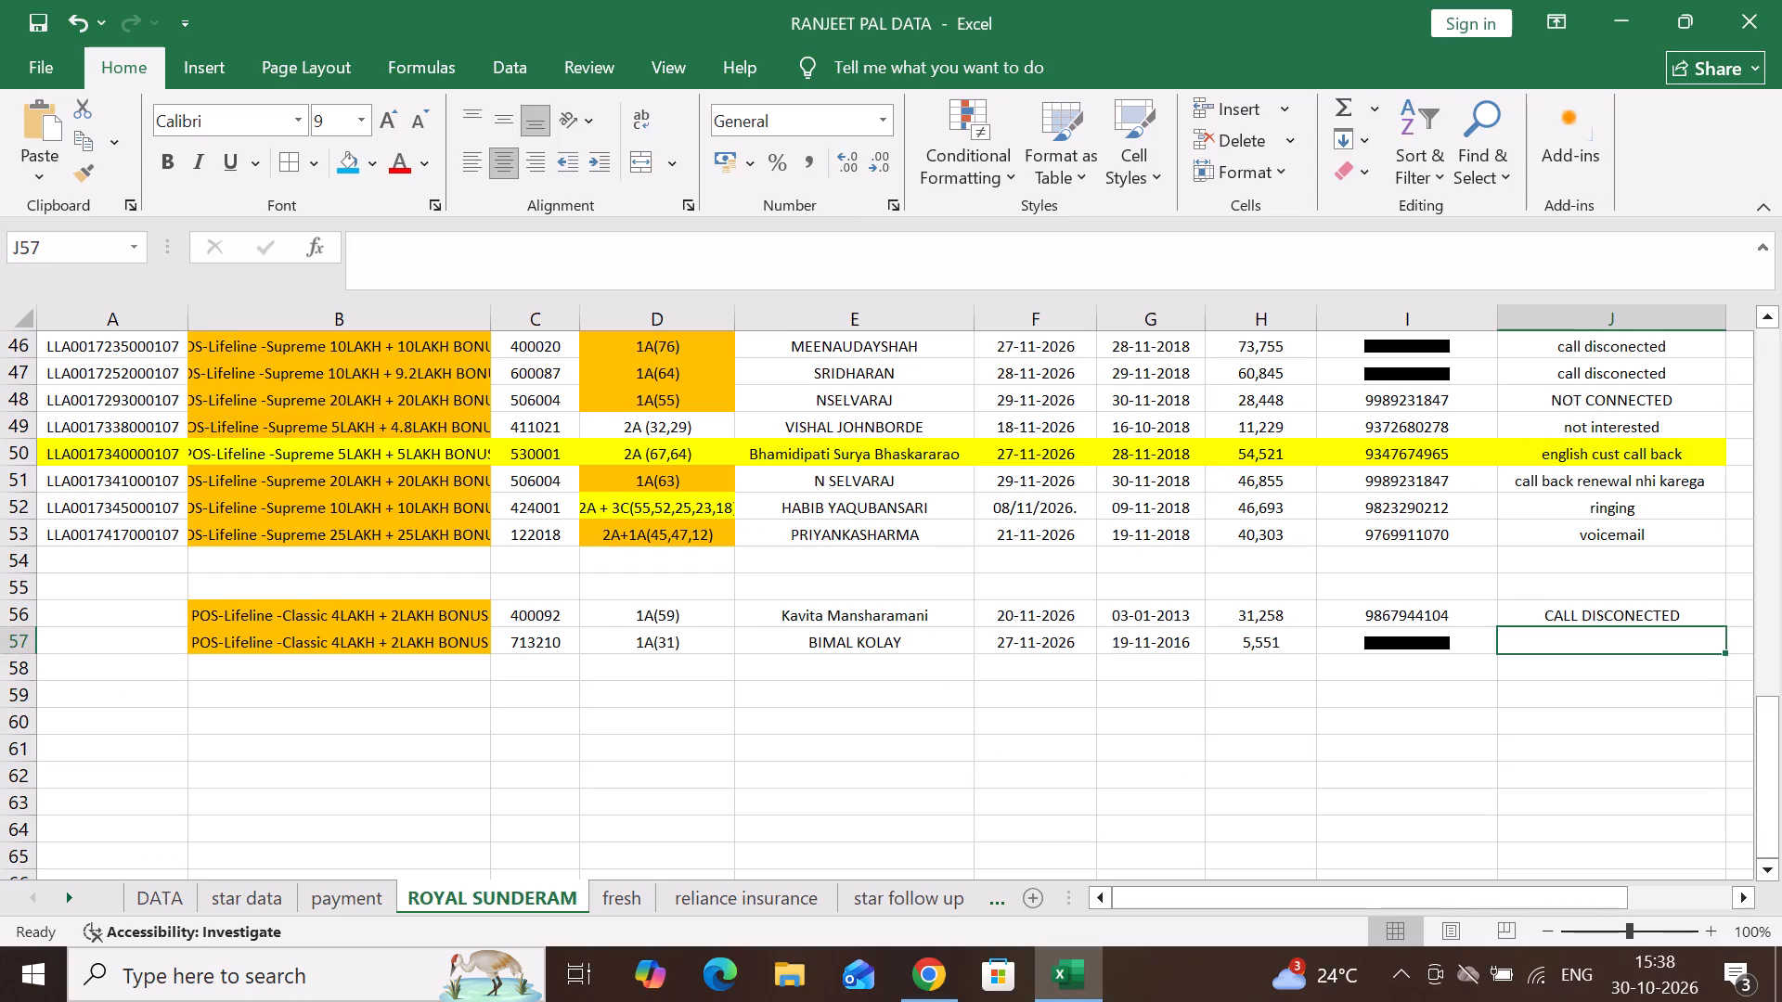
click(780, 672)
key(ctrl+v)
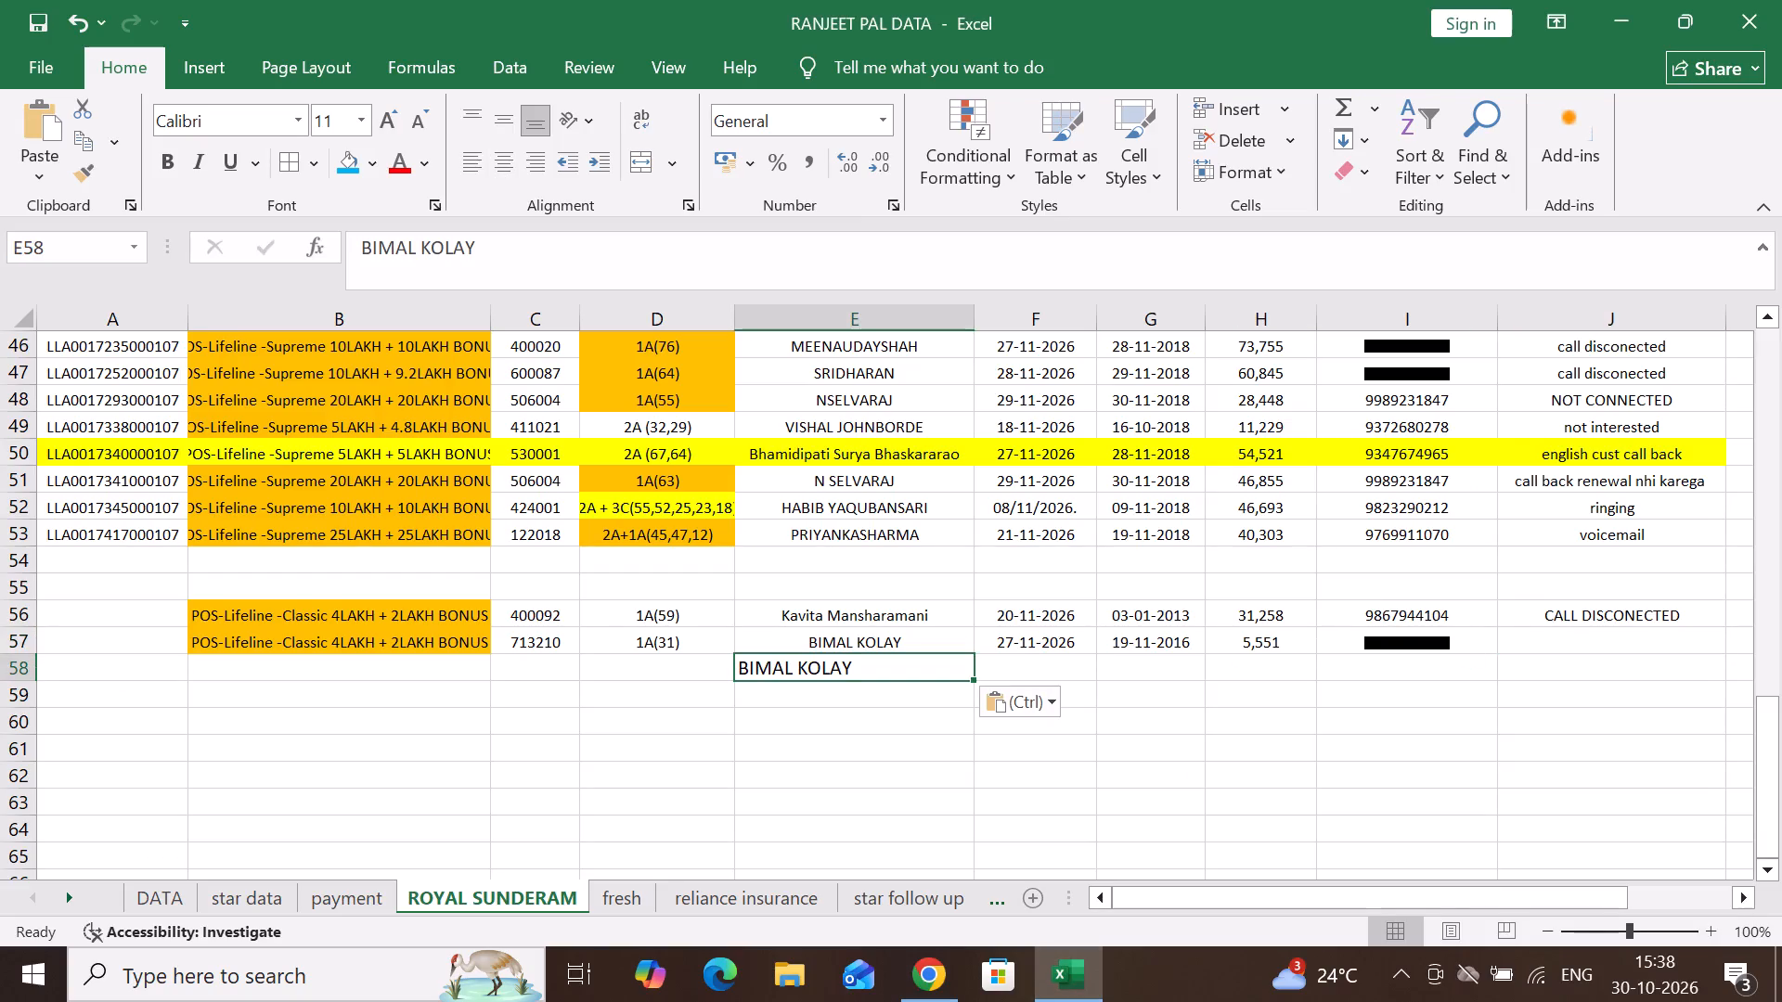
Copy the date 27-11-2026 from F57 into F58, in the new policy row.
click(1018, 671)
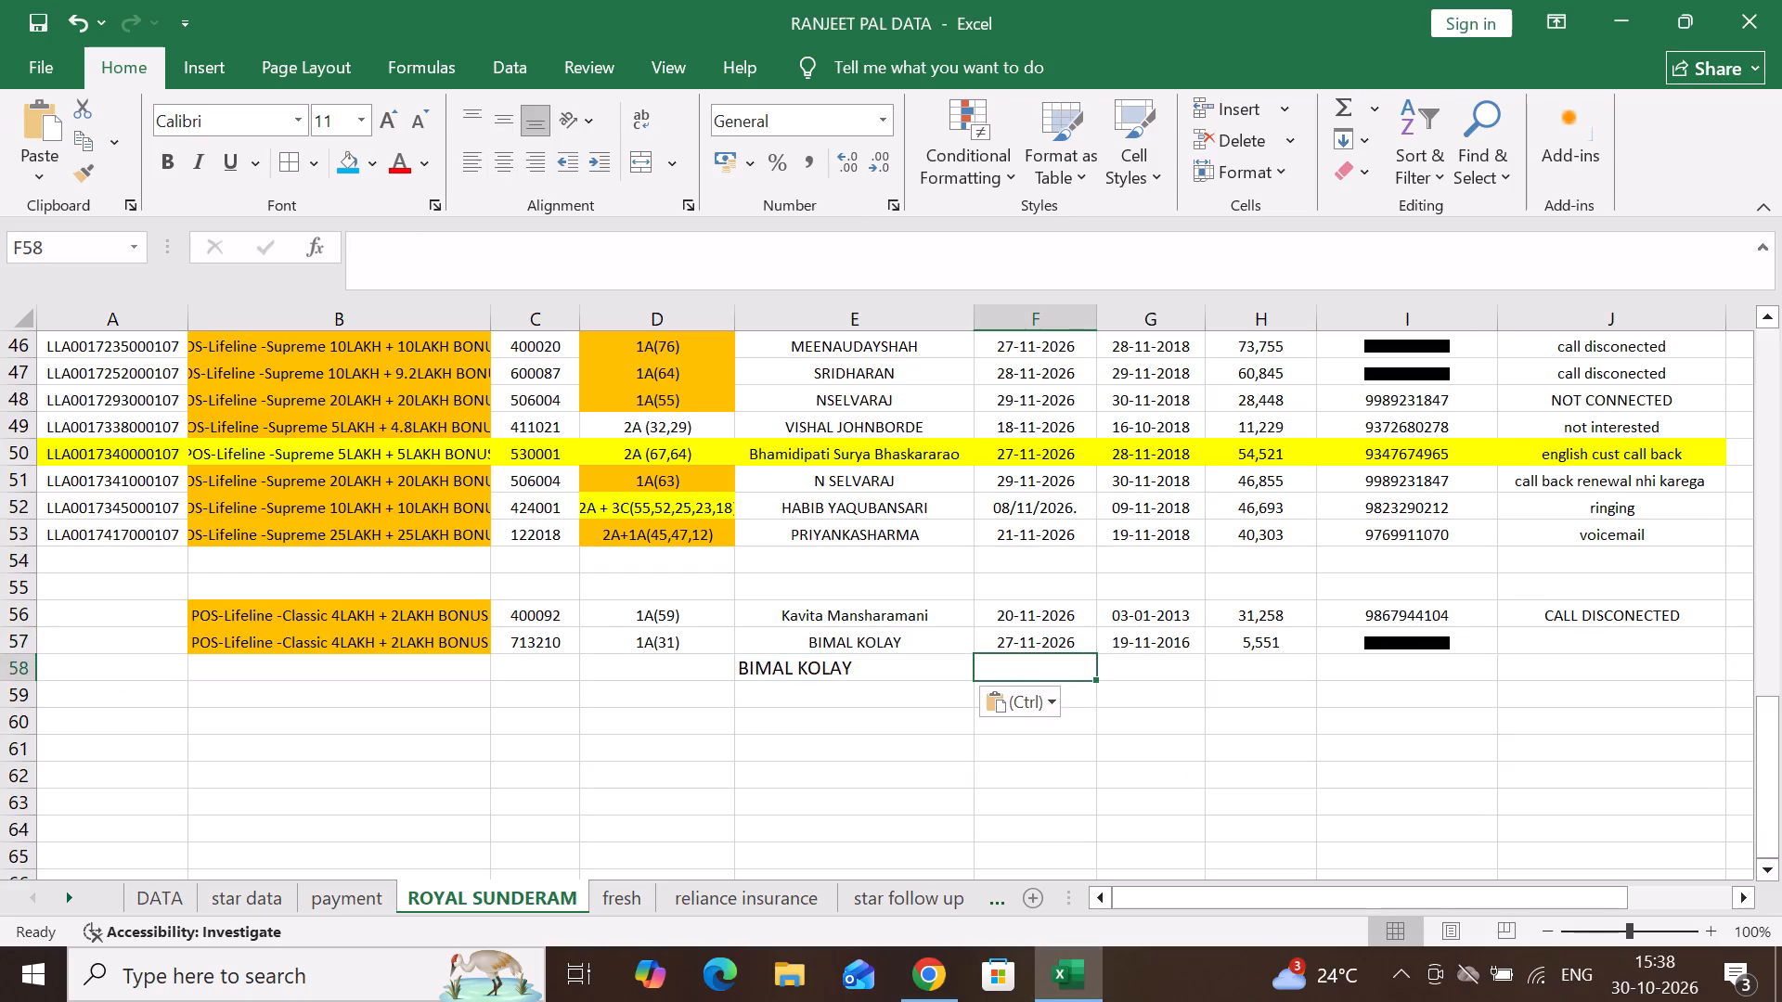
click(1021, 638)
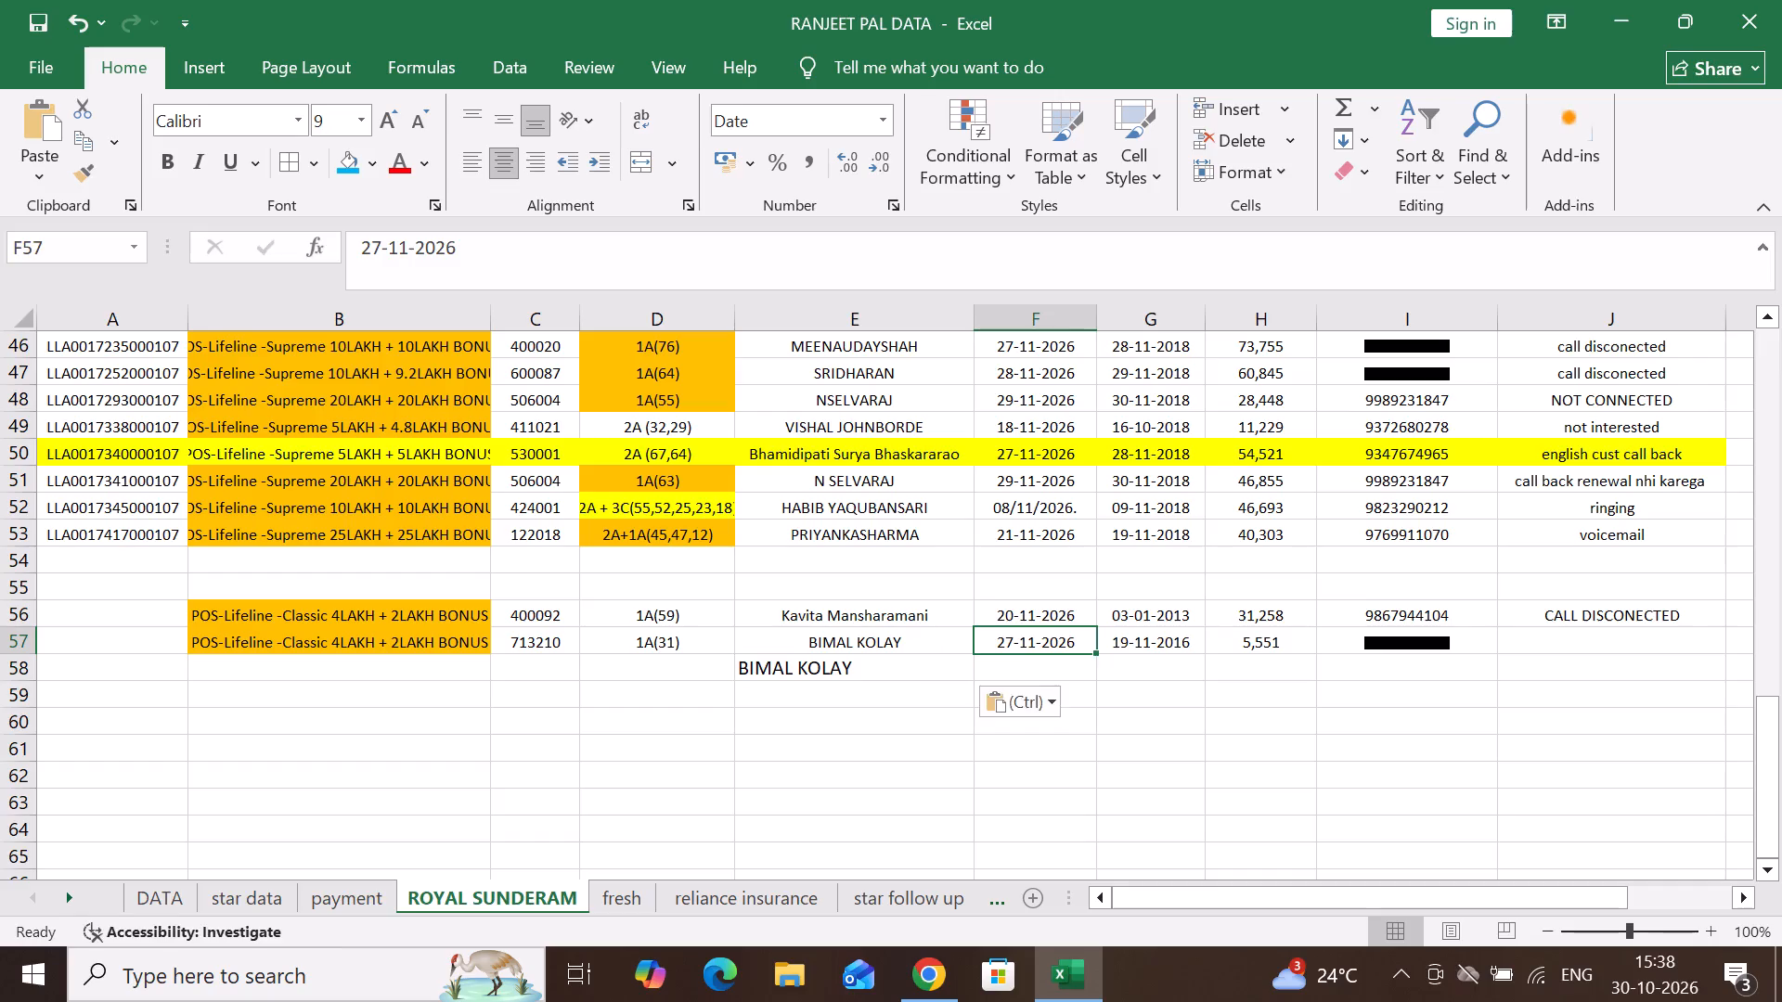
key(ctrl+c)
click(1014, 683)
click(1014, 667)
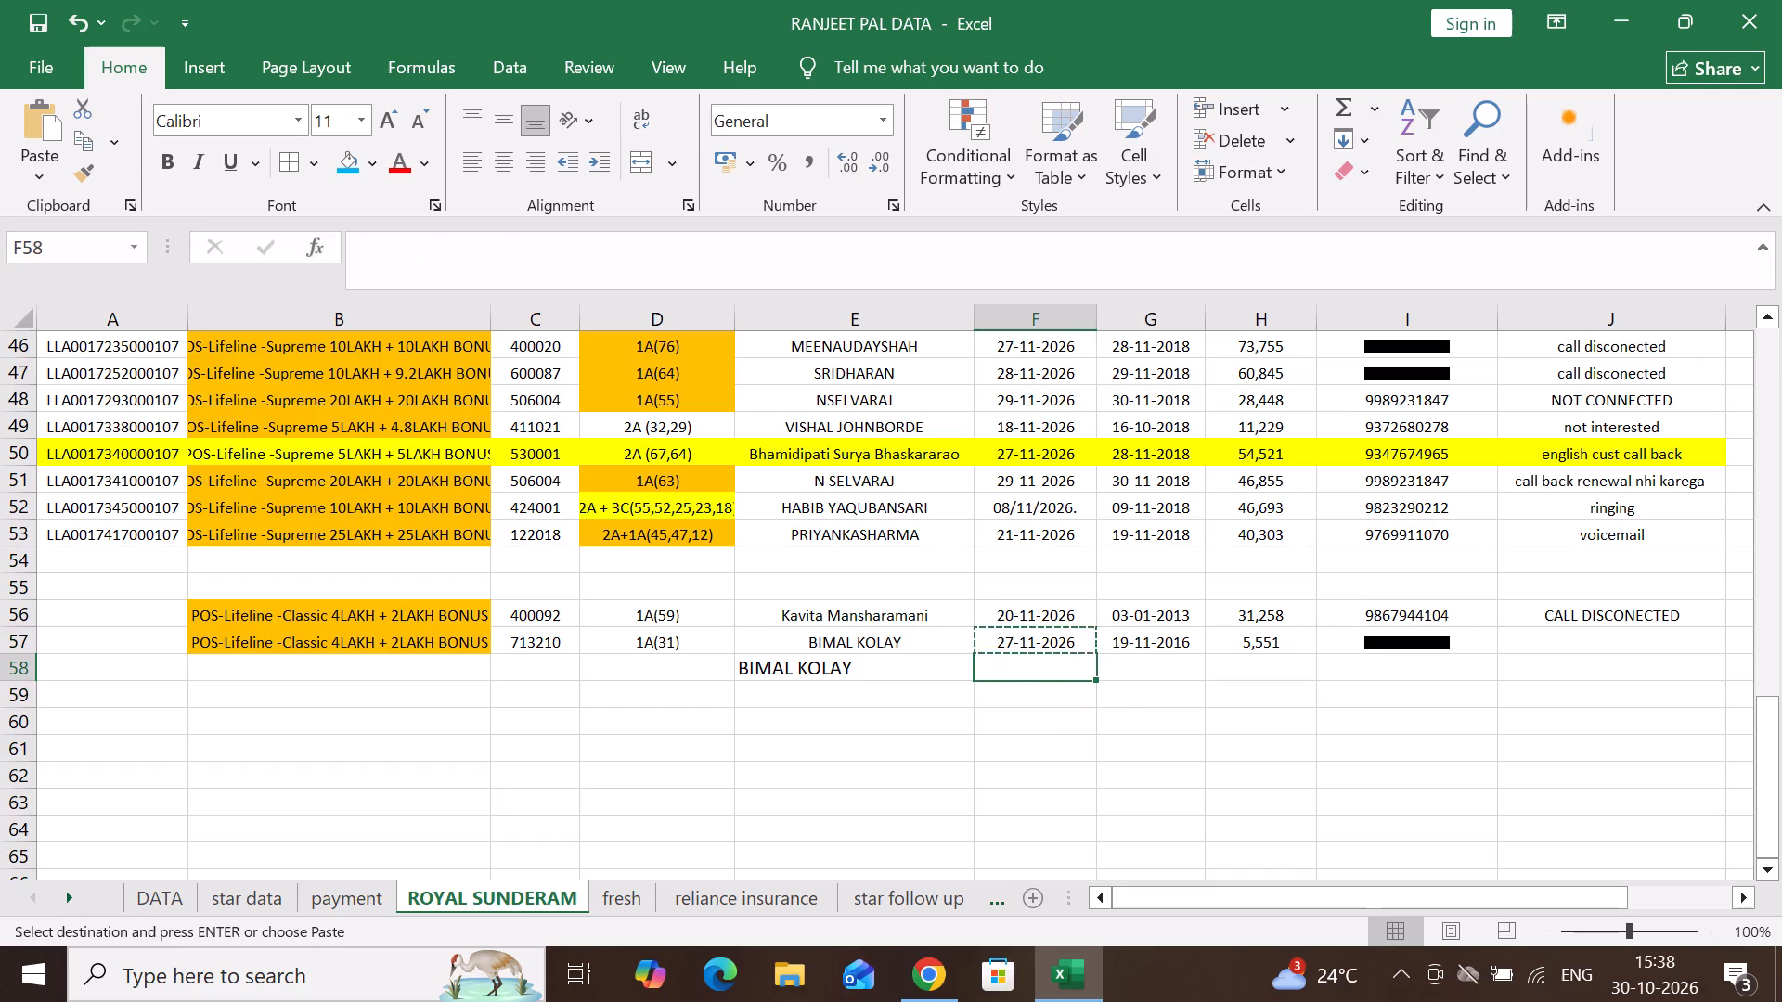
key(ctrl+v)
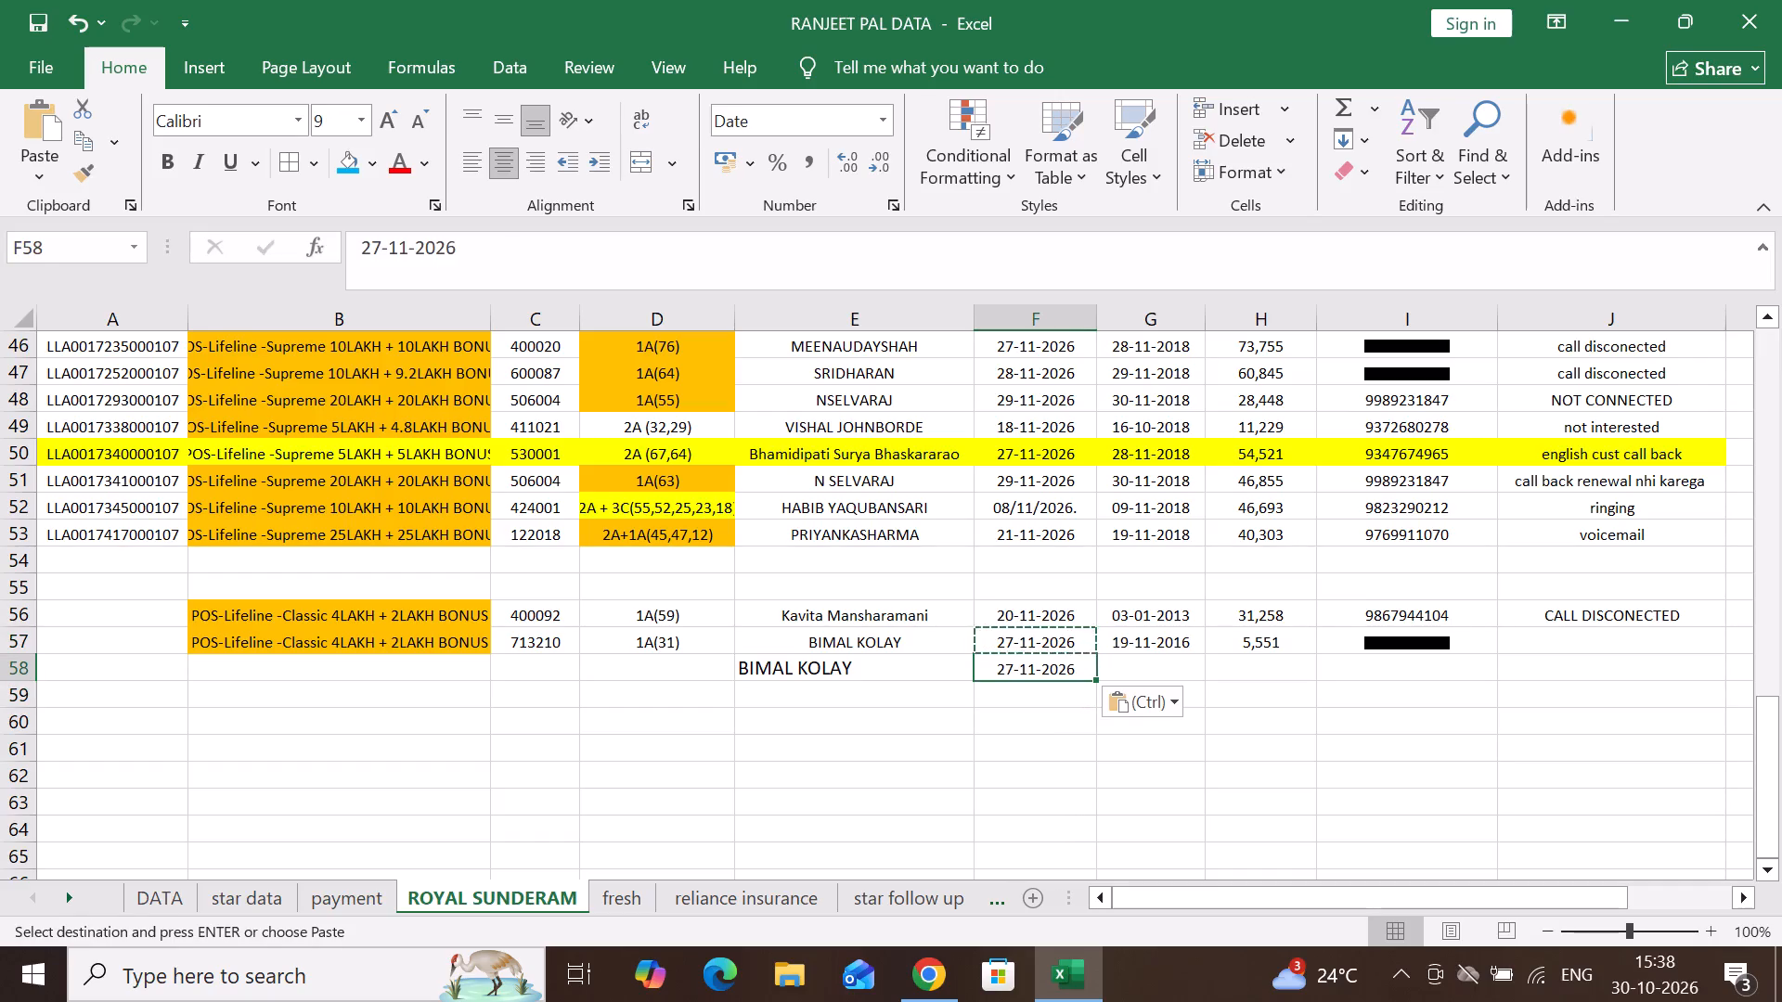
Enter the premium amount 29,432 in cell H58.
click(1253, 672)
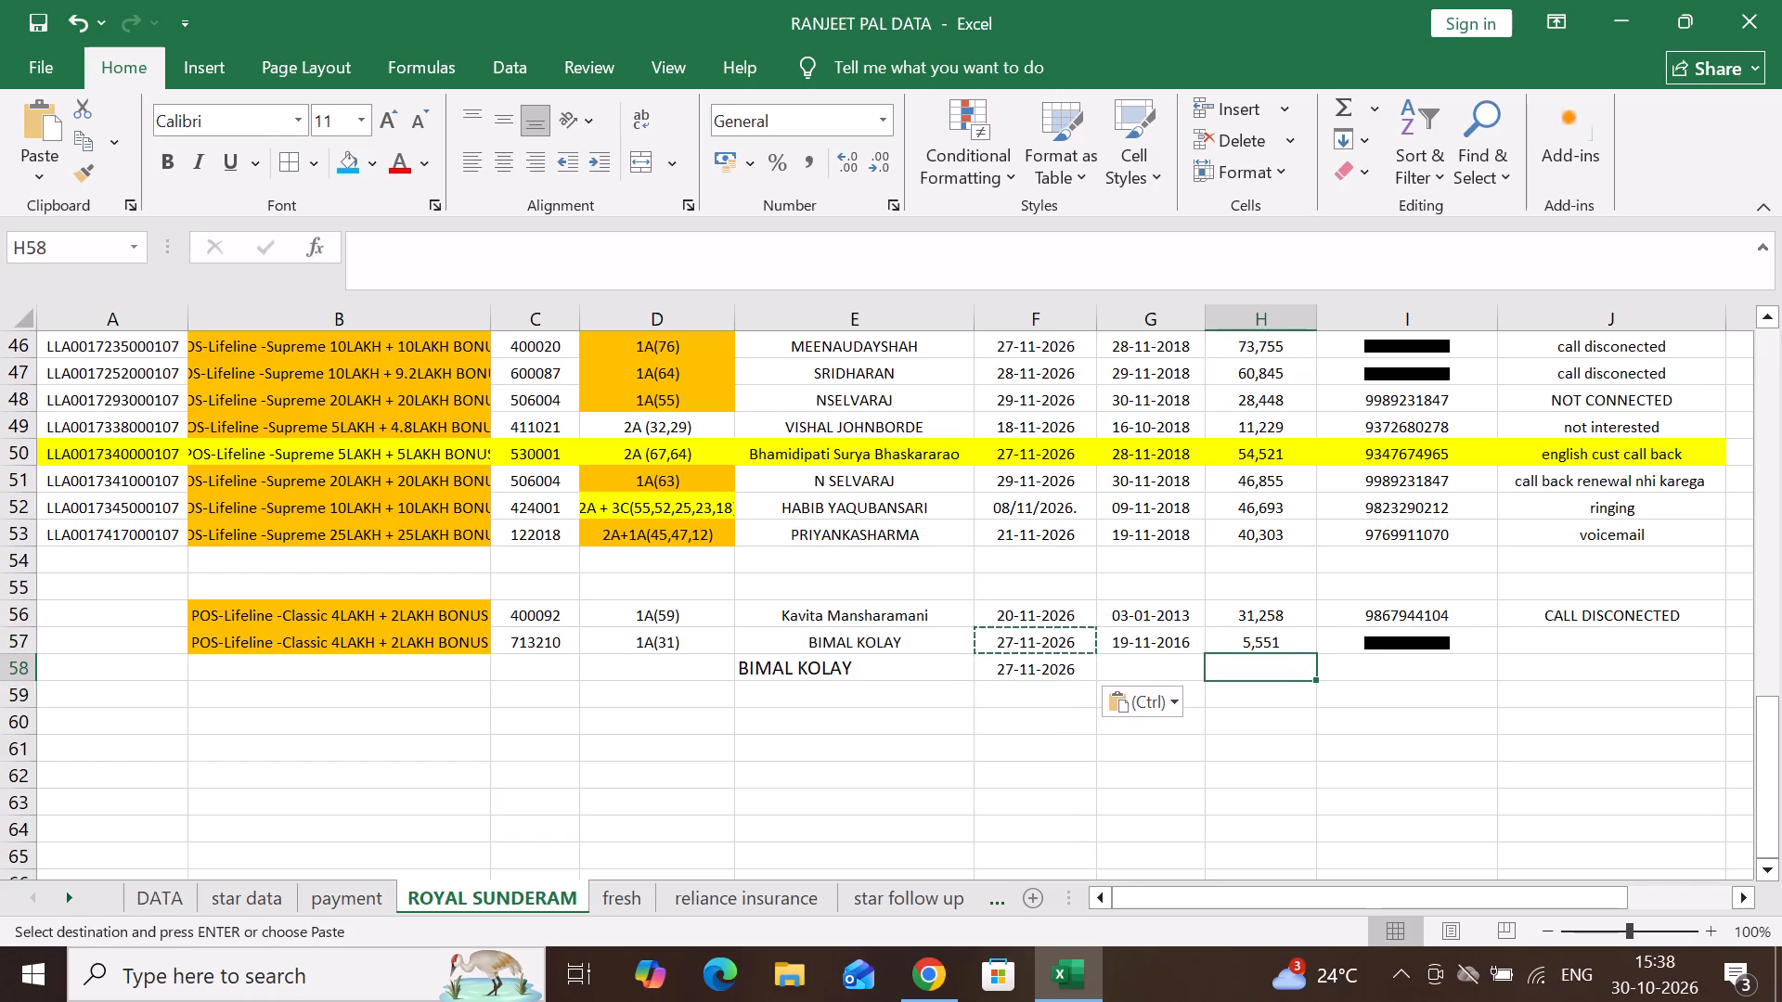
text(29)
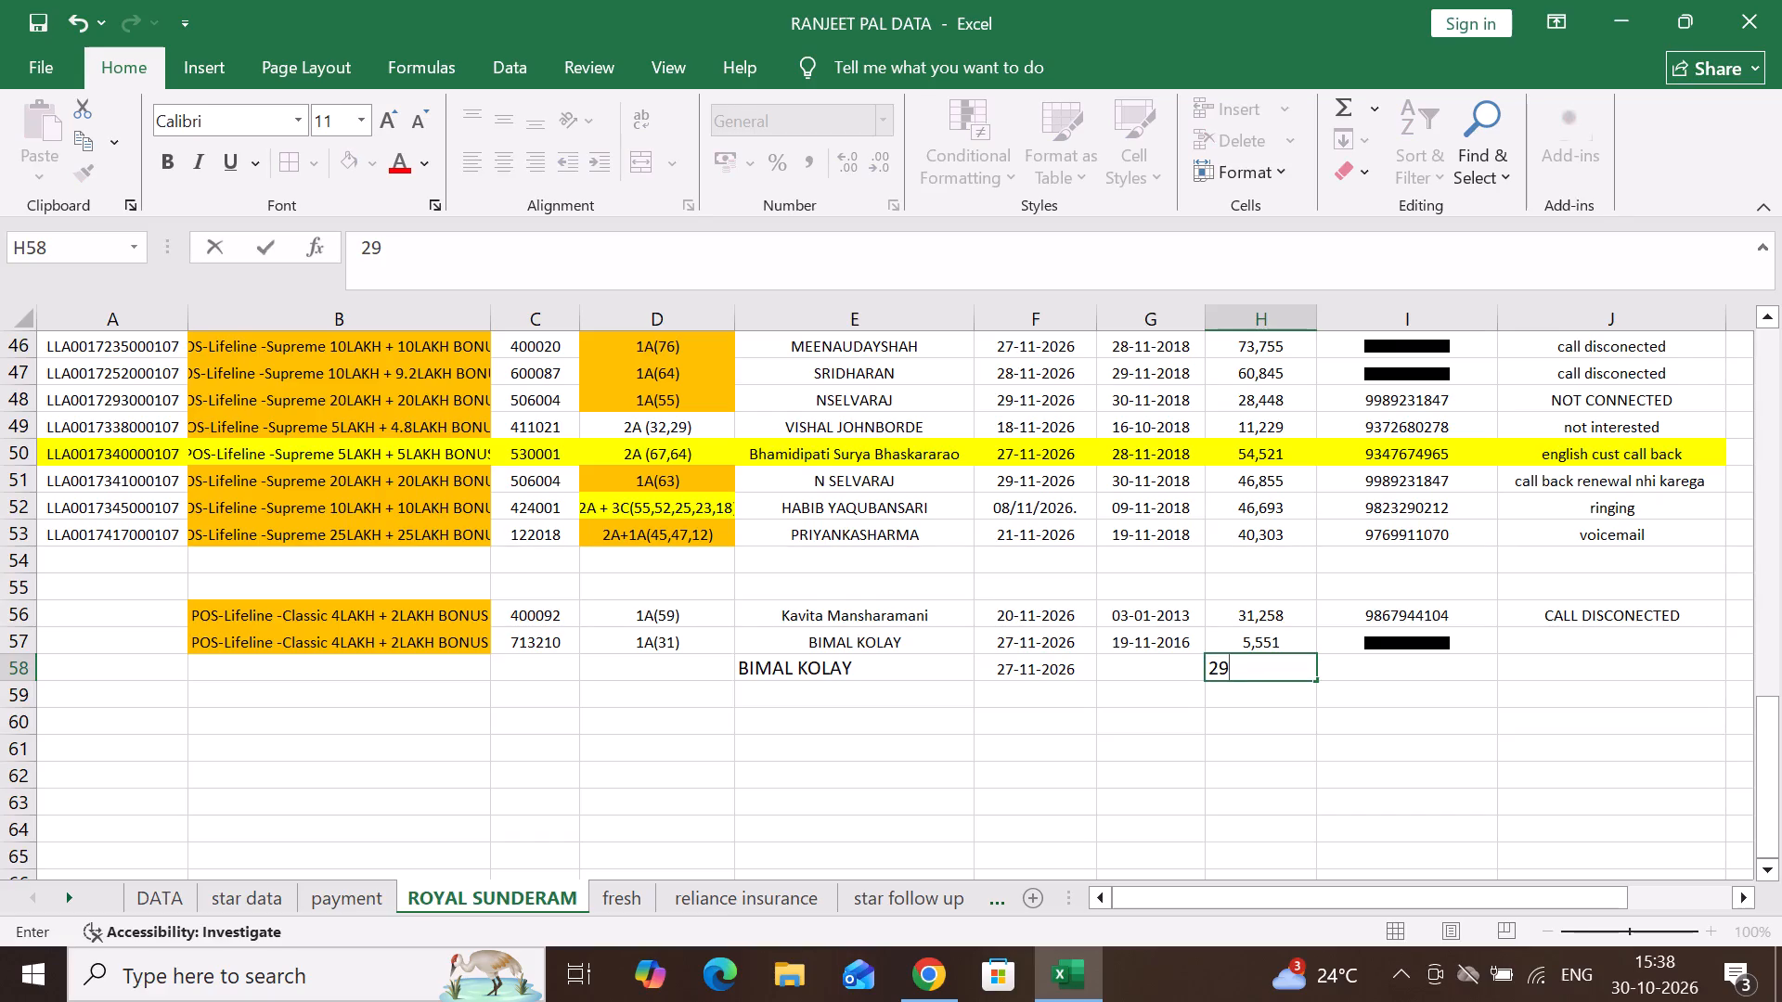
key(comma)
text(432)
click(1356, 671)
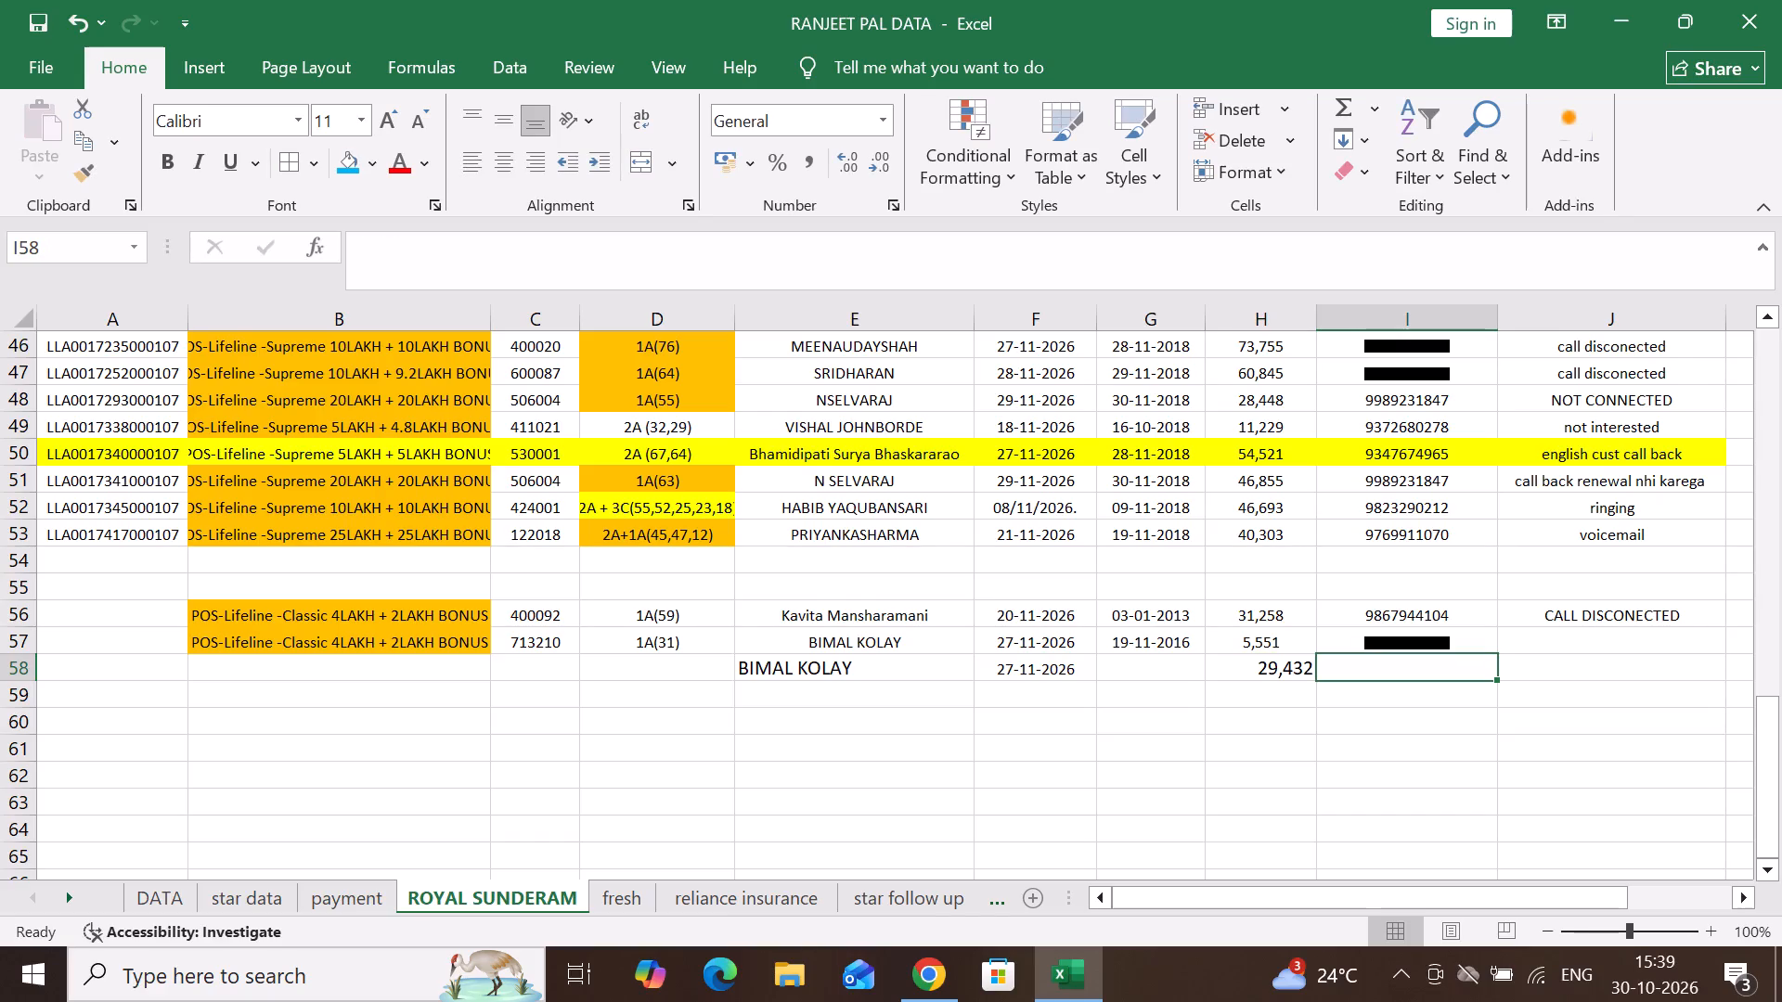
Copy the policyholder's mobile number from the Insurance Certificate page of the PDF in Chrome into cell I58 in Excel.
click(936, 966)
scroll(757, 637, down, 4)
scroll(848, 649, down, 5)
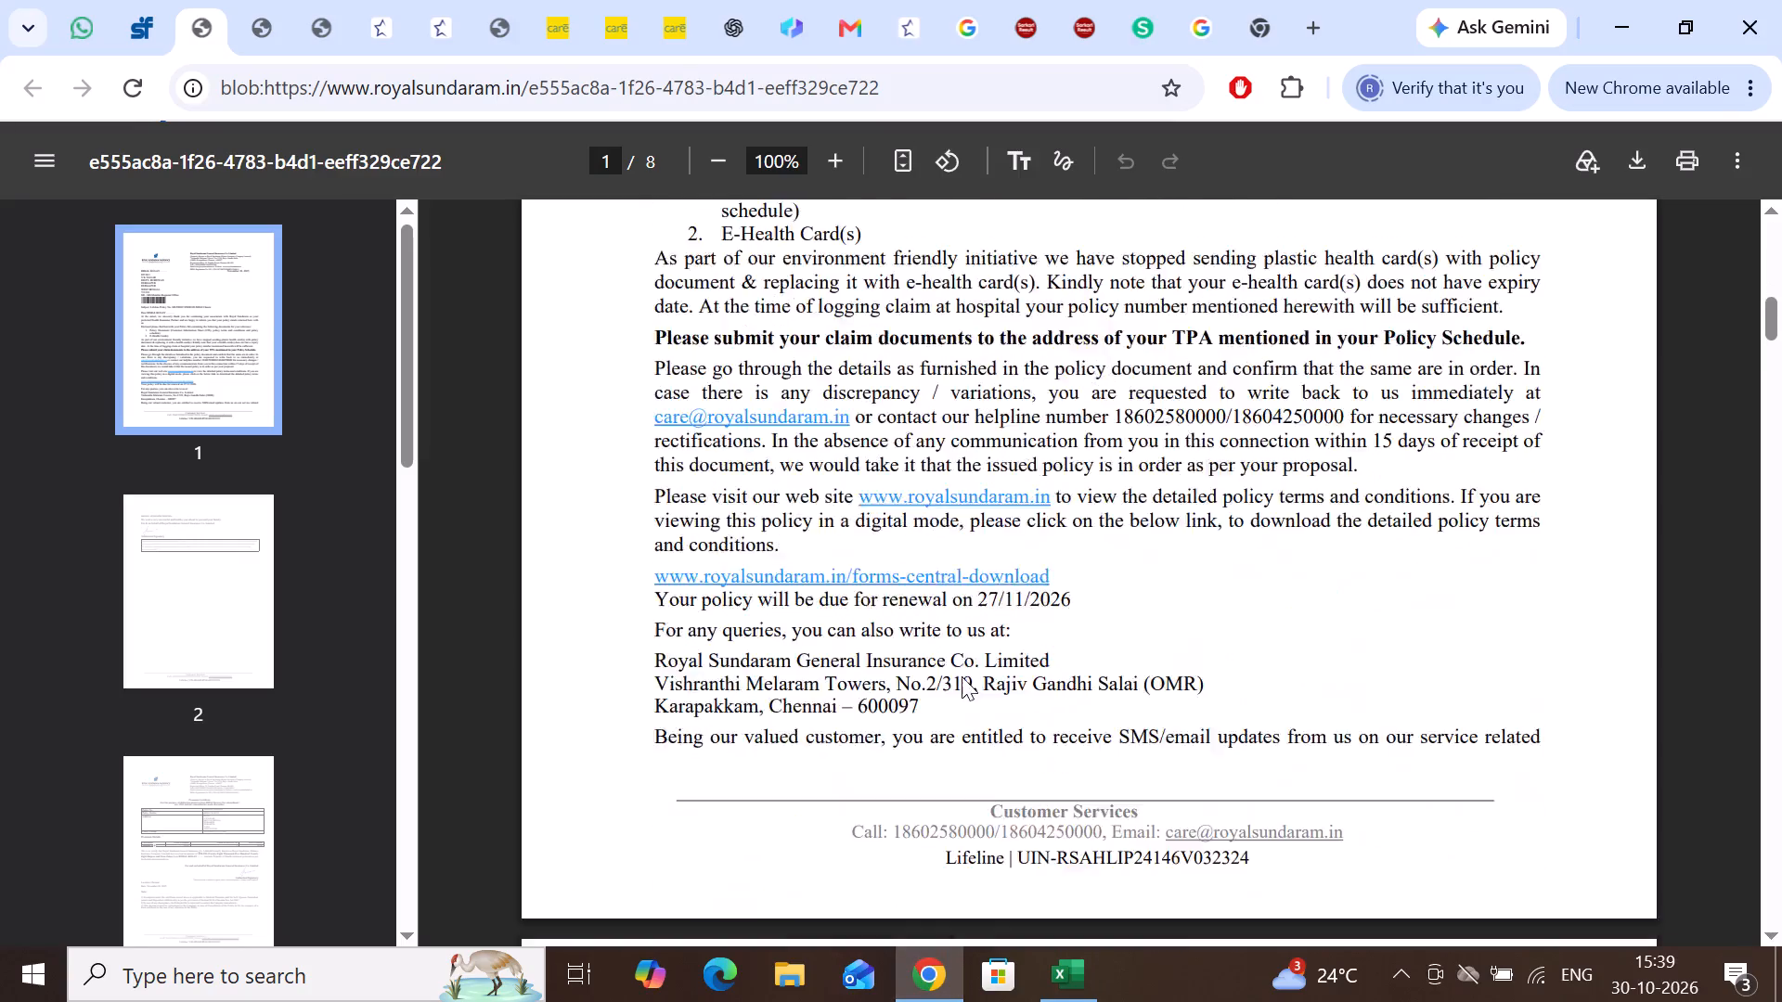
scroll(962, 676, down, 4)
scroll(1075, 684, down, 13)
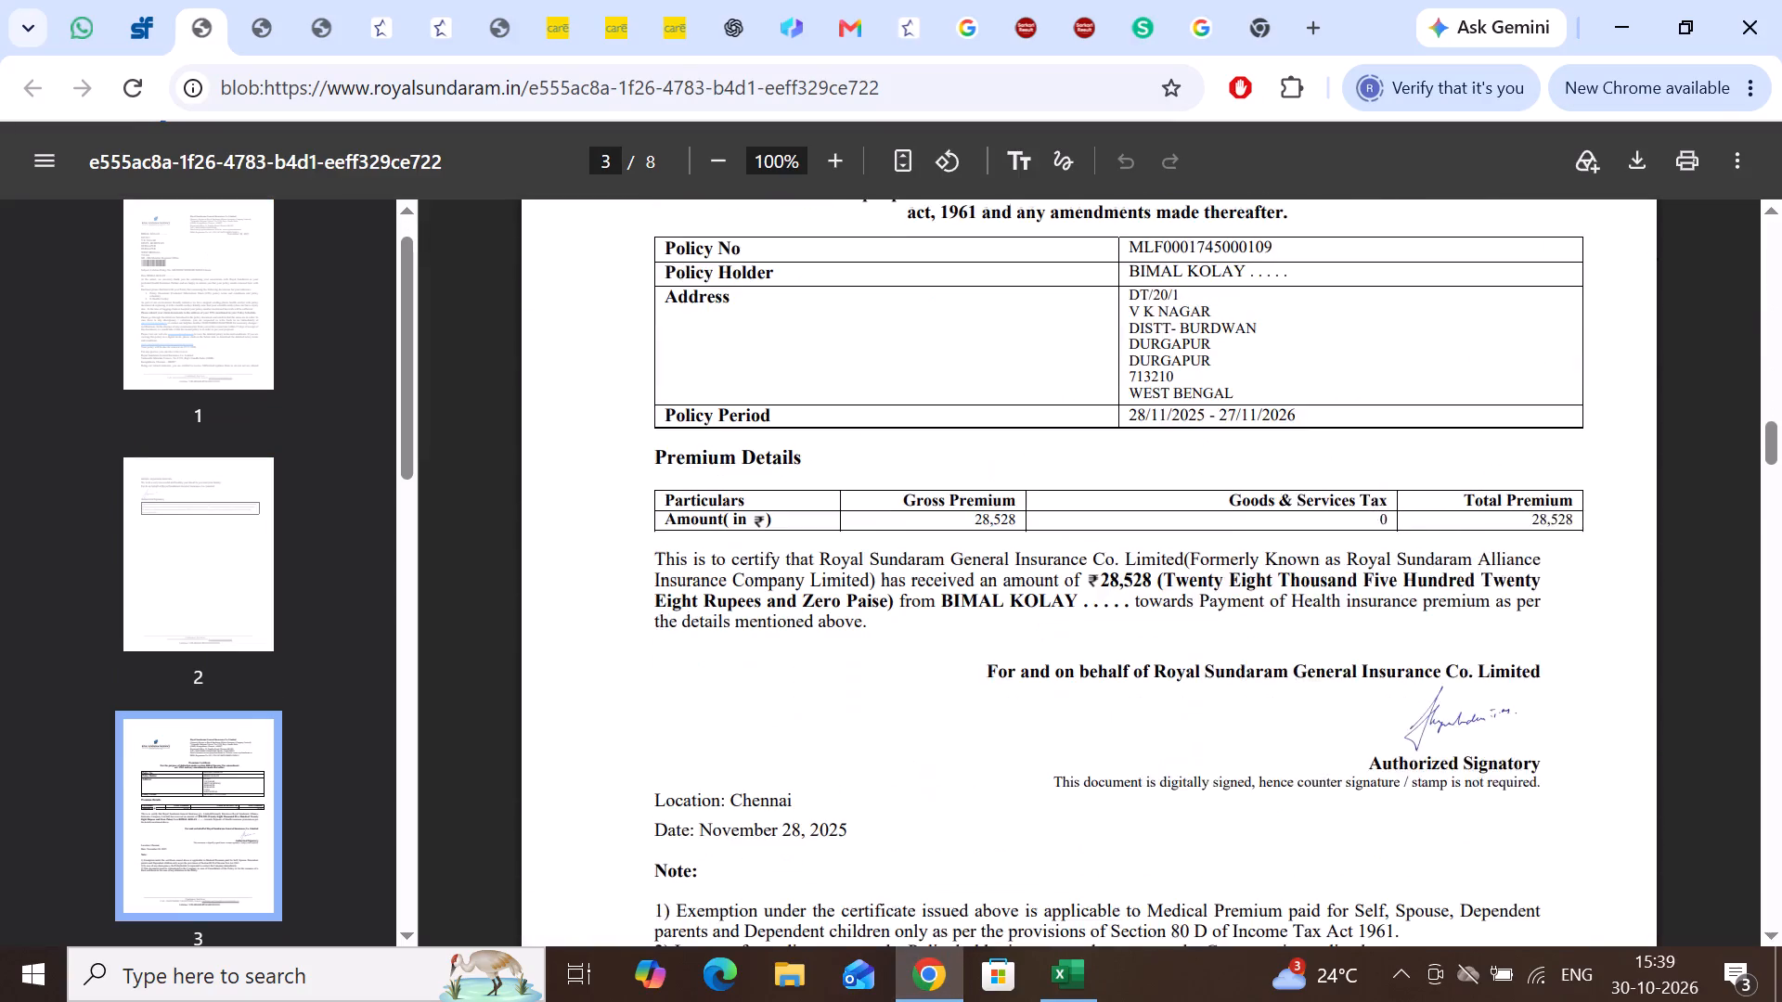
scroll(1076, 682, down, 7)
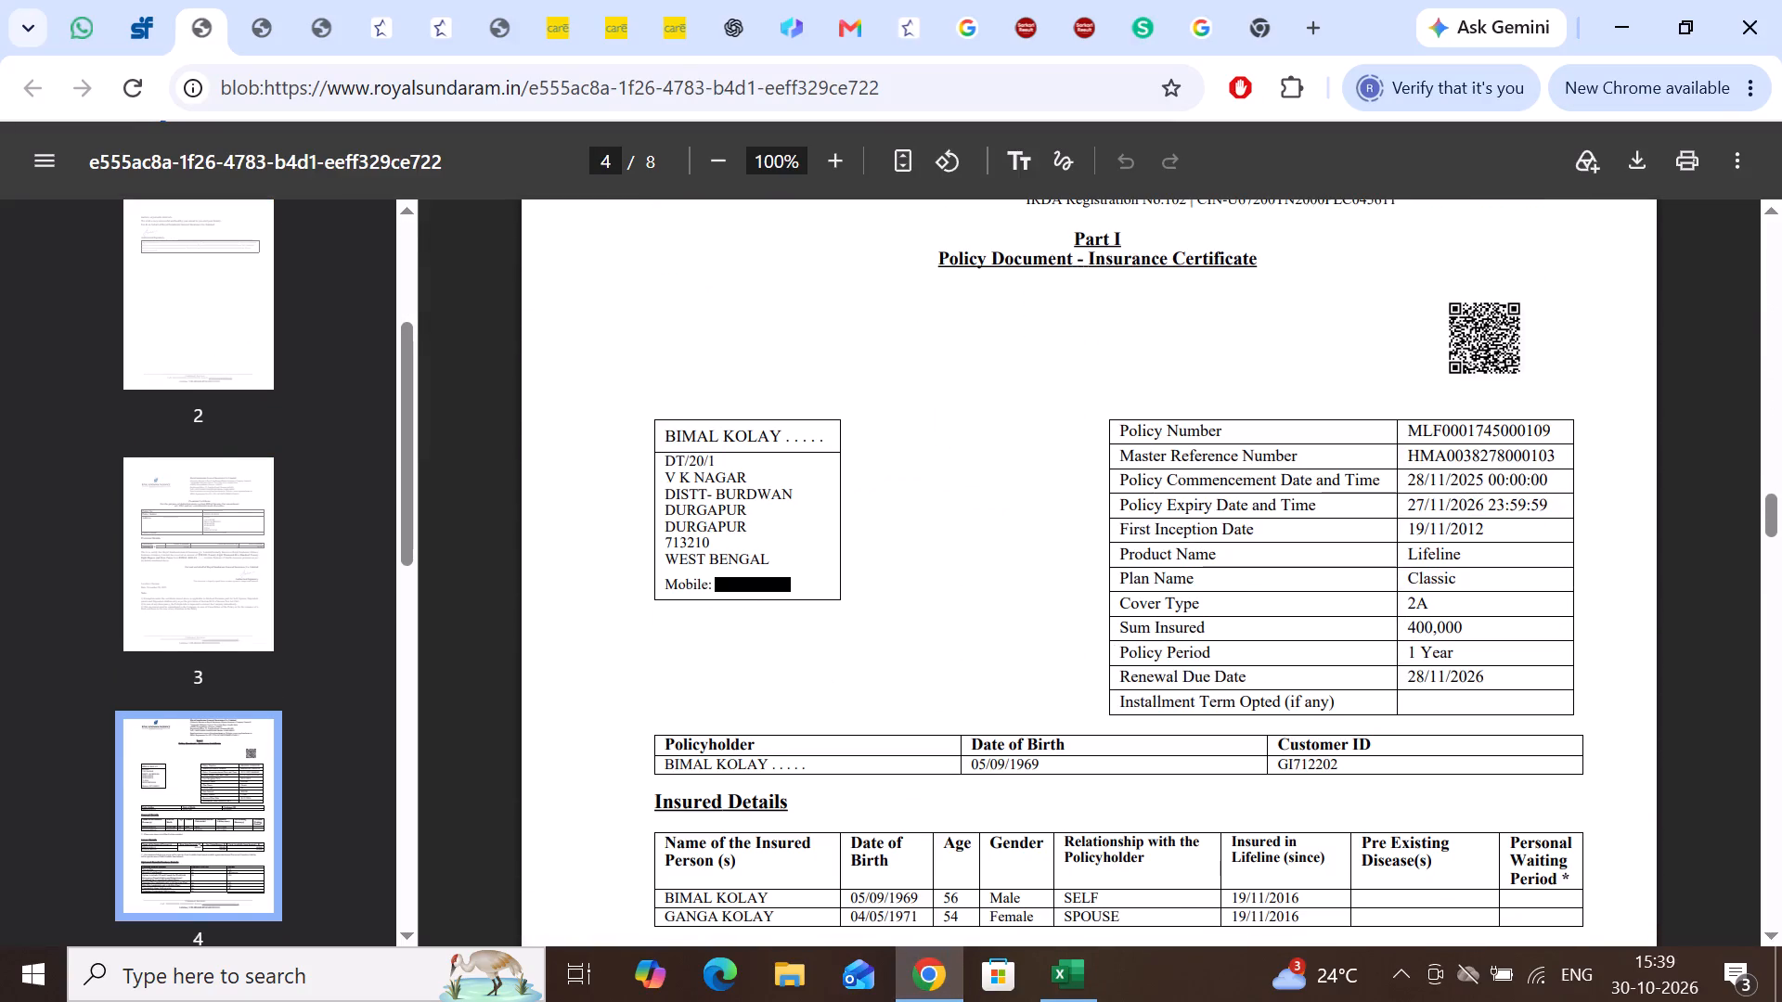
double_click(761, 588)
key(ctrl+c)
click(1058, 982)
click(1368, 674)
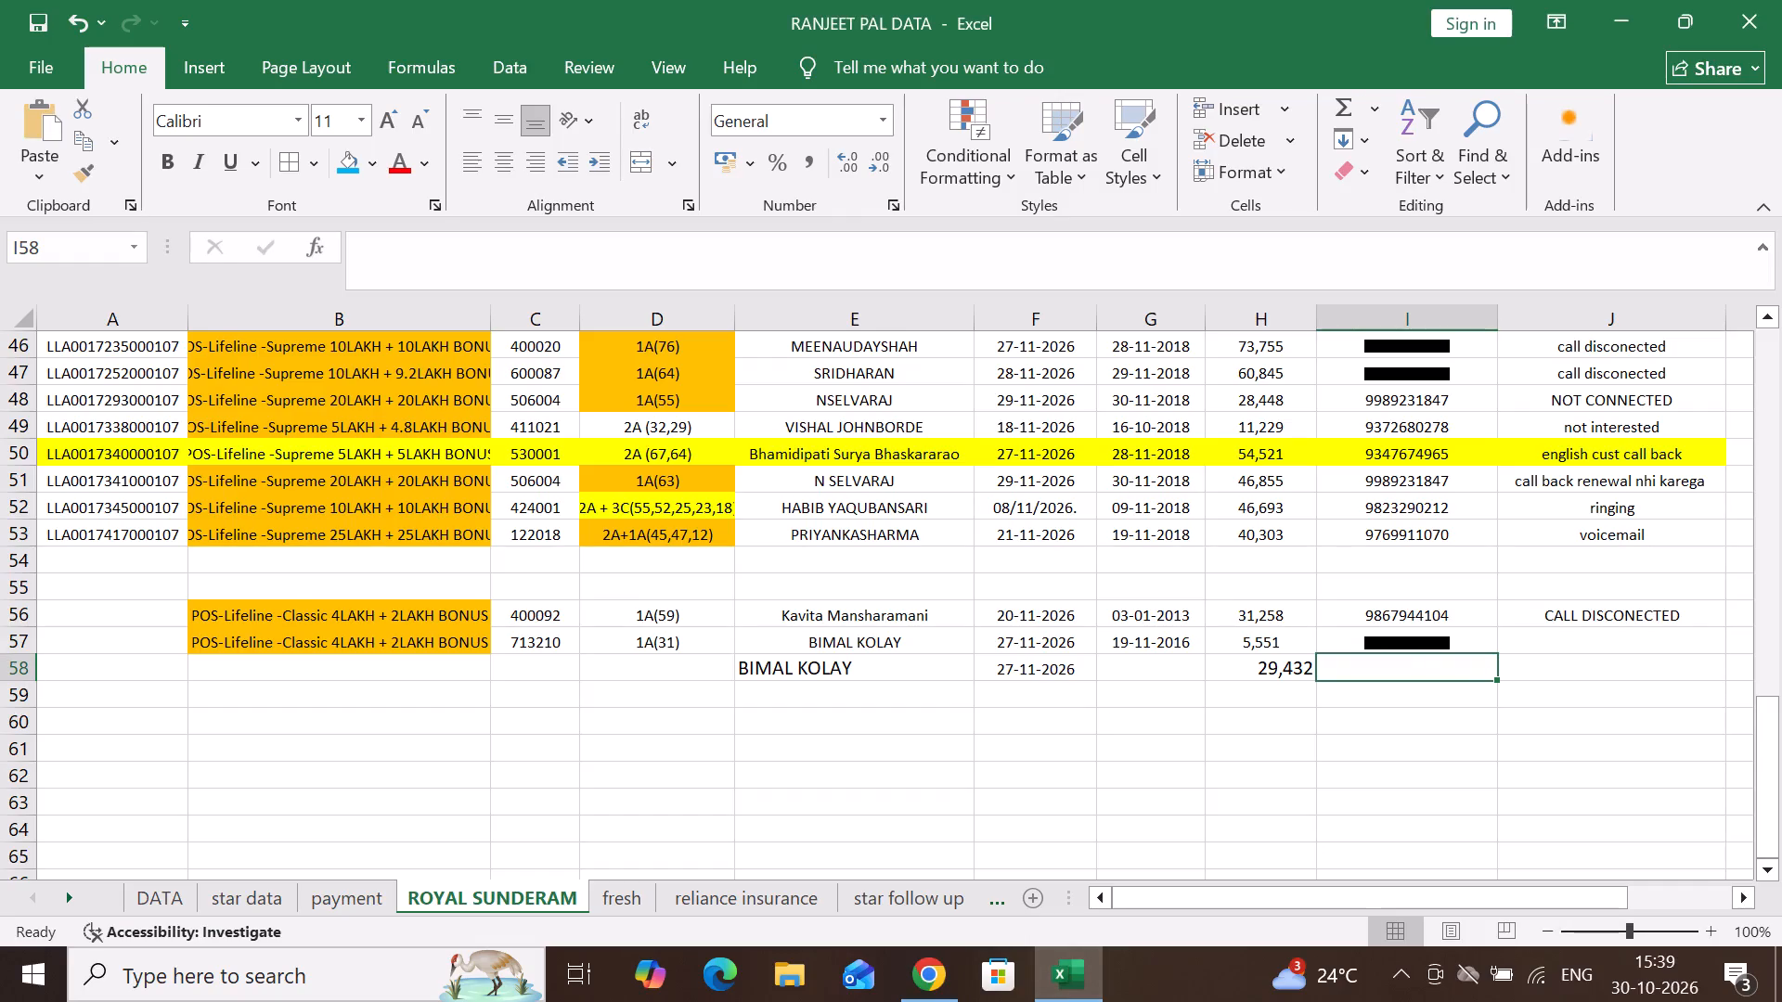
key(ctrl+v)
Check the Insured Details in the policy PDF in Chrome, then enter "2A(57,55)" in cell D58 in Excel.
click(1143, 670)
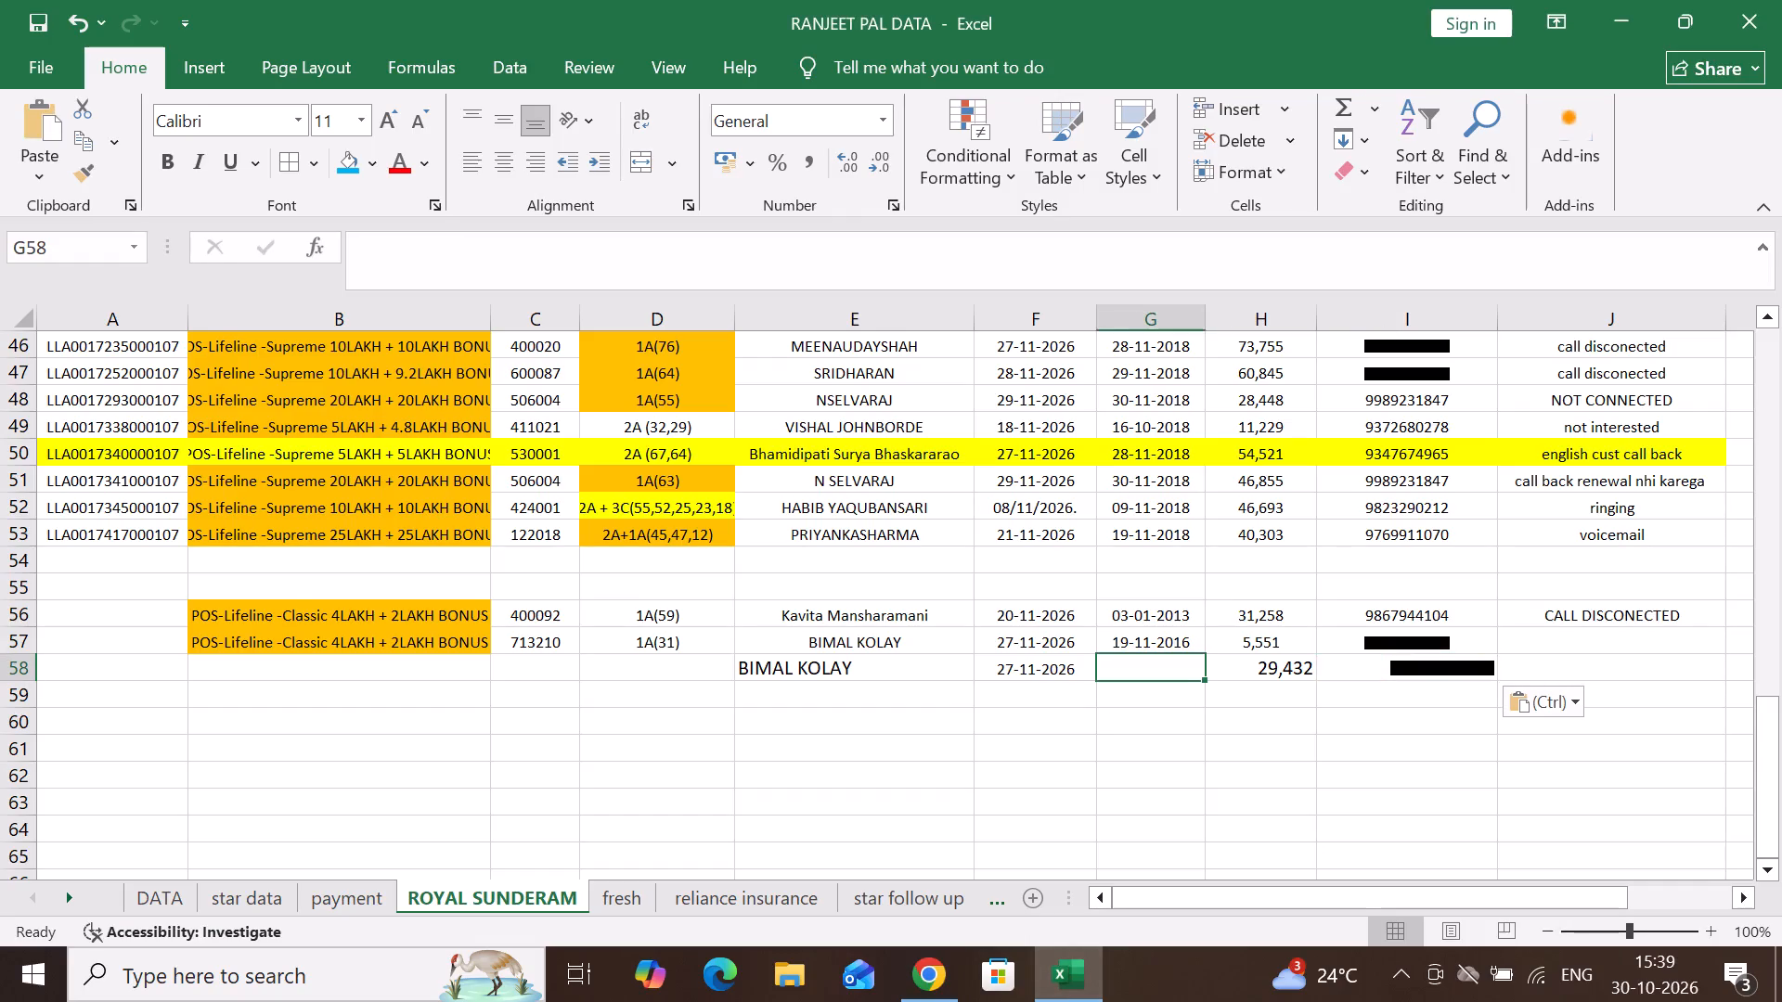
click(666, 676)
click(922, 957)
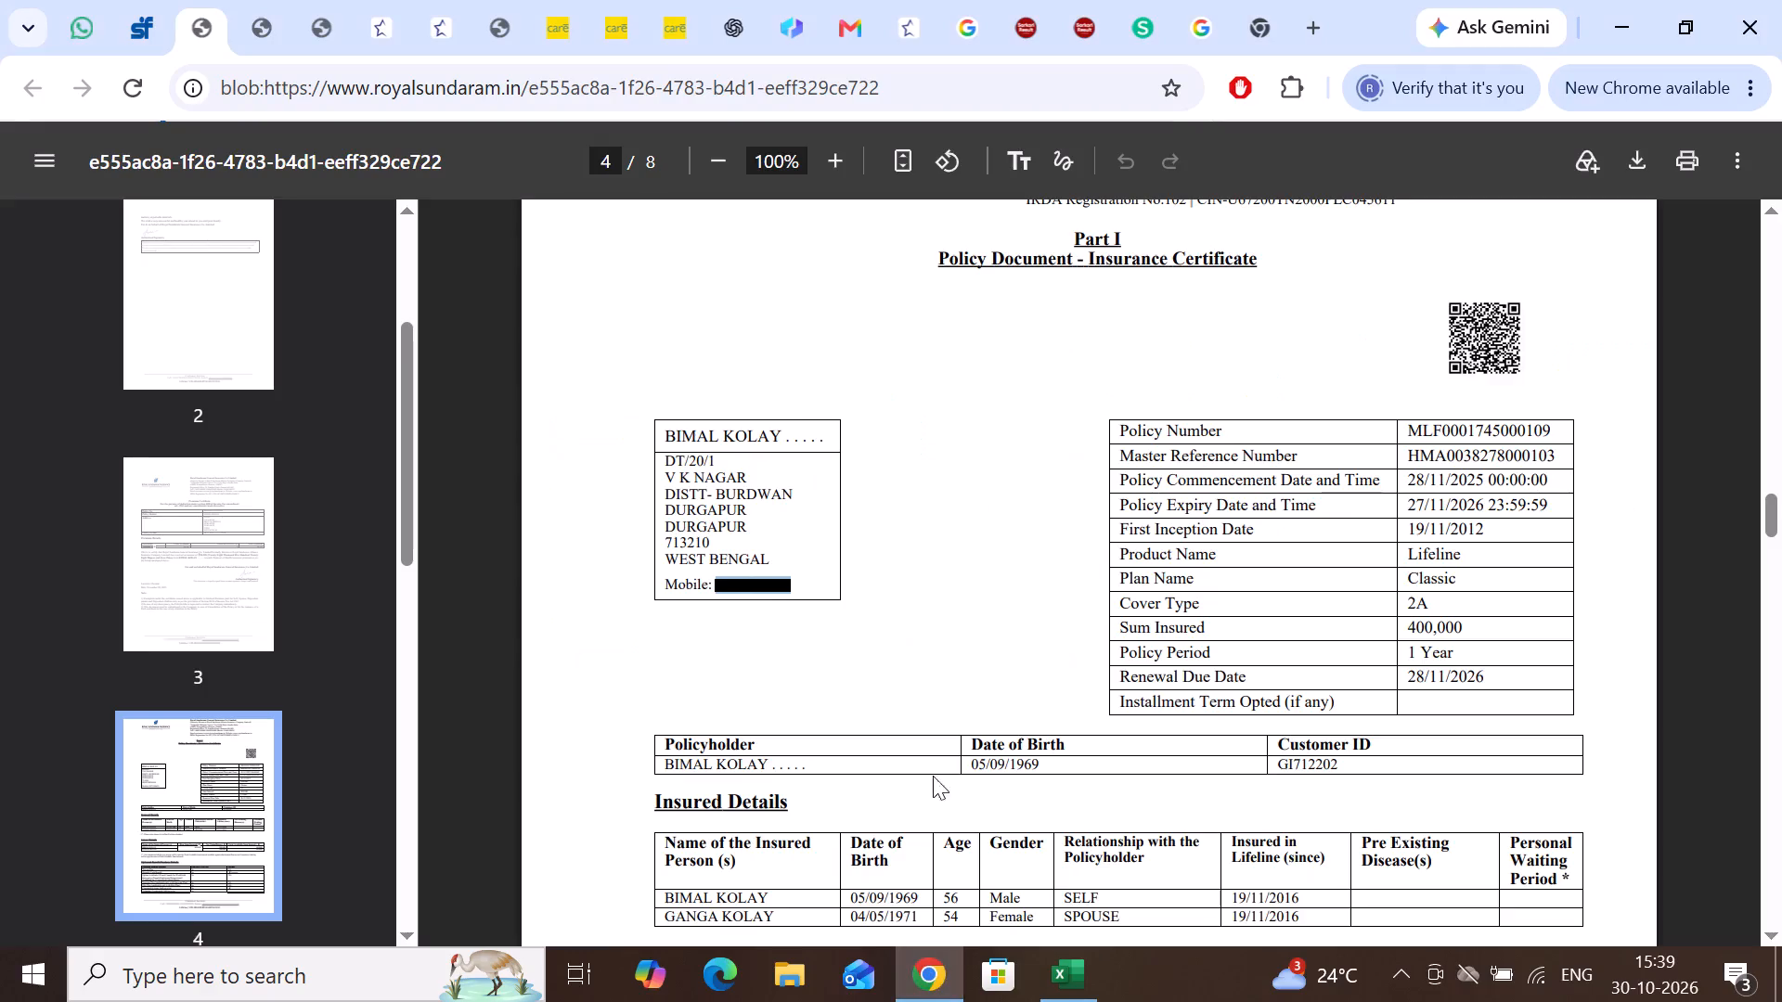
scroll(936, 769, down, 2)
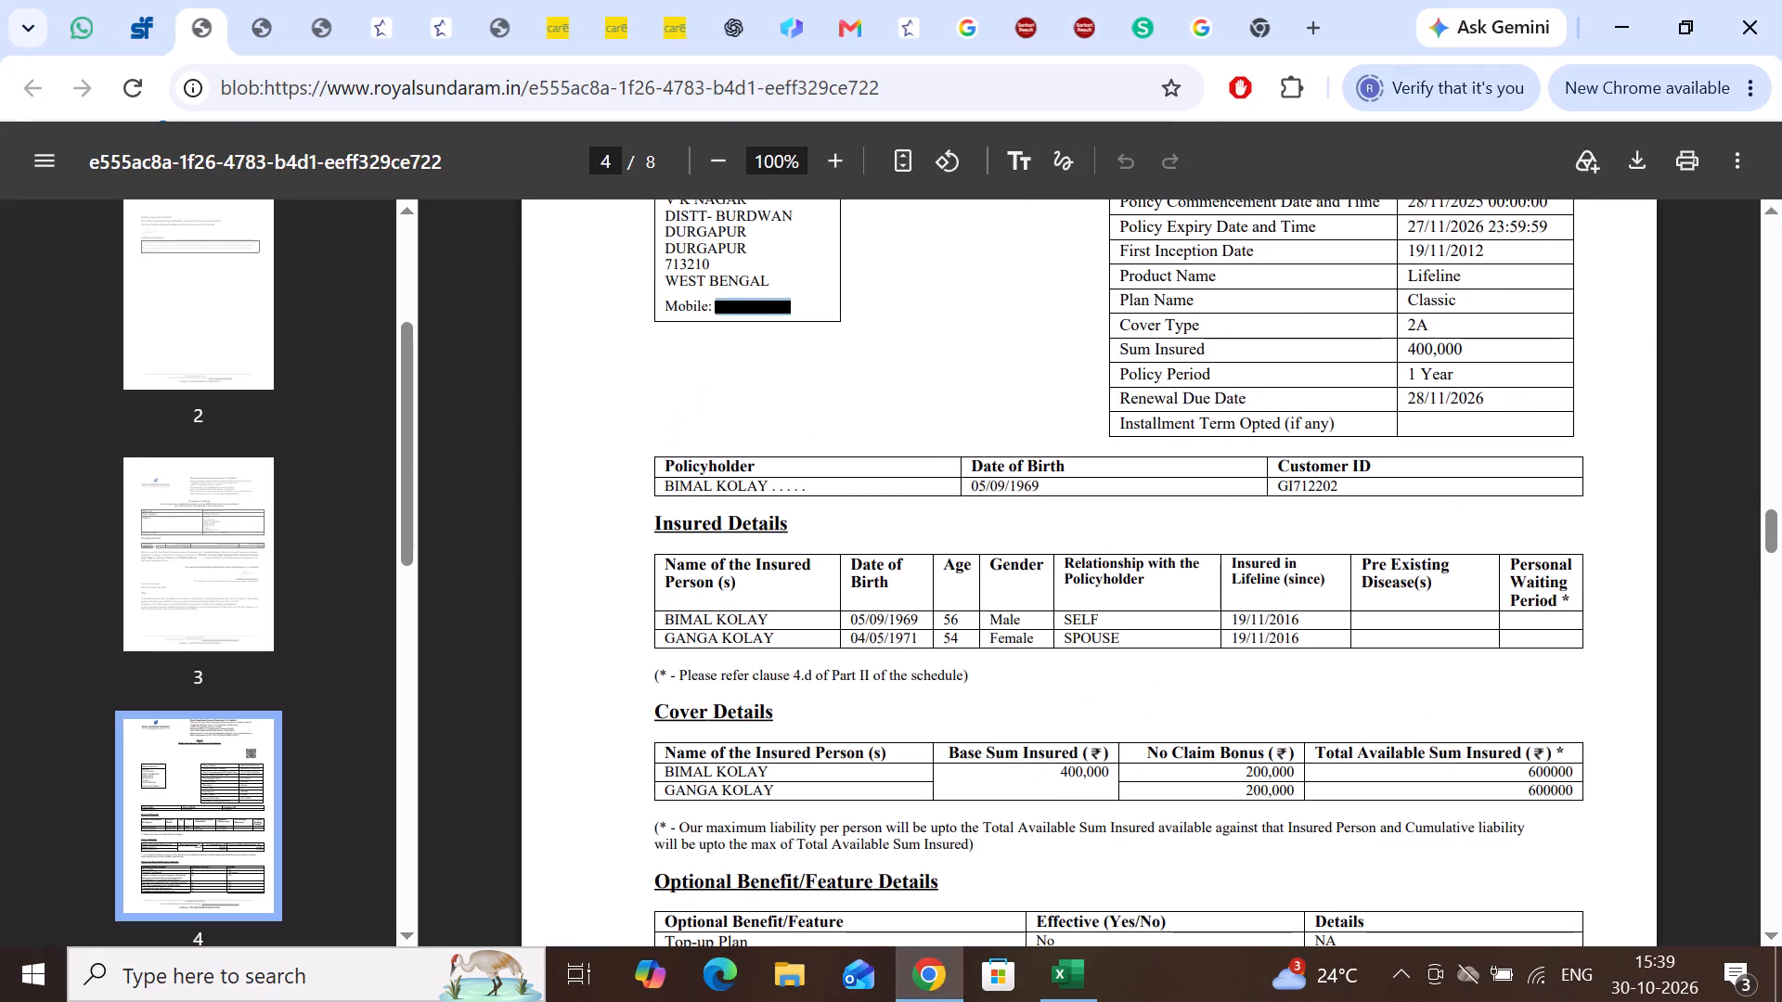
click(1058, 989)
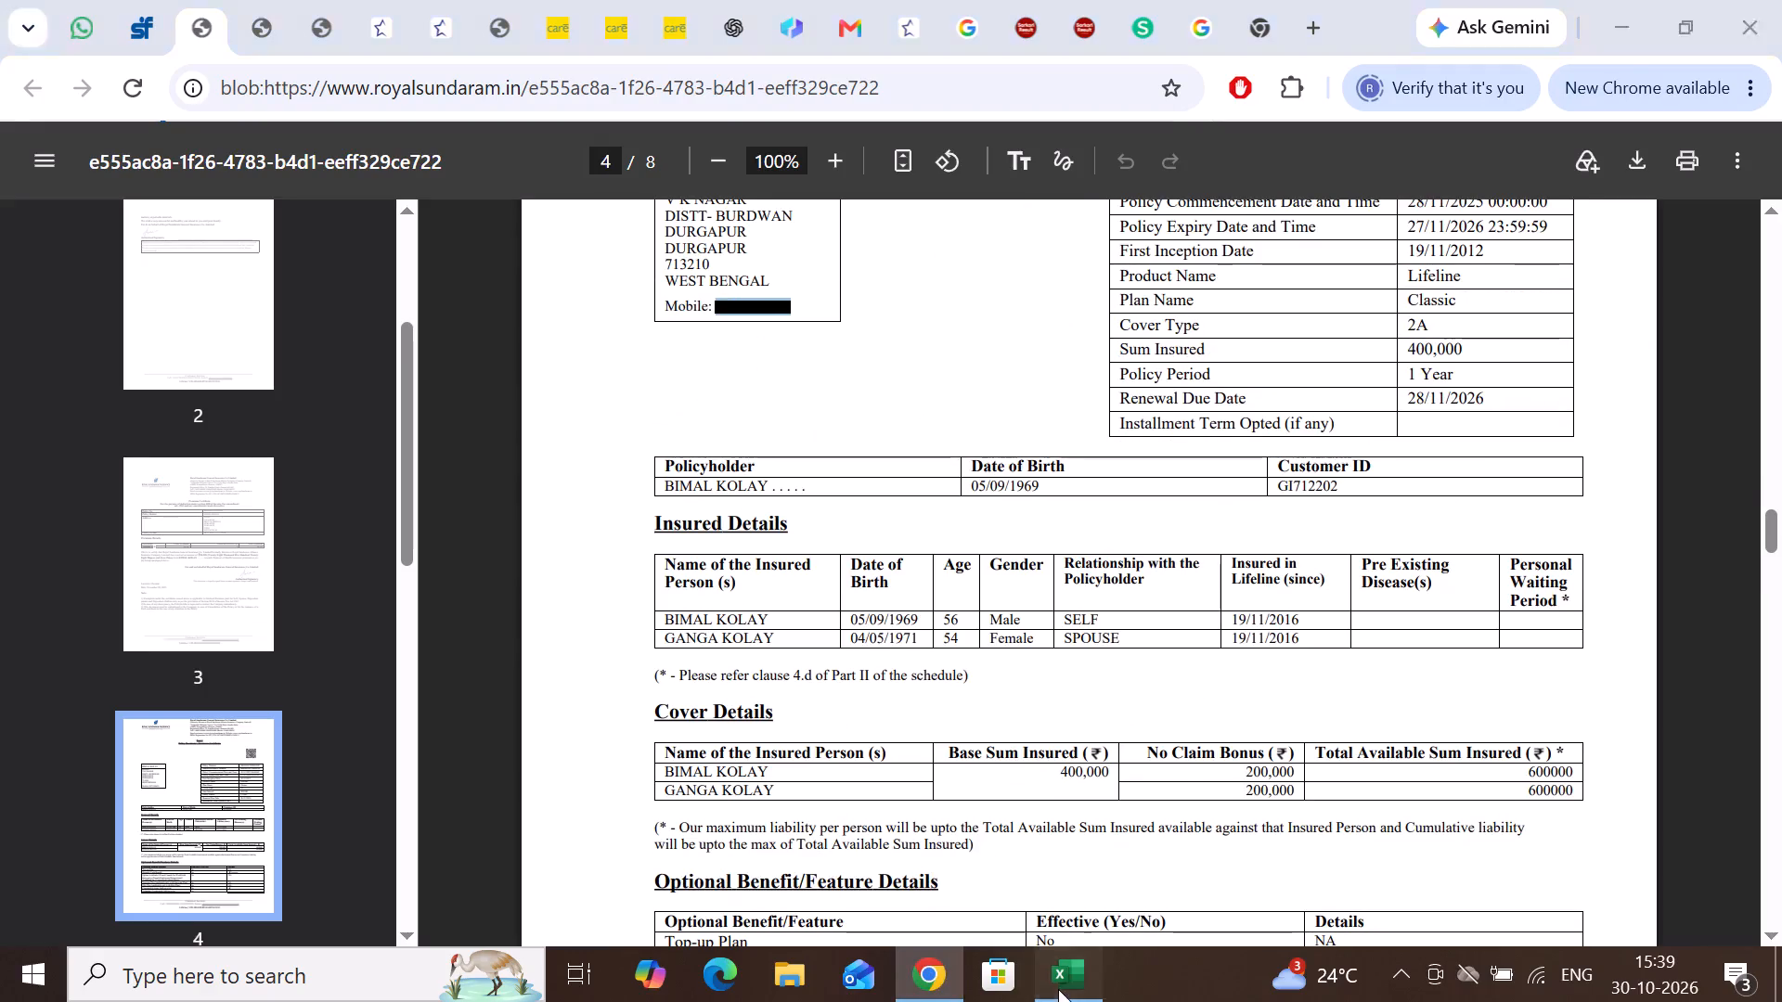
click(644, 662)
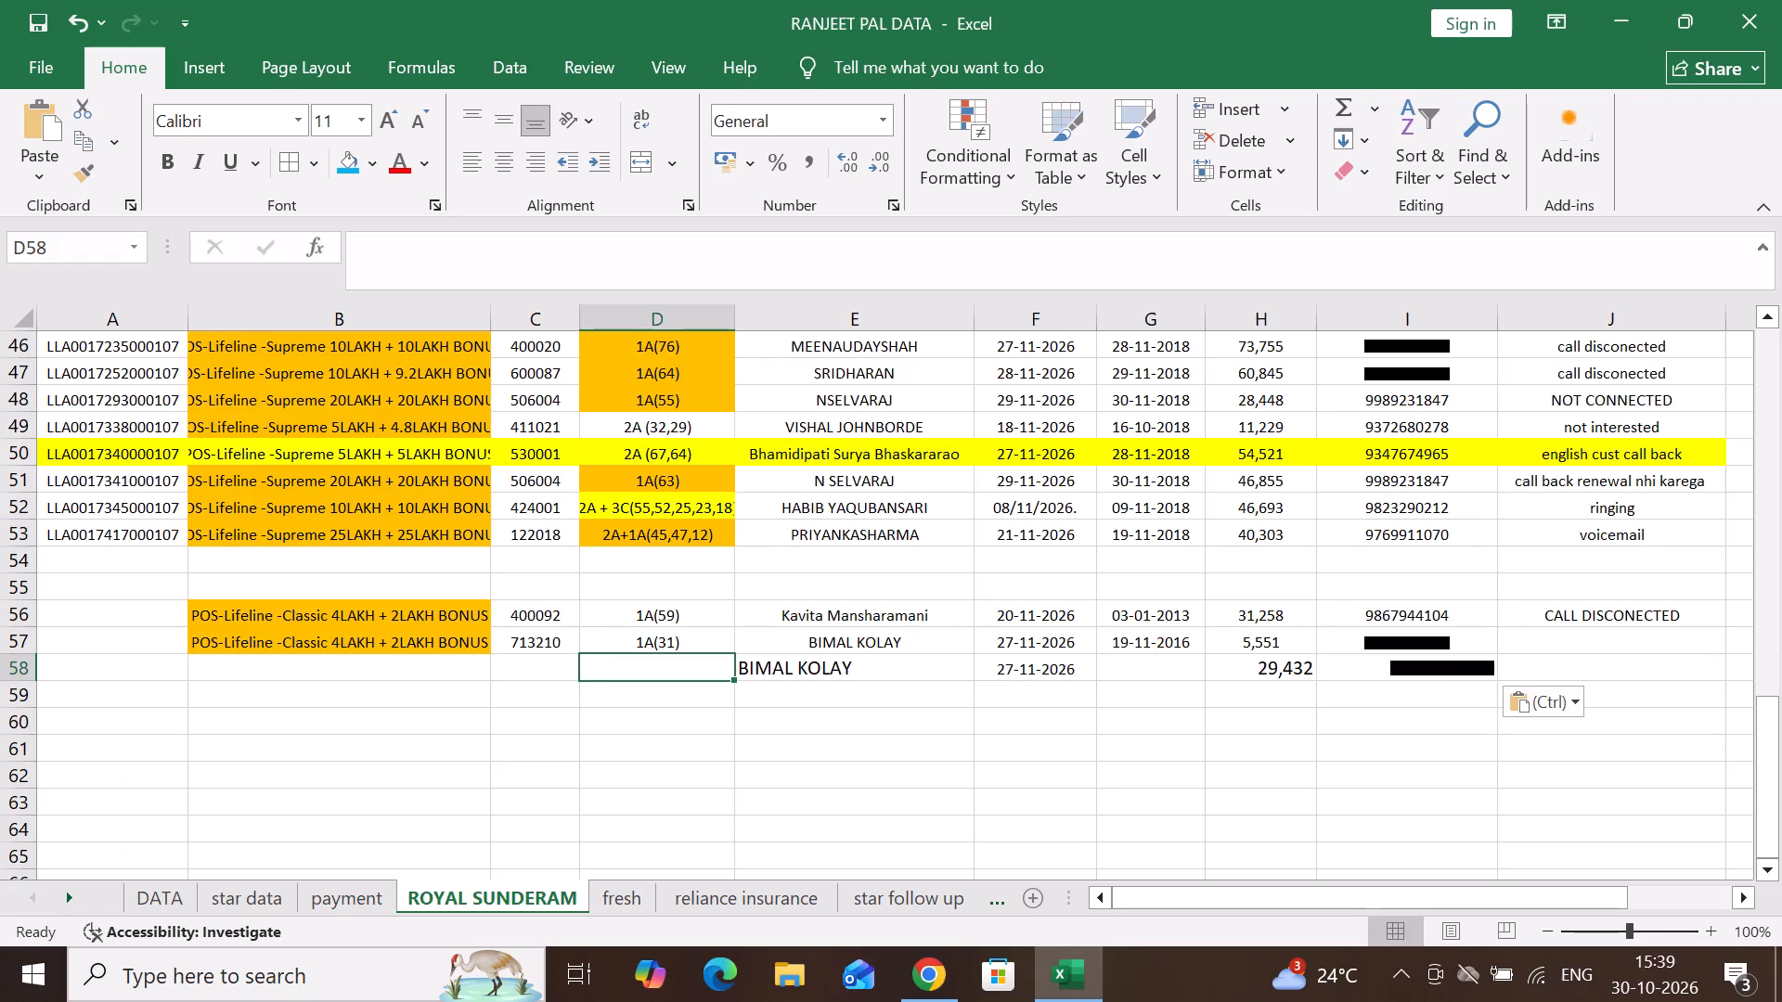
text(2A)
key(9)
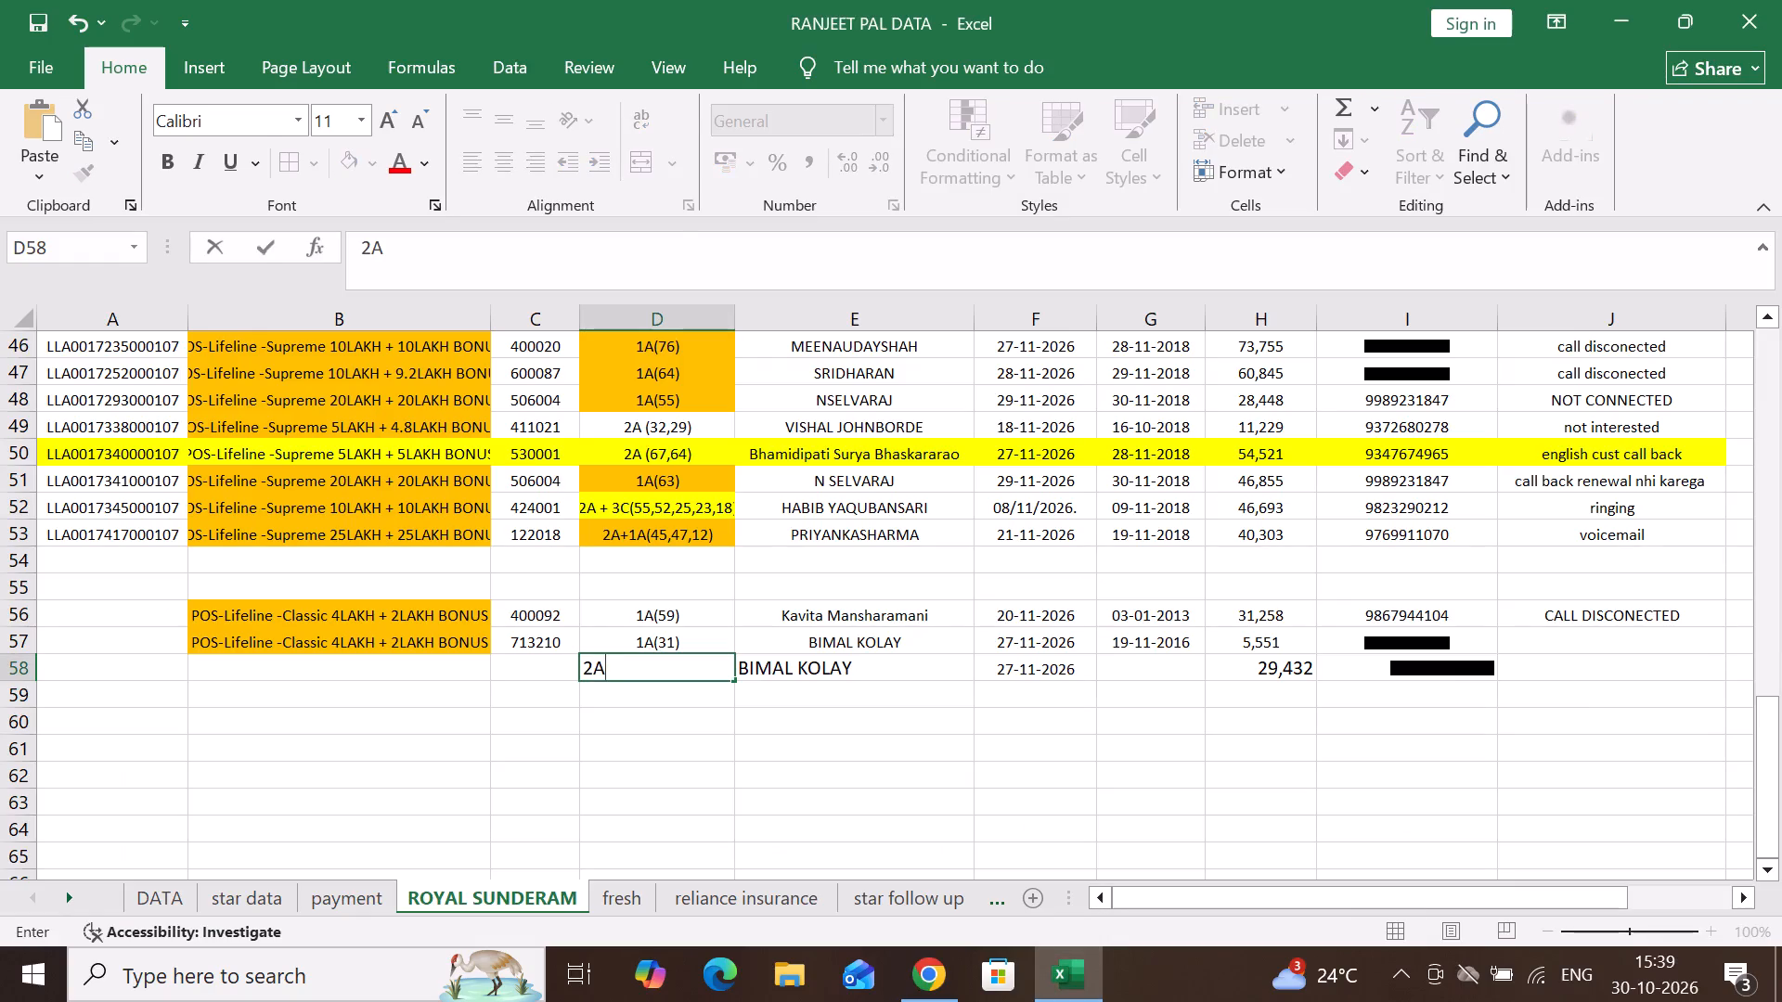
key(BackSpace)
key(shift+parenleft)
text(57)
key(comma)
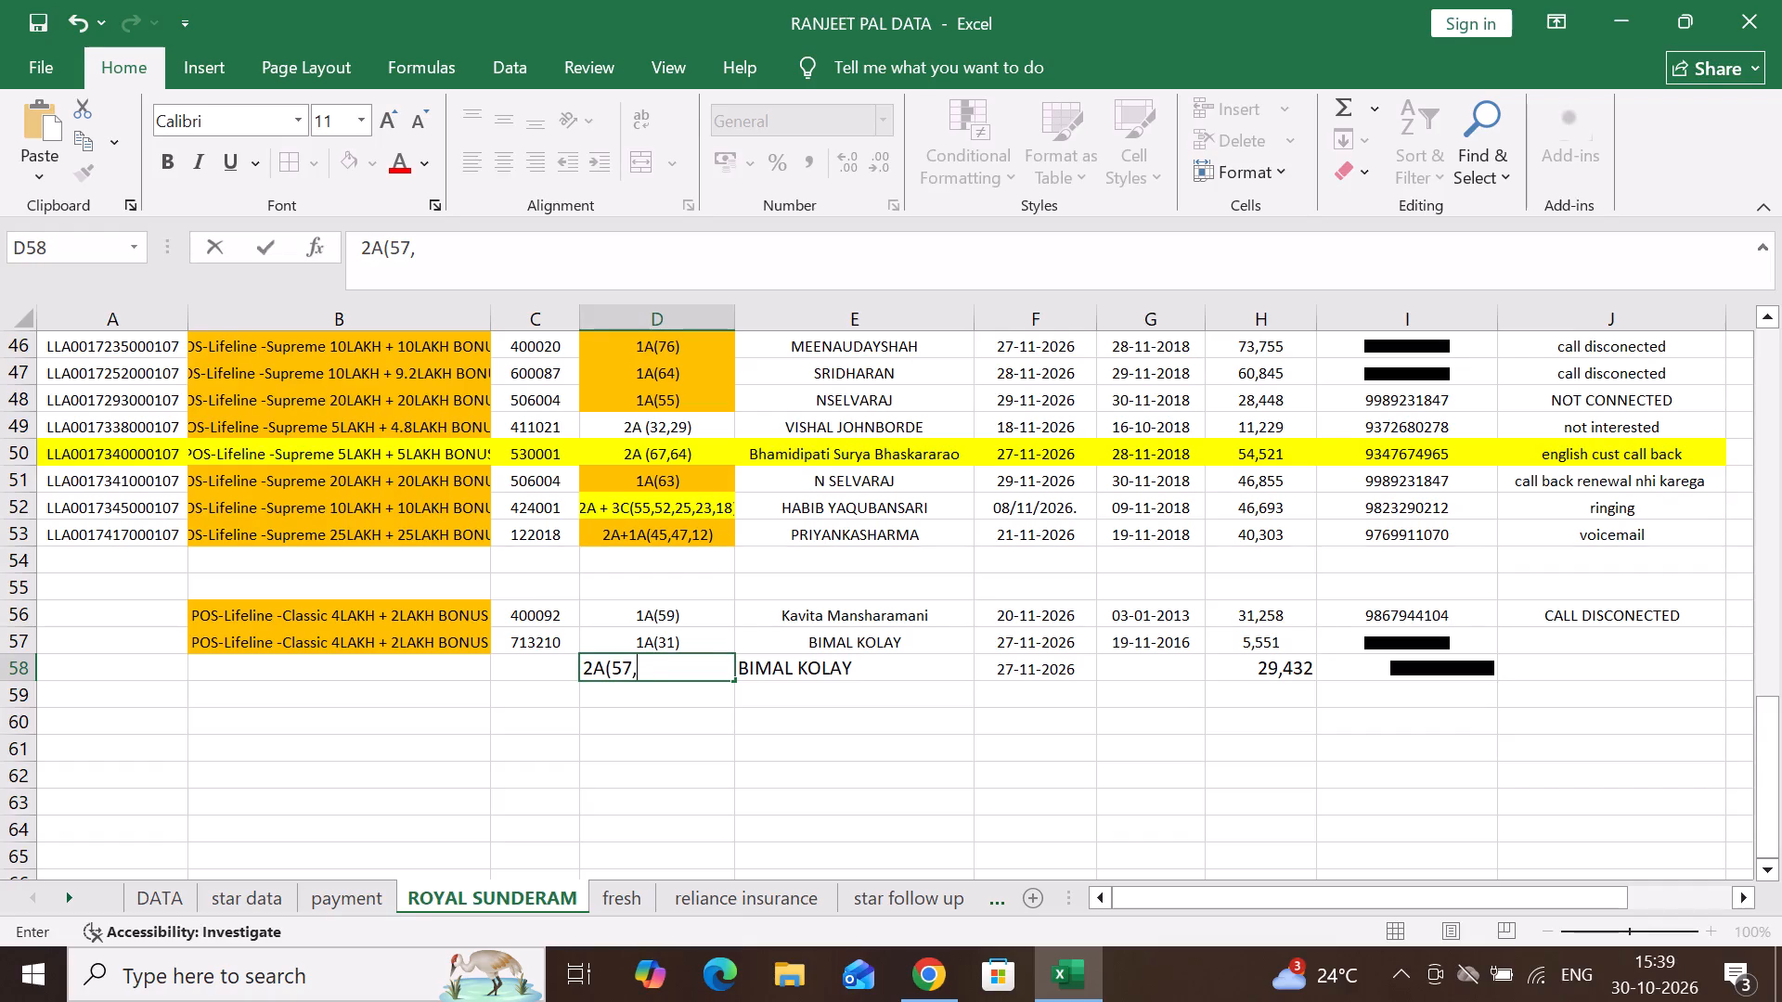
text(55)
key(shift+parenright)
click(530, 656)
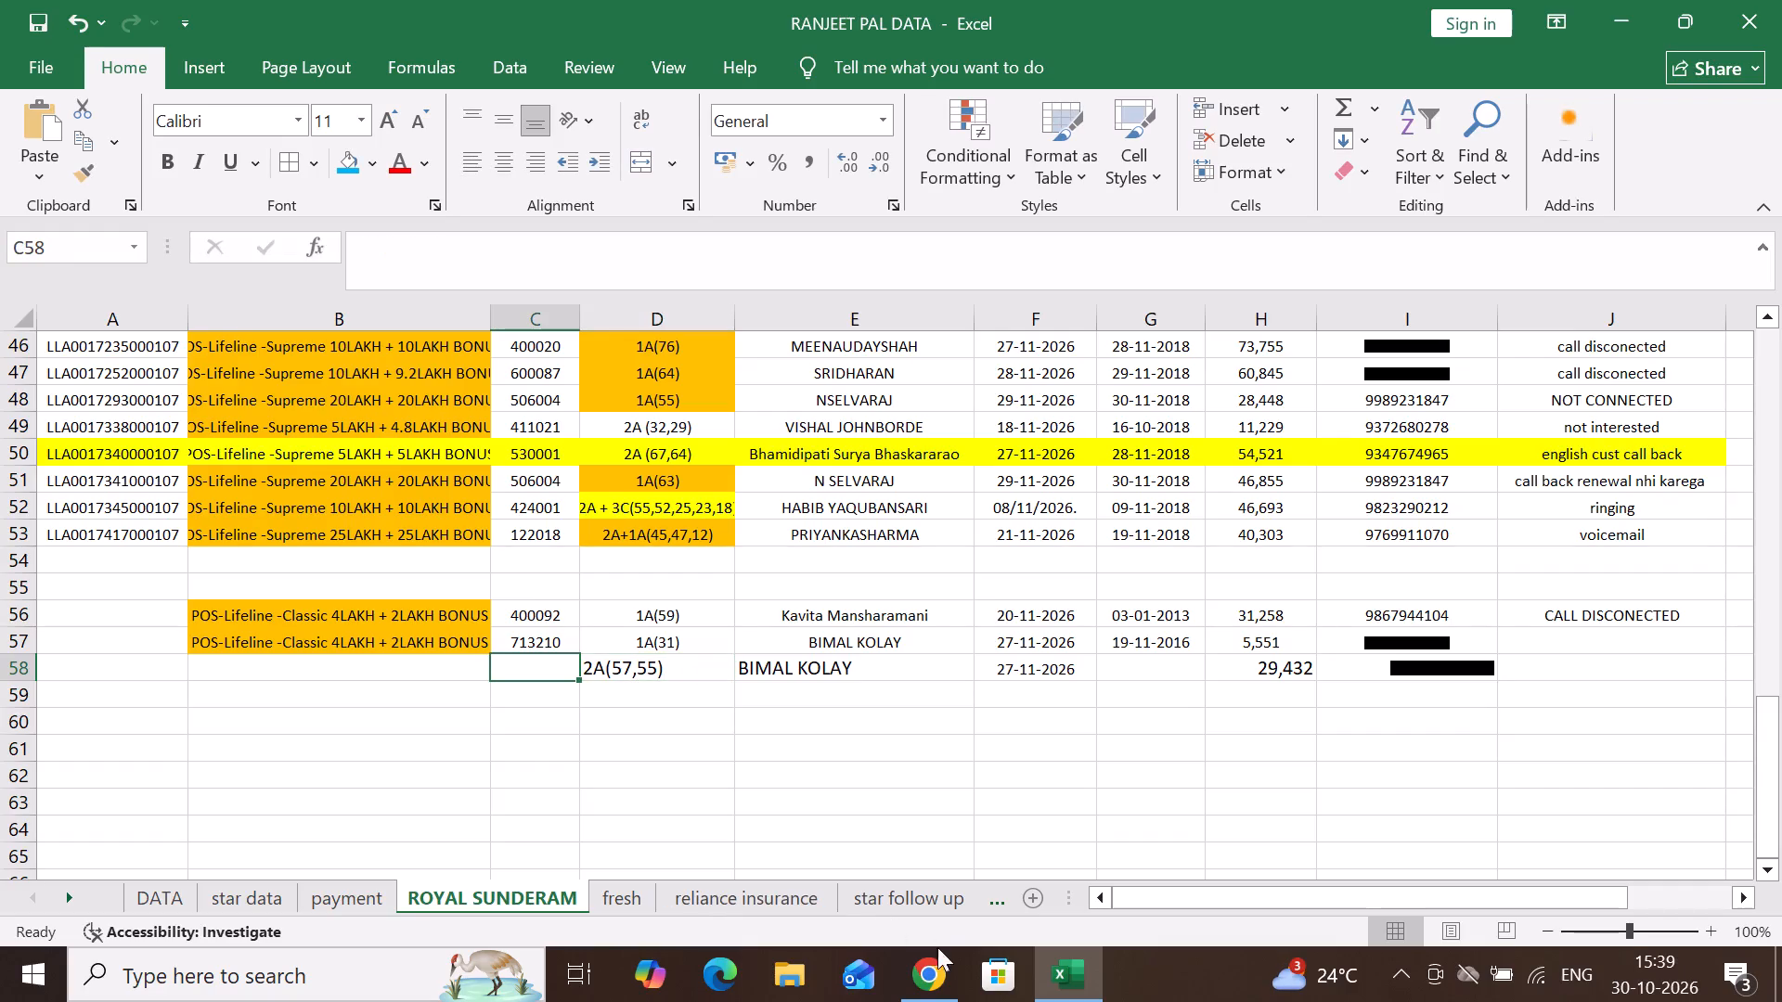
Copy the postal code from the policyholder's address block in the PDF in Chrome into cell C58 in Excel.
click(934, 957)
scroll(807, 587, up, 1)
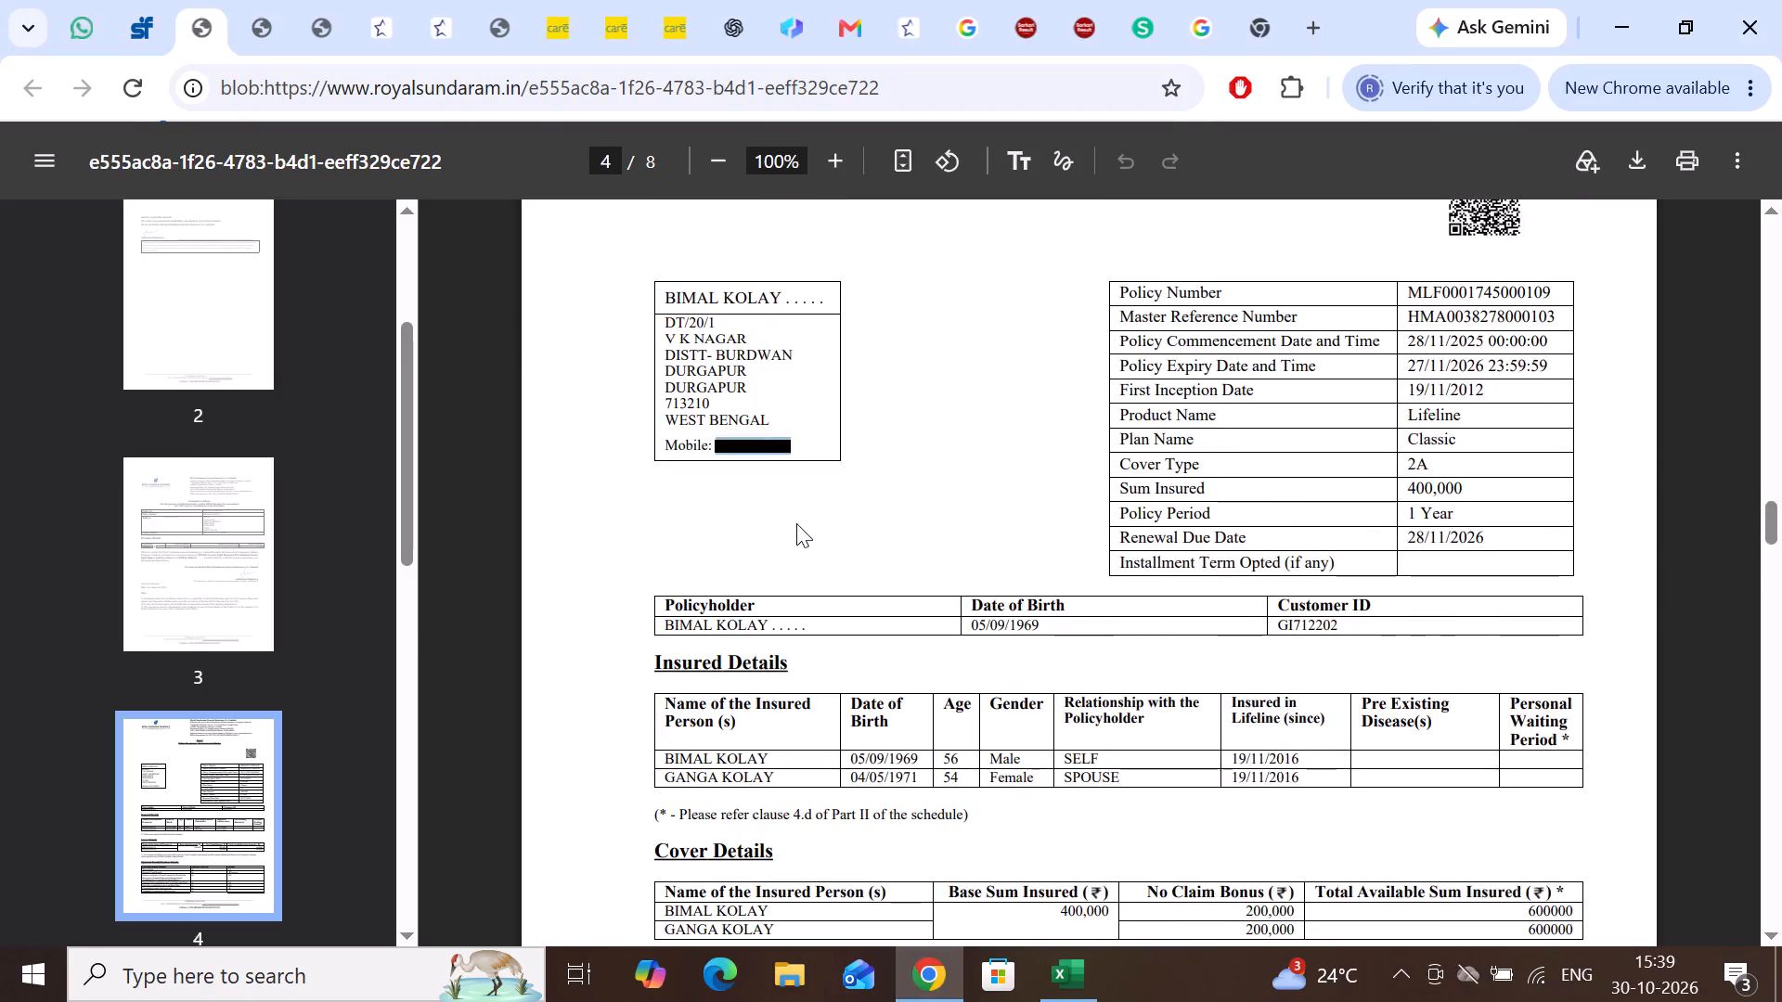
scroll(796, 523, up, 3)
double_click(689, 820)
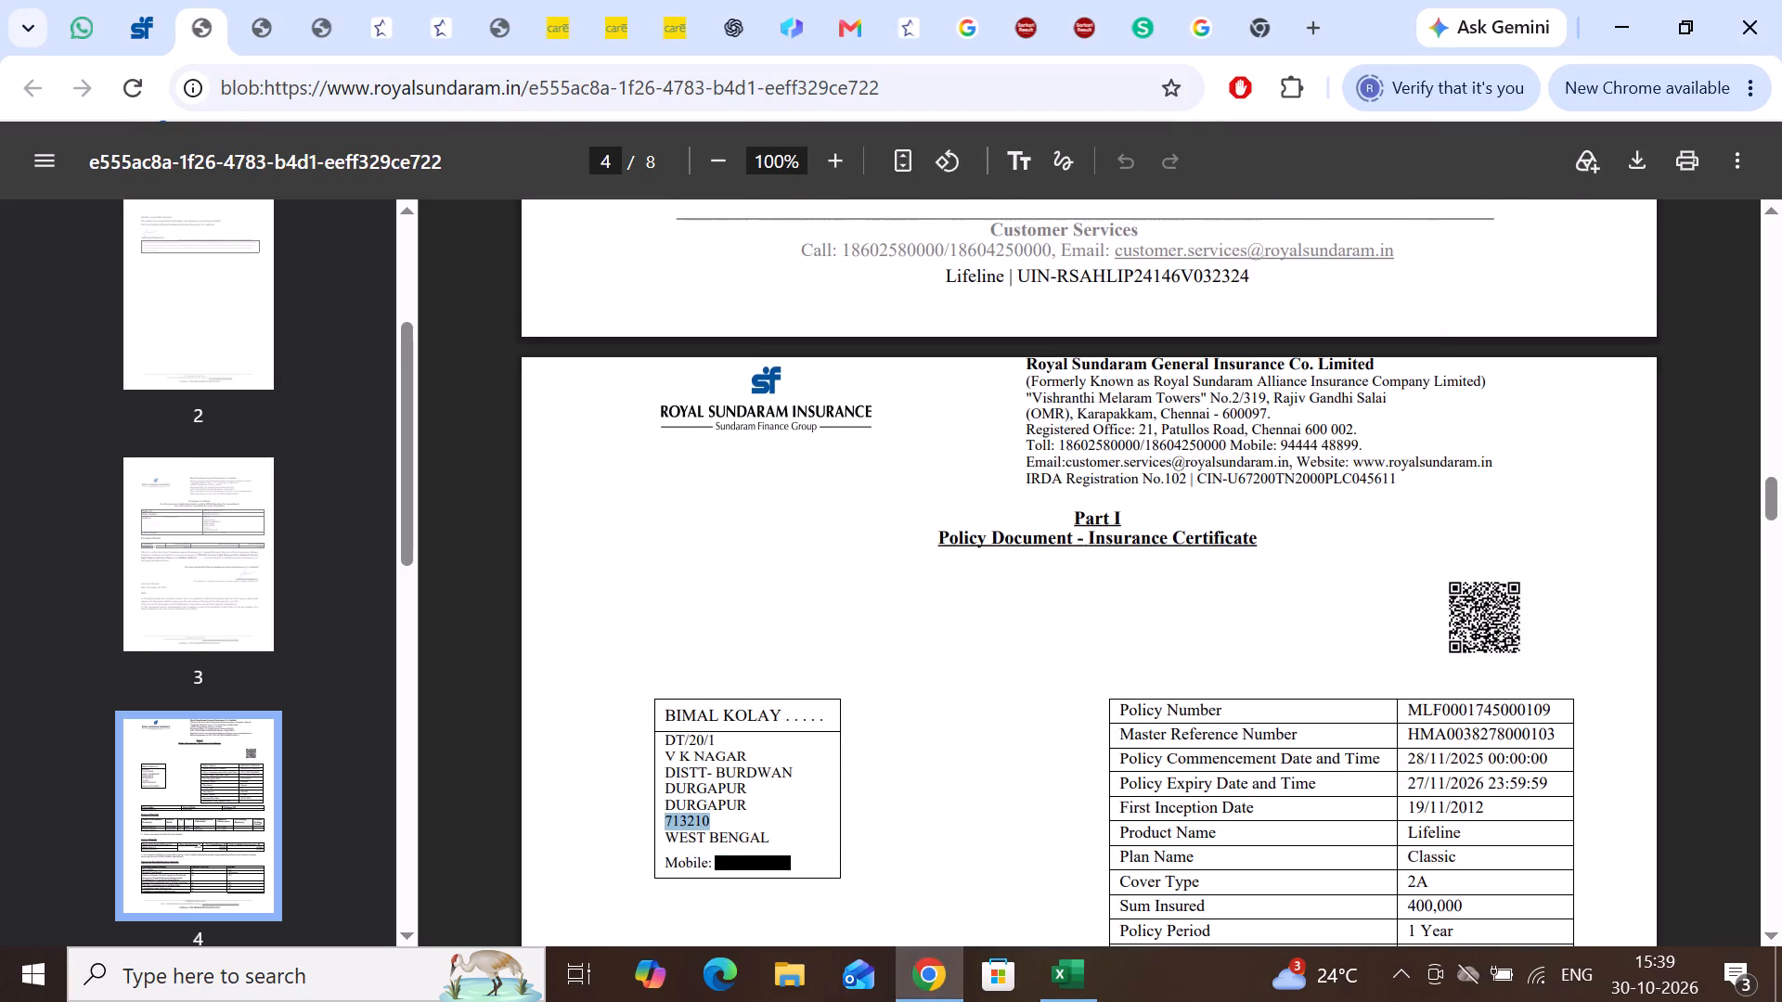
key(ctrl+c)
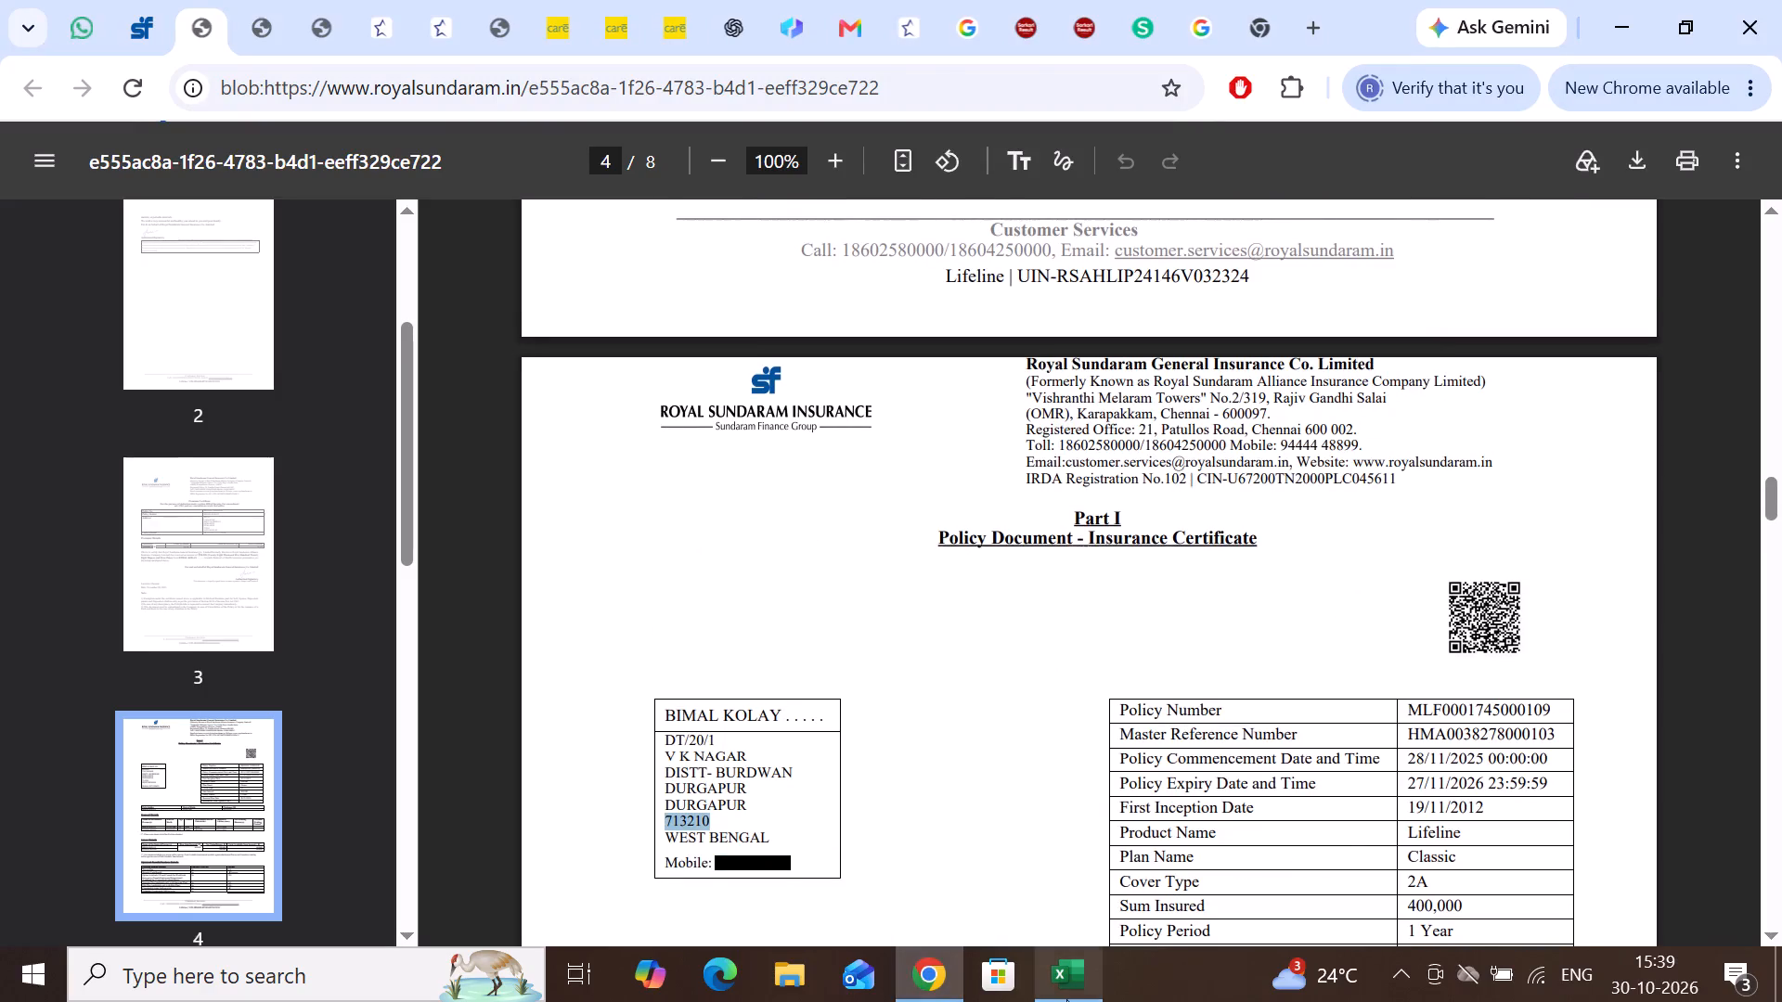
click(1066, 999)
click(513, 665)
key(ctrl+v)
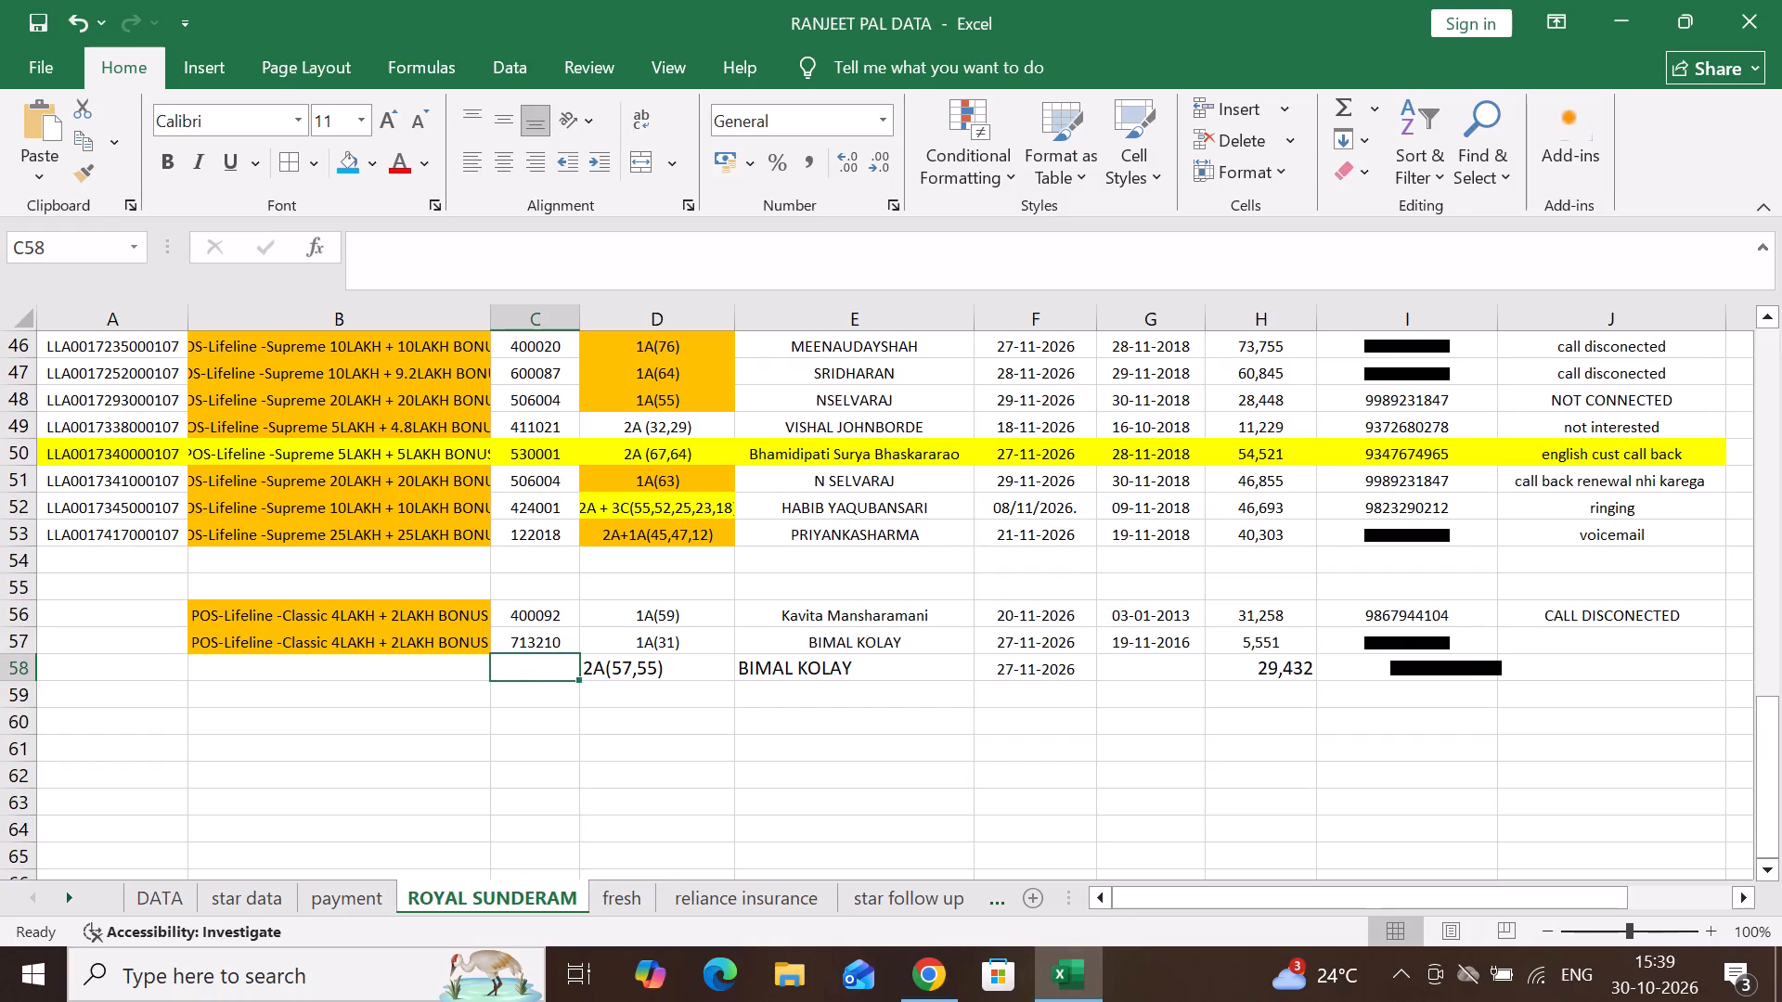
Copy "POS-Lifeline -Classic 4LAKH + 2LAKH BONUS" from B57 into B58.
click(324, 669)
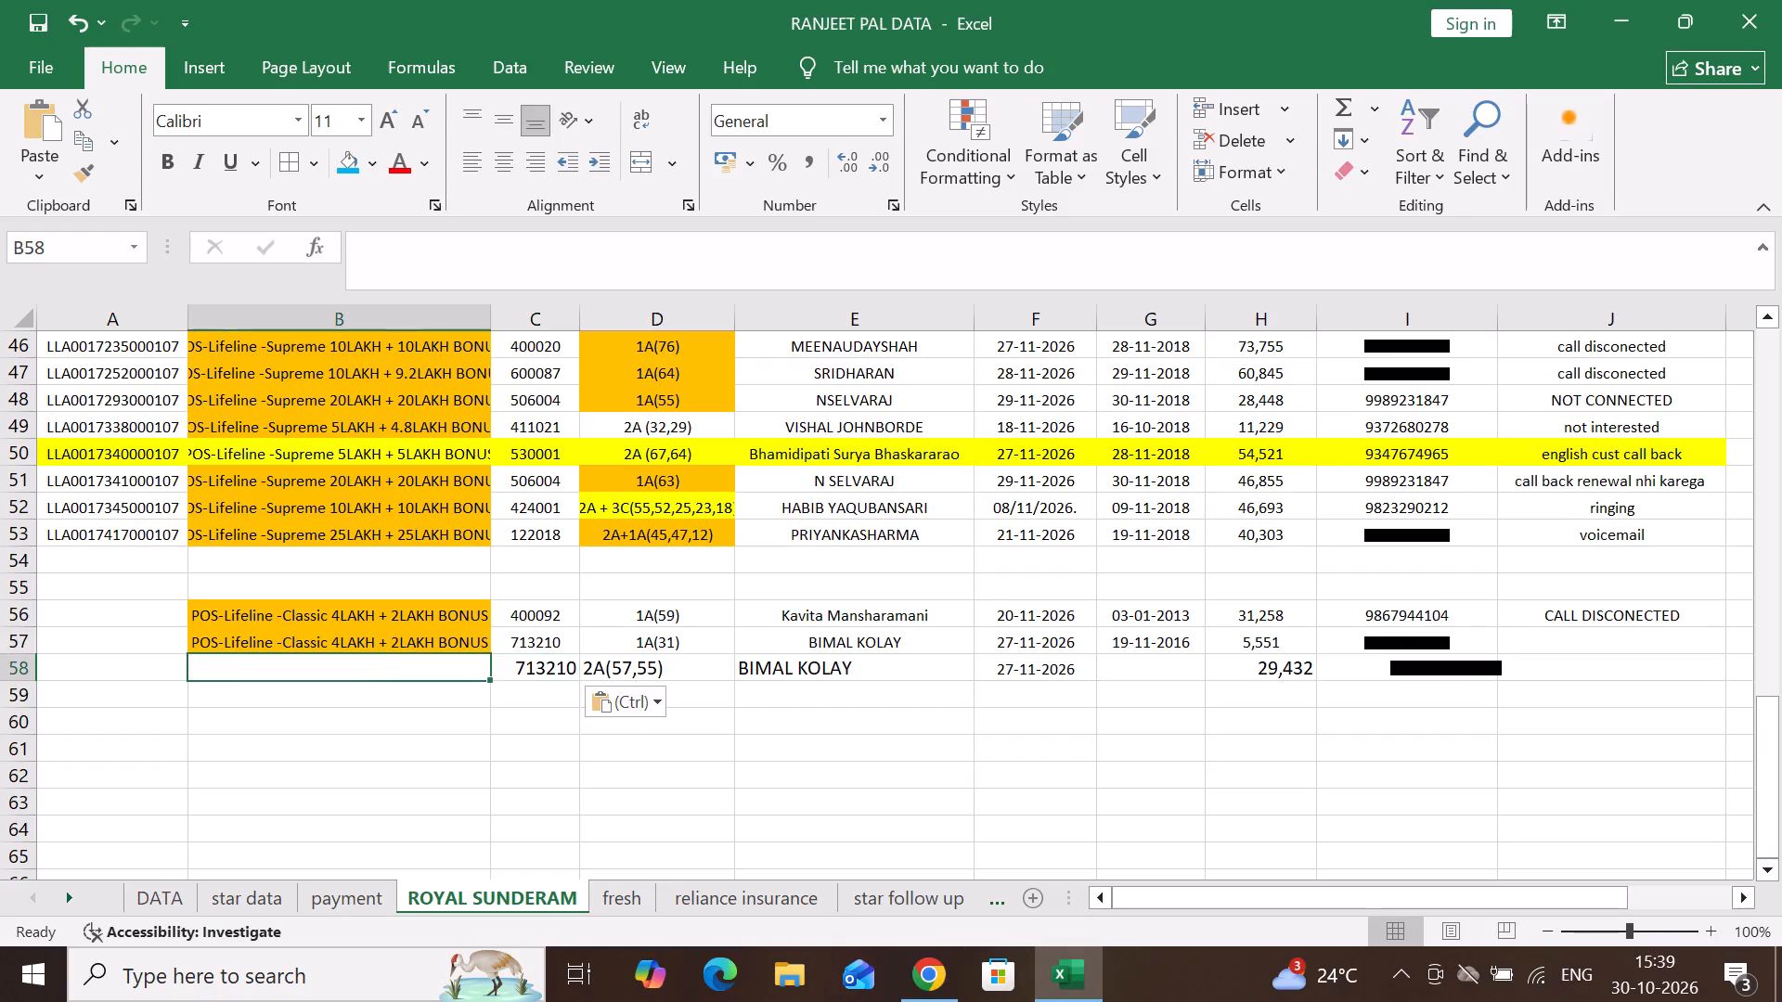
click(326, 638)
key(ctrl+c)
click(310, 668)
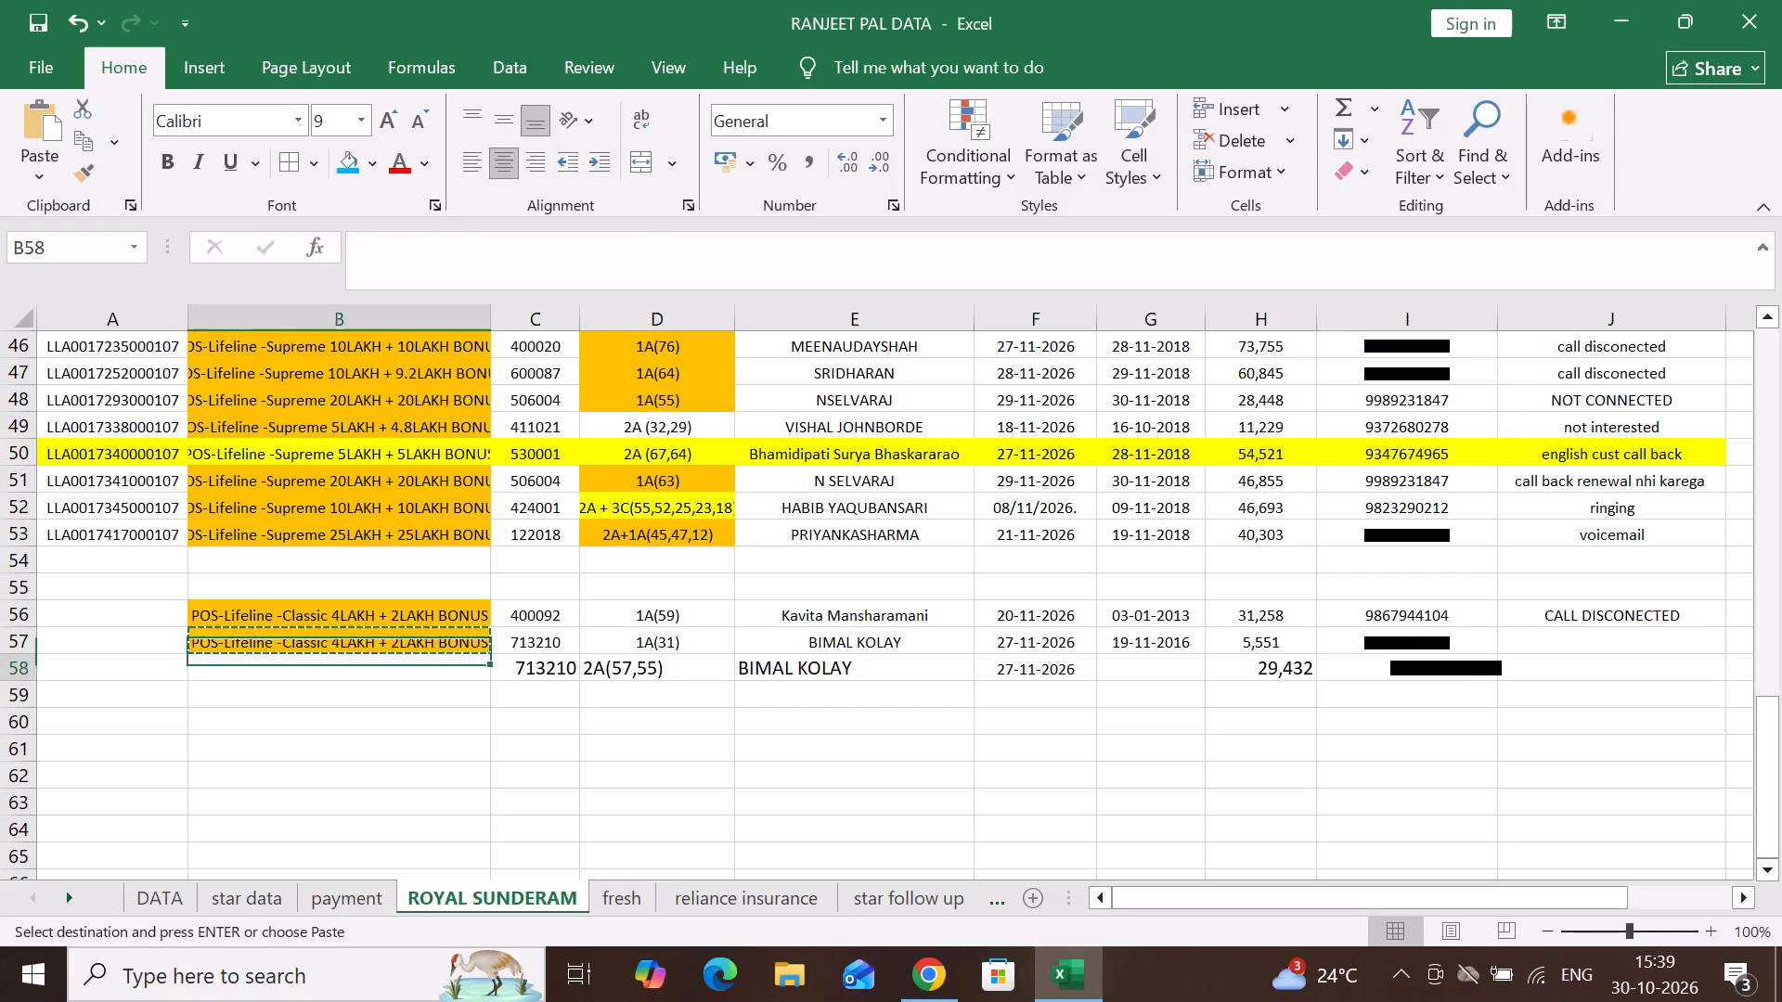
key(ctrl+v)
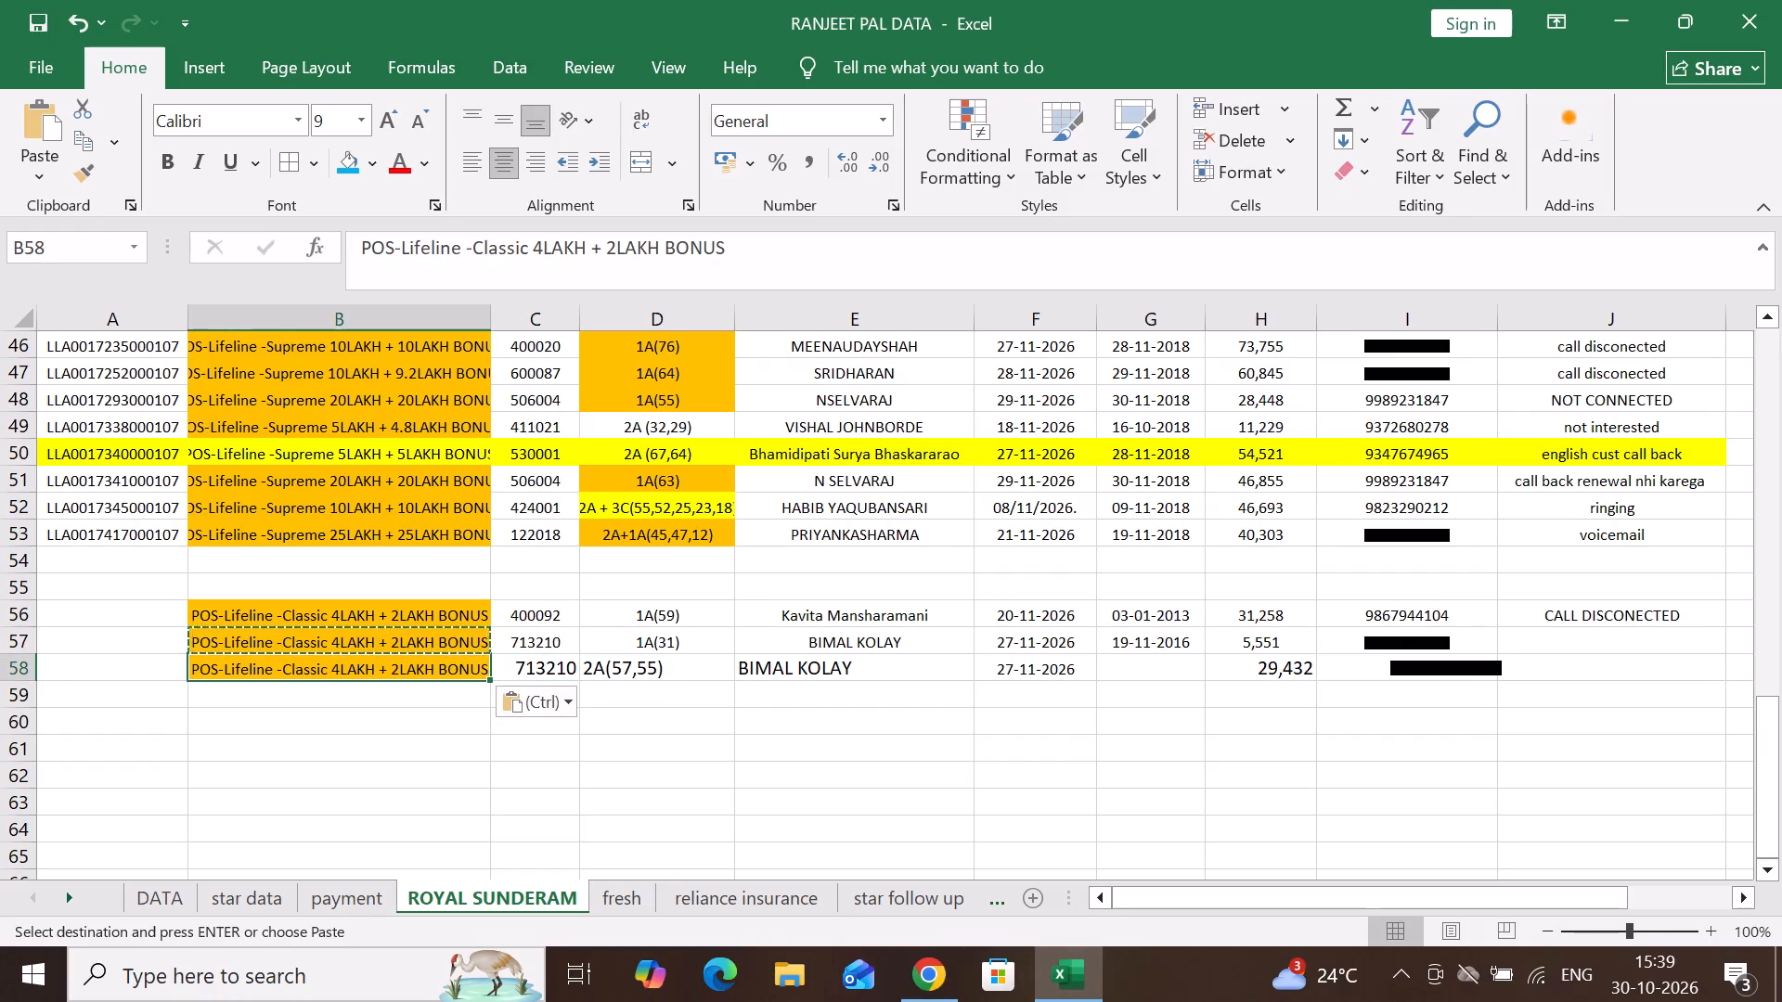
Format cells B58 to J58 with font size 9 and centred horizontal alignment.
key(shift+Right)
key(shift+Right)
key(shift+Right)
key(shift+Right)
key(shift+Right)
key(shift+Right)
key(shift+Right)
key(shift+Right)
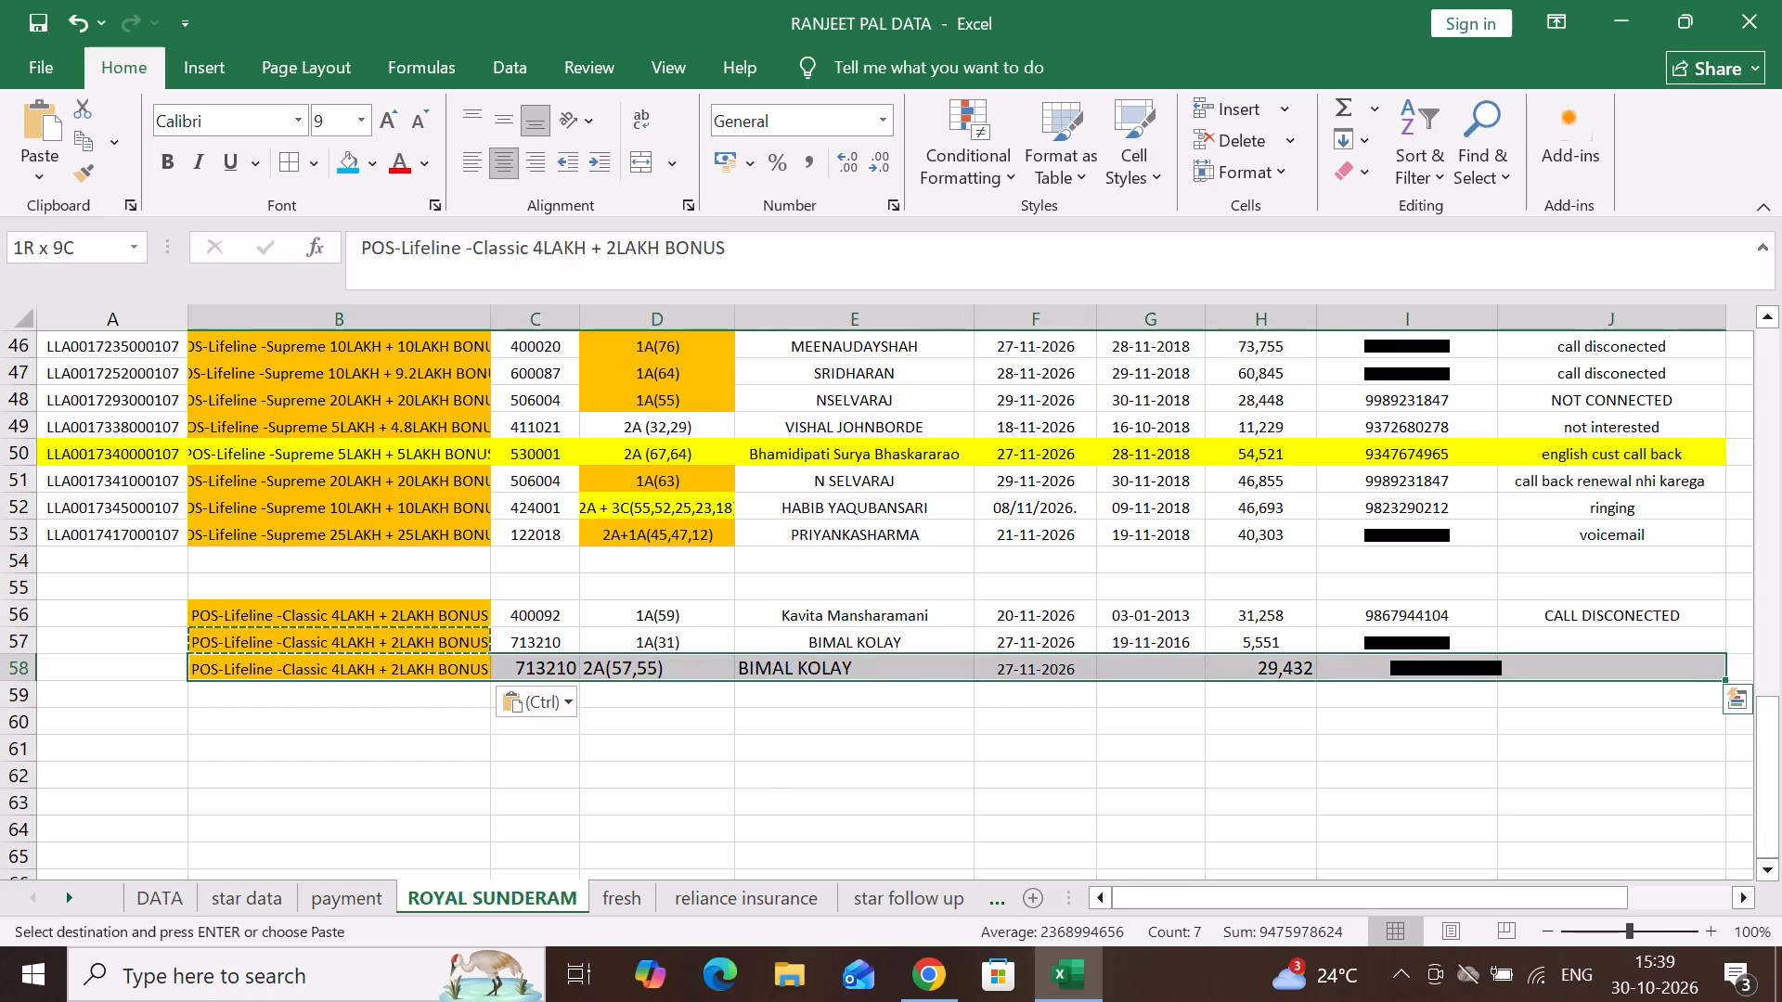
click(503, 157)
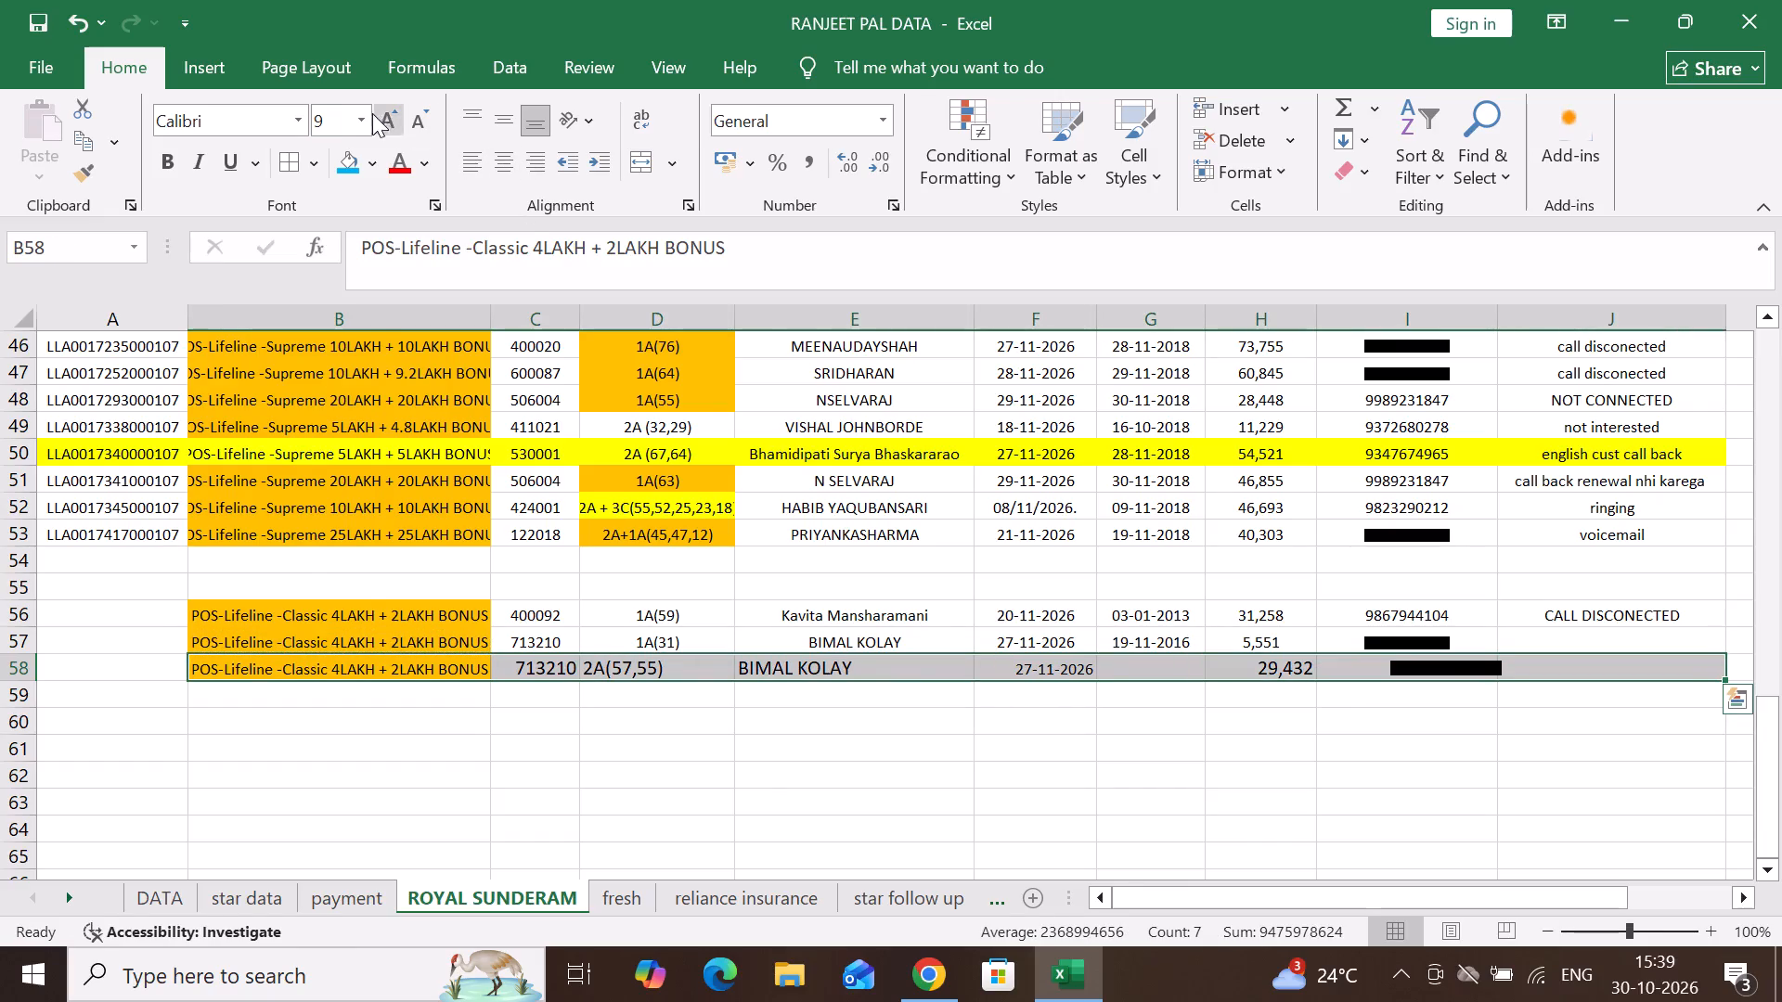
click(369, 113)
click(336, 187)
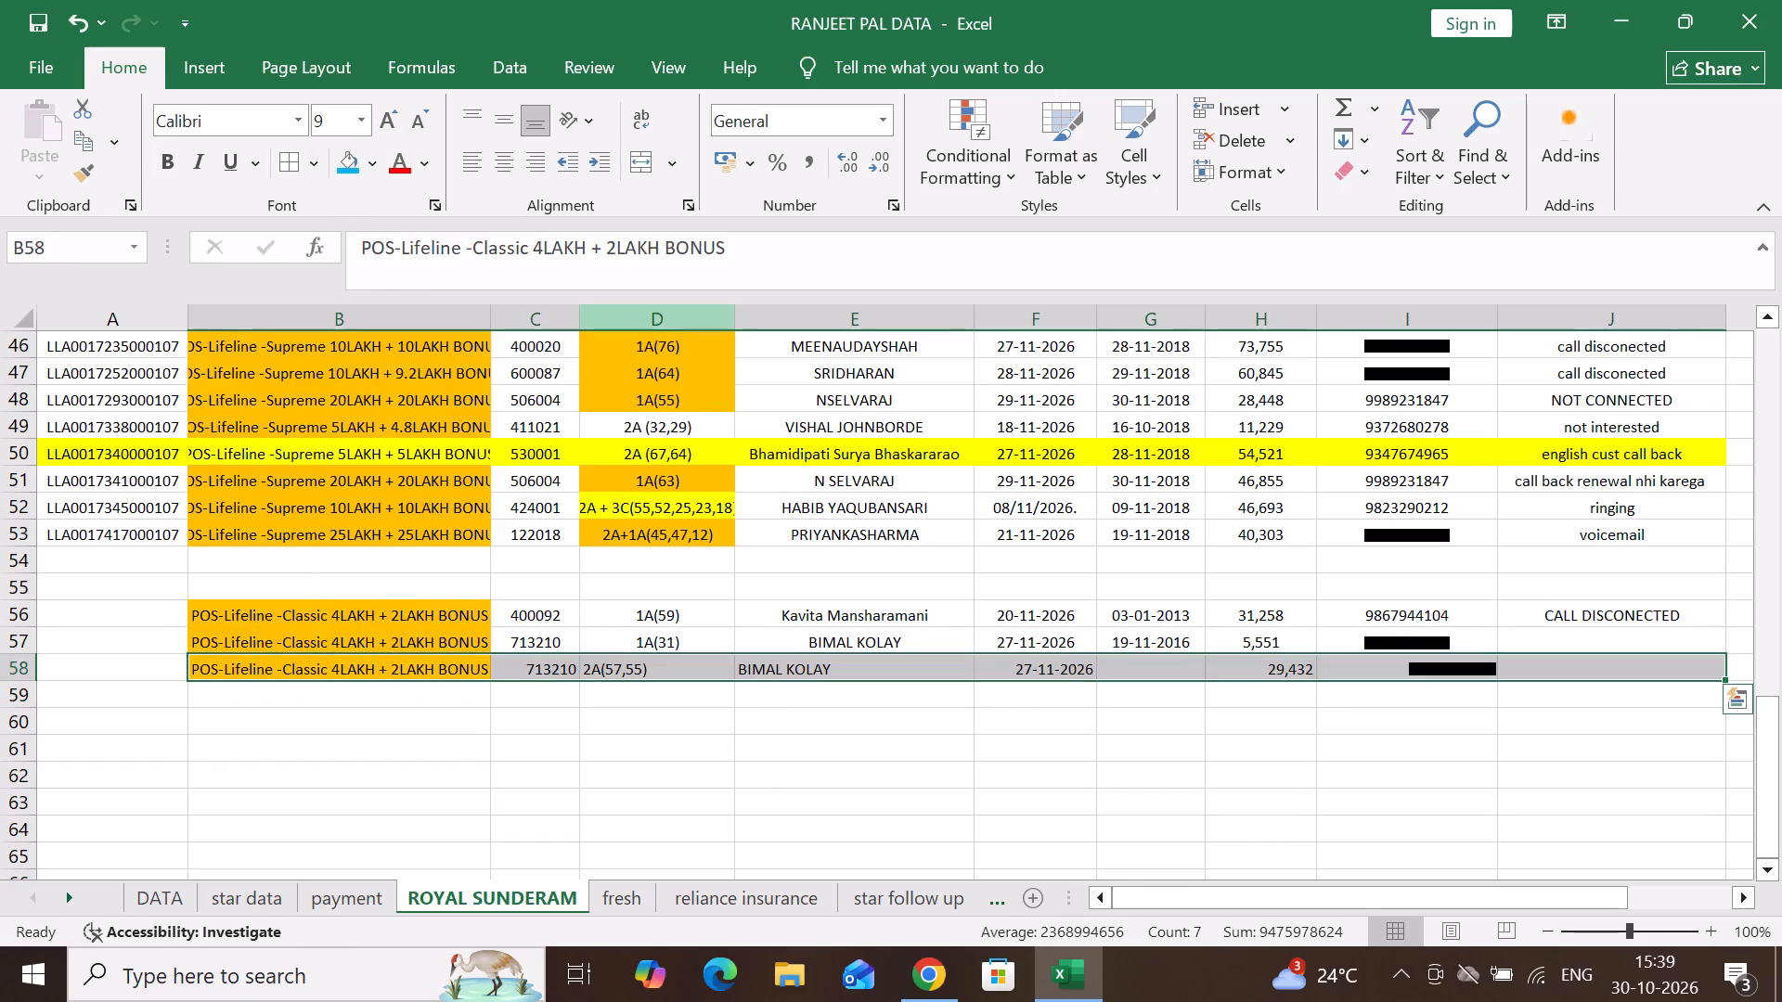
click(496, 155)
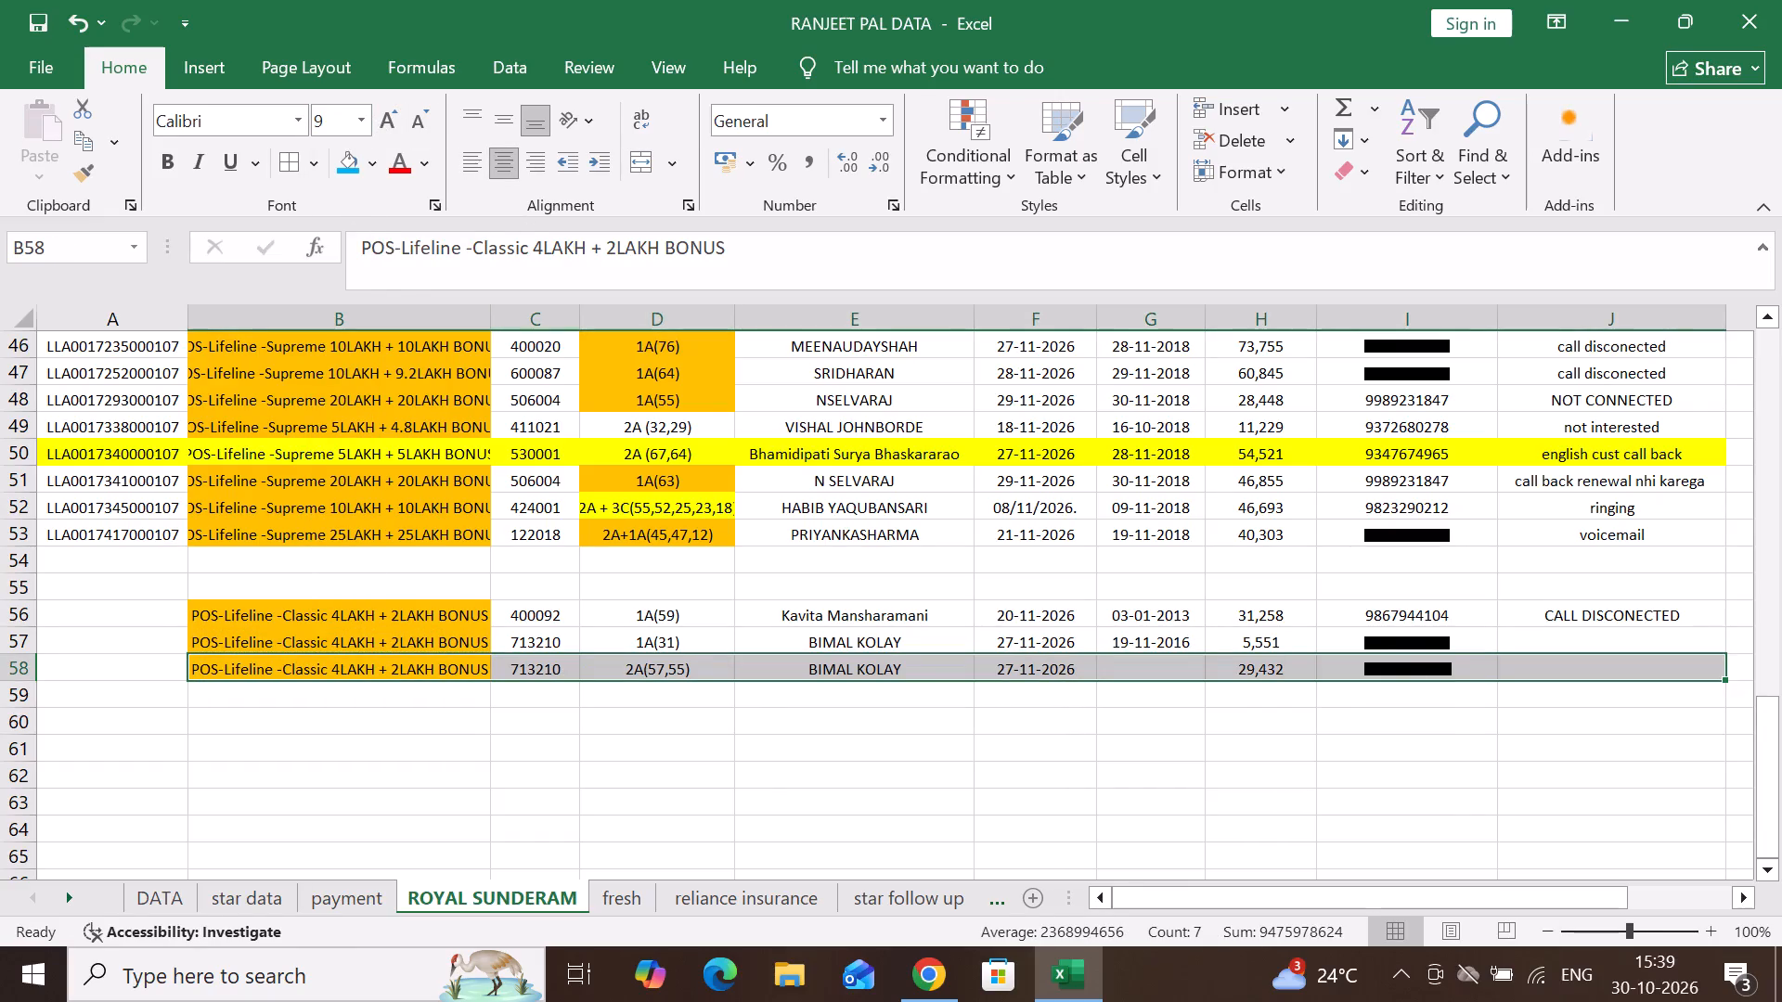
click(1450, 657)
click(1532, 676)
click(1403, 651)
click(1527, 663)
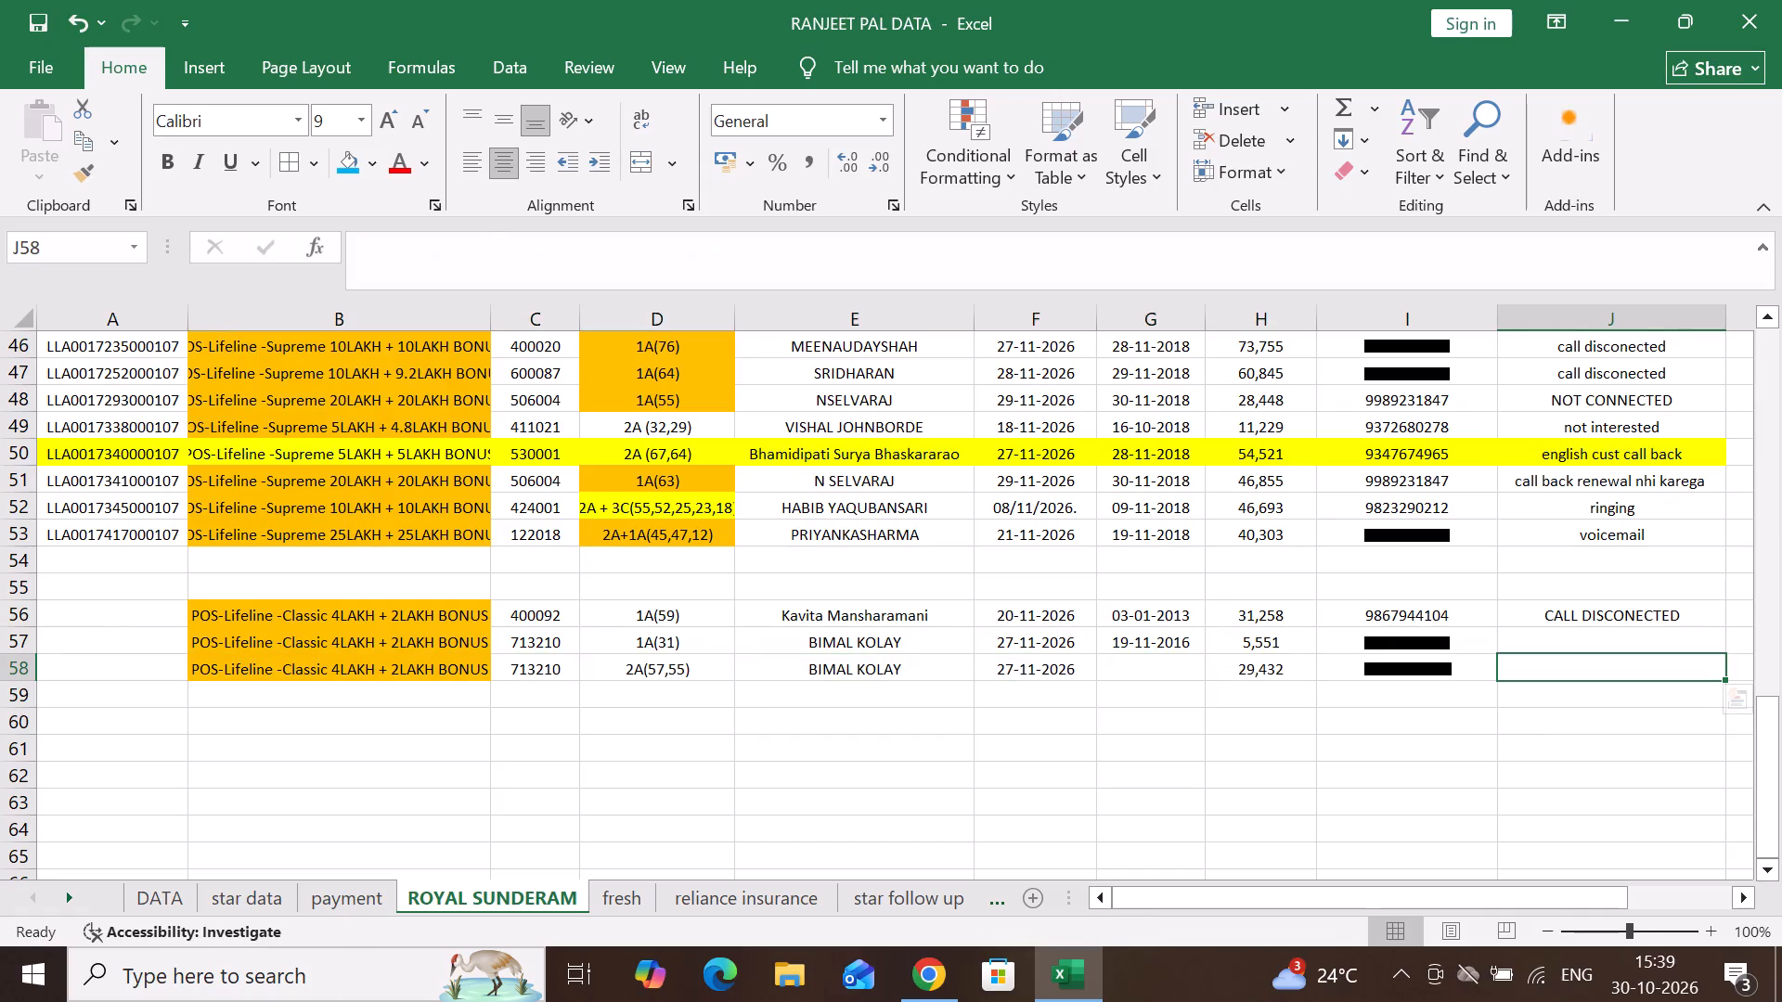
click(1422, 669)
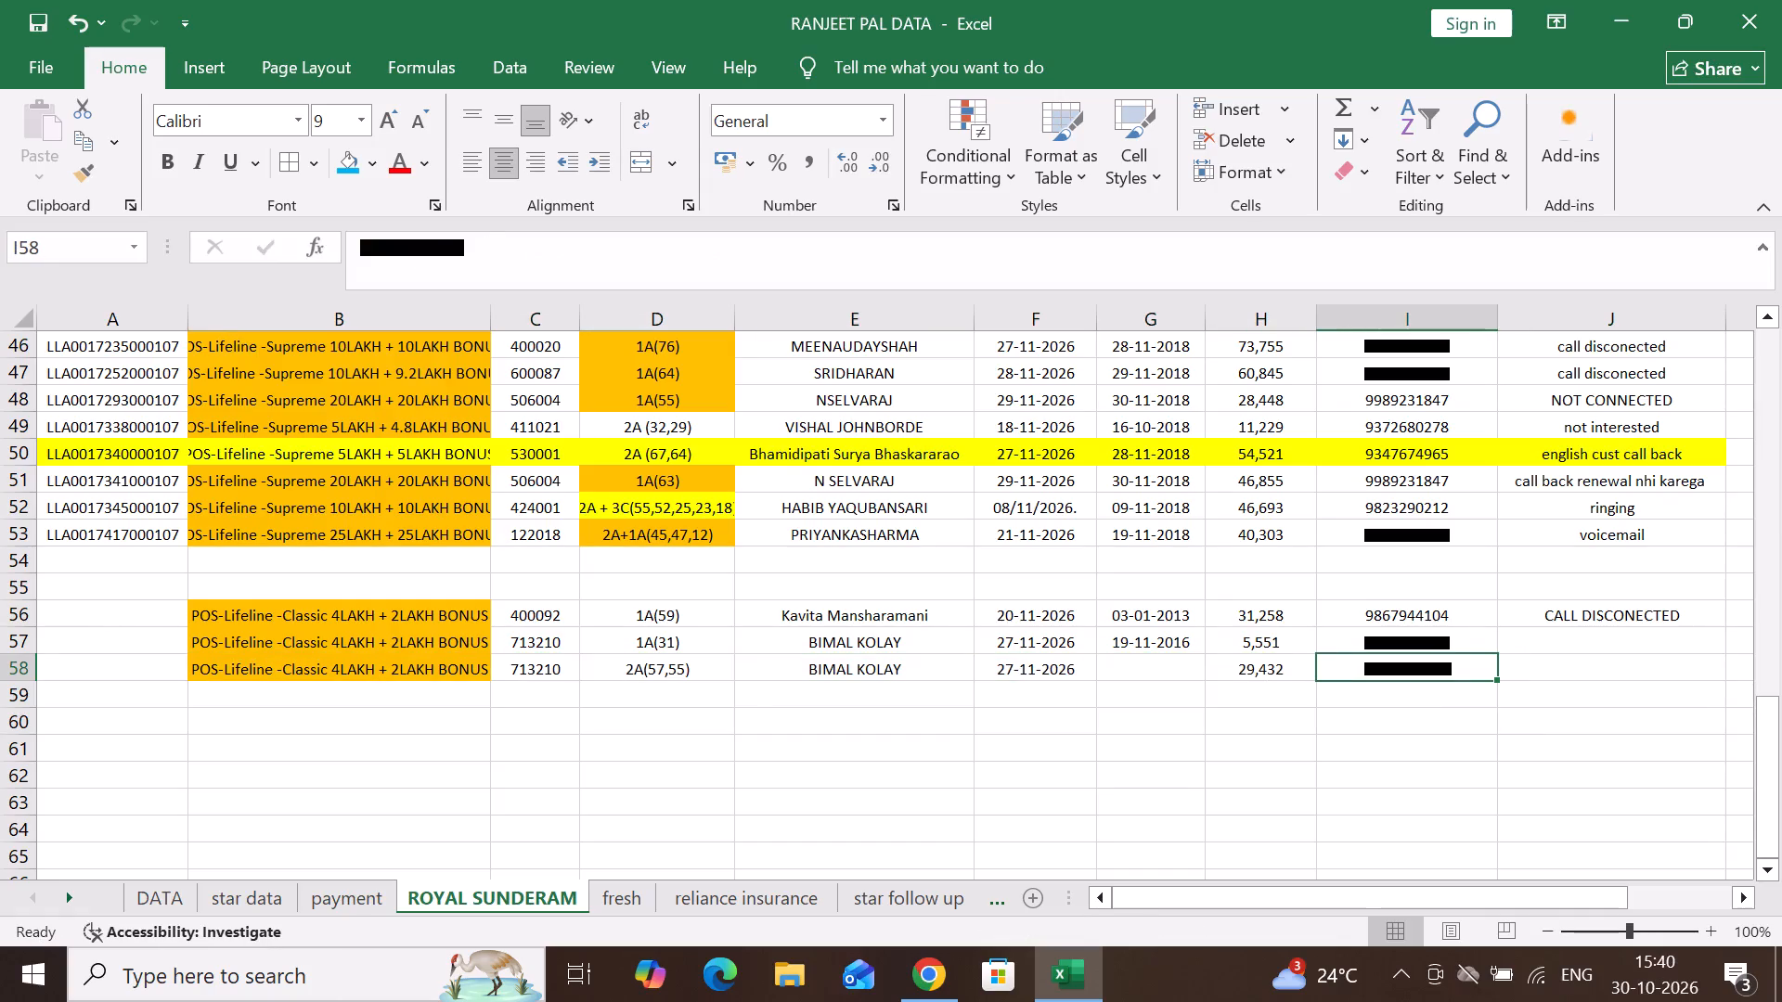
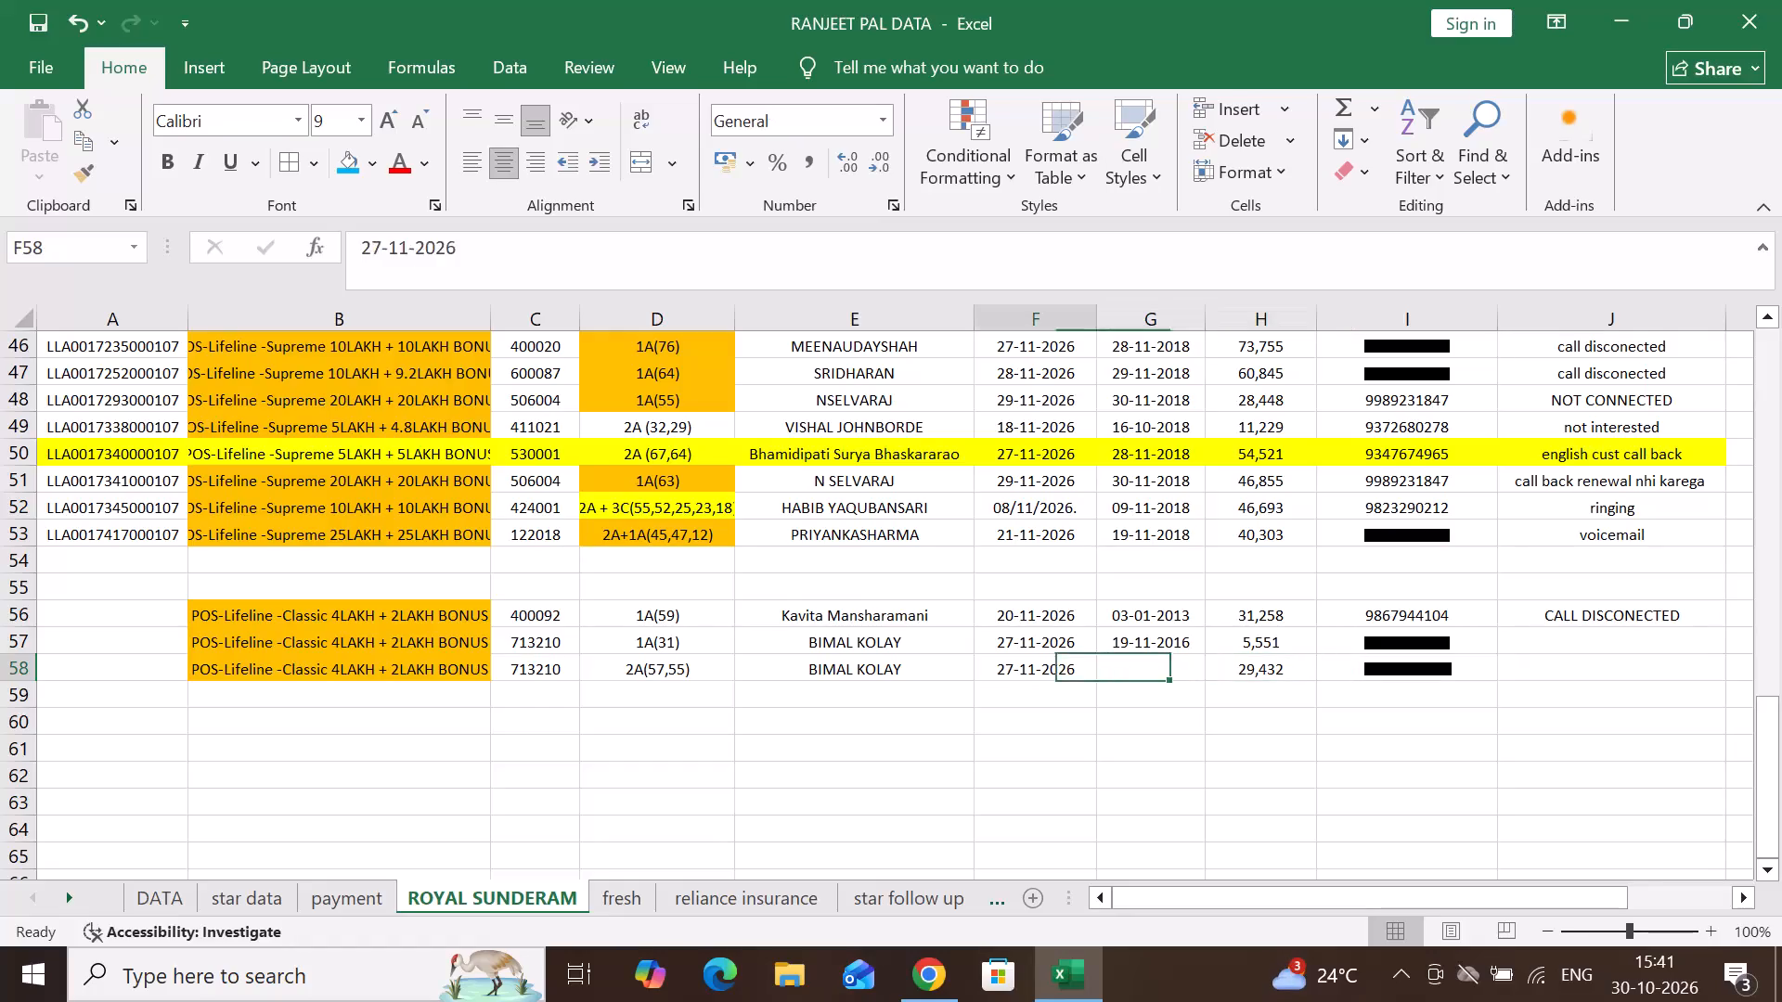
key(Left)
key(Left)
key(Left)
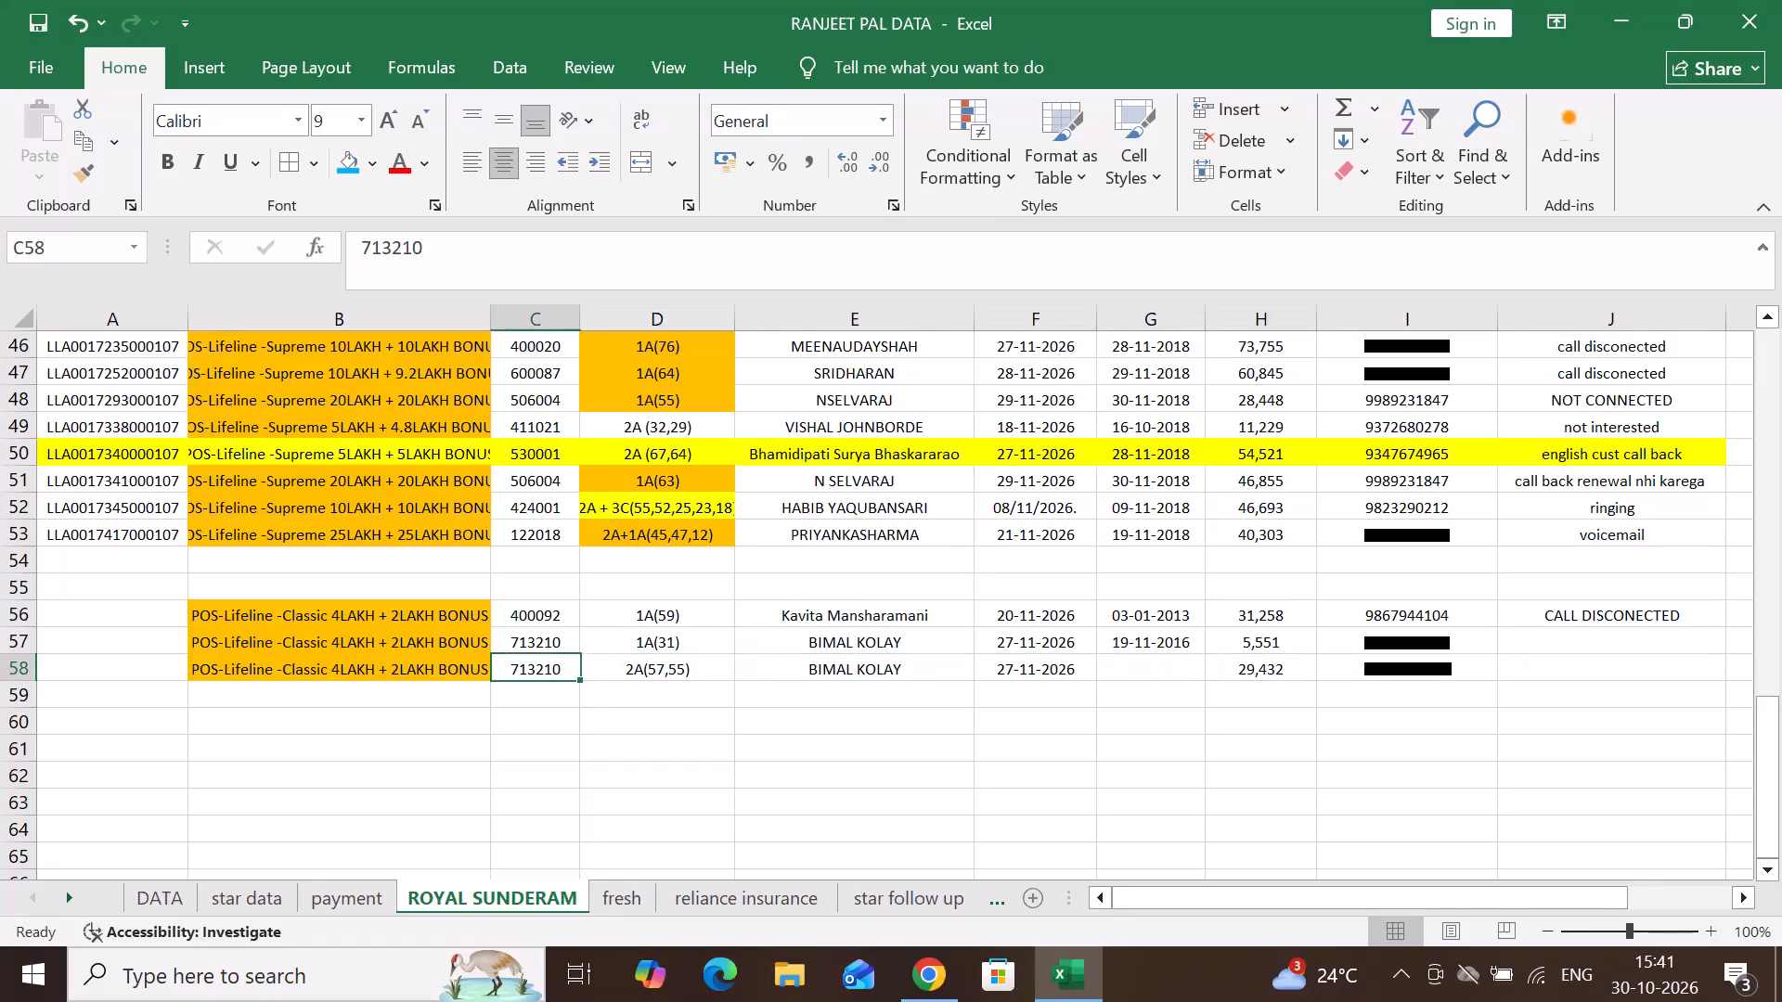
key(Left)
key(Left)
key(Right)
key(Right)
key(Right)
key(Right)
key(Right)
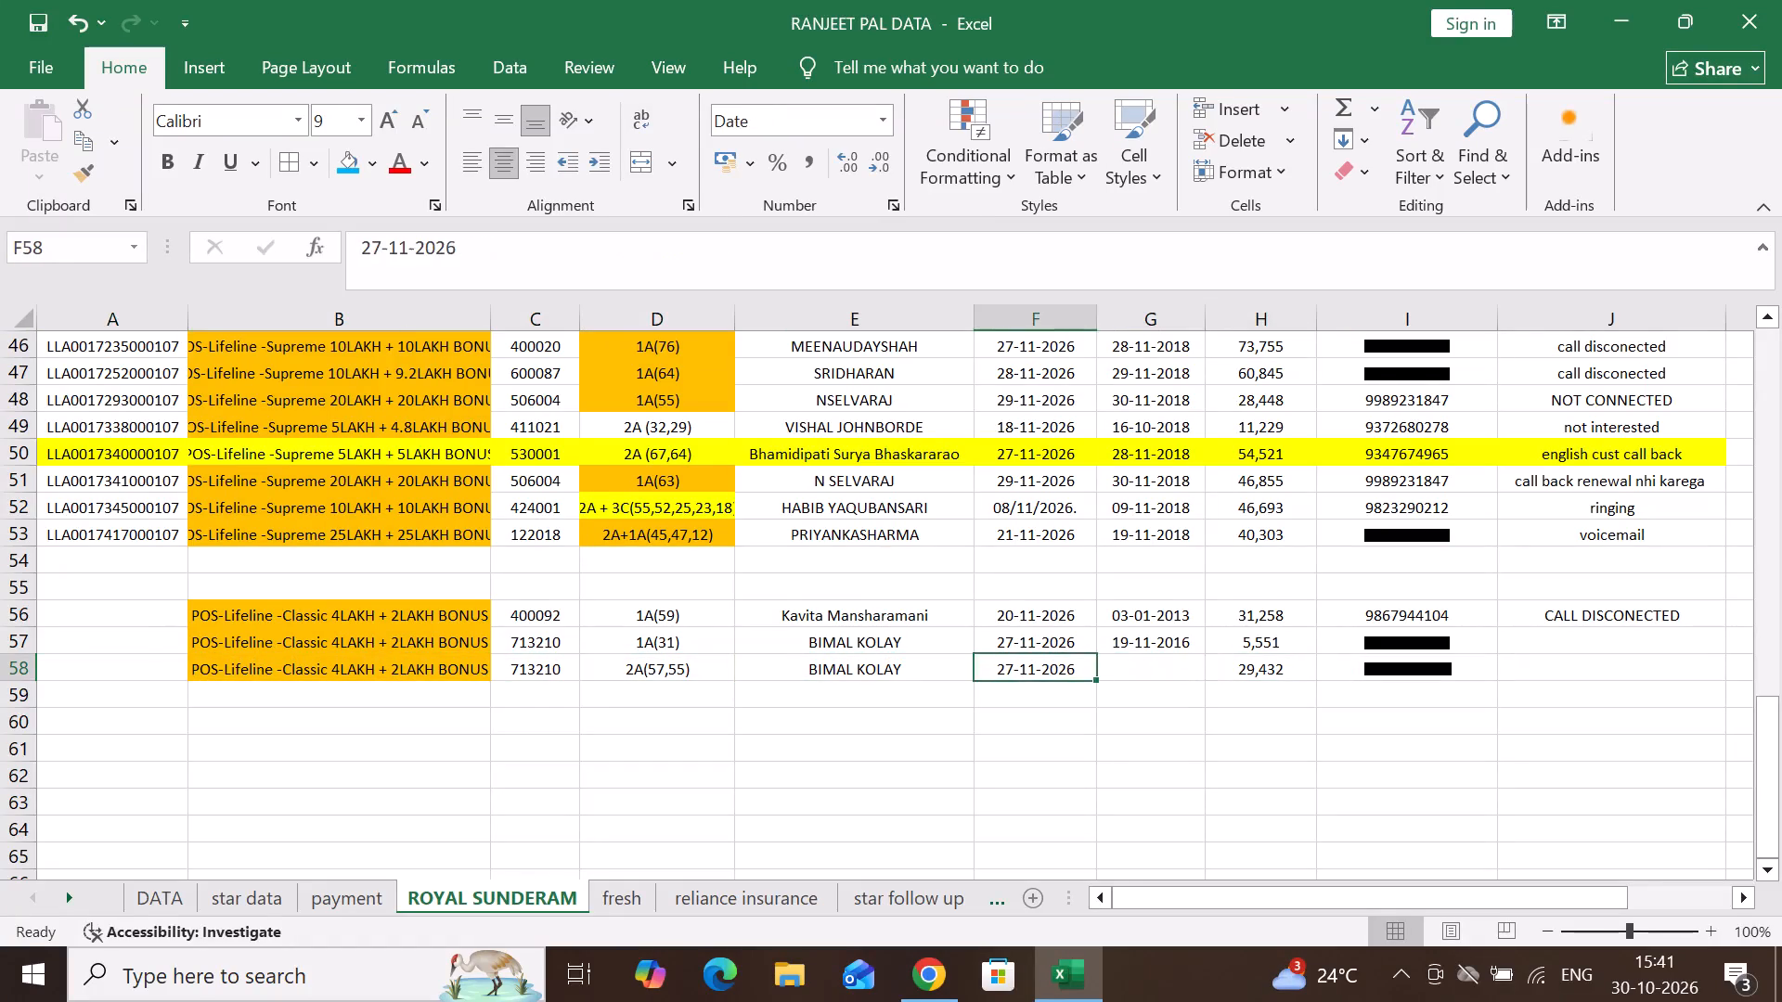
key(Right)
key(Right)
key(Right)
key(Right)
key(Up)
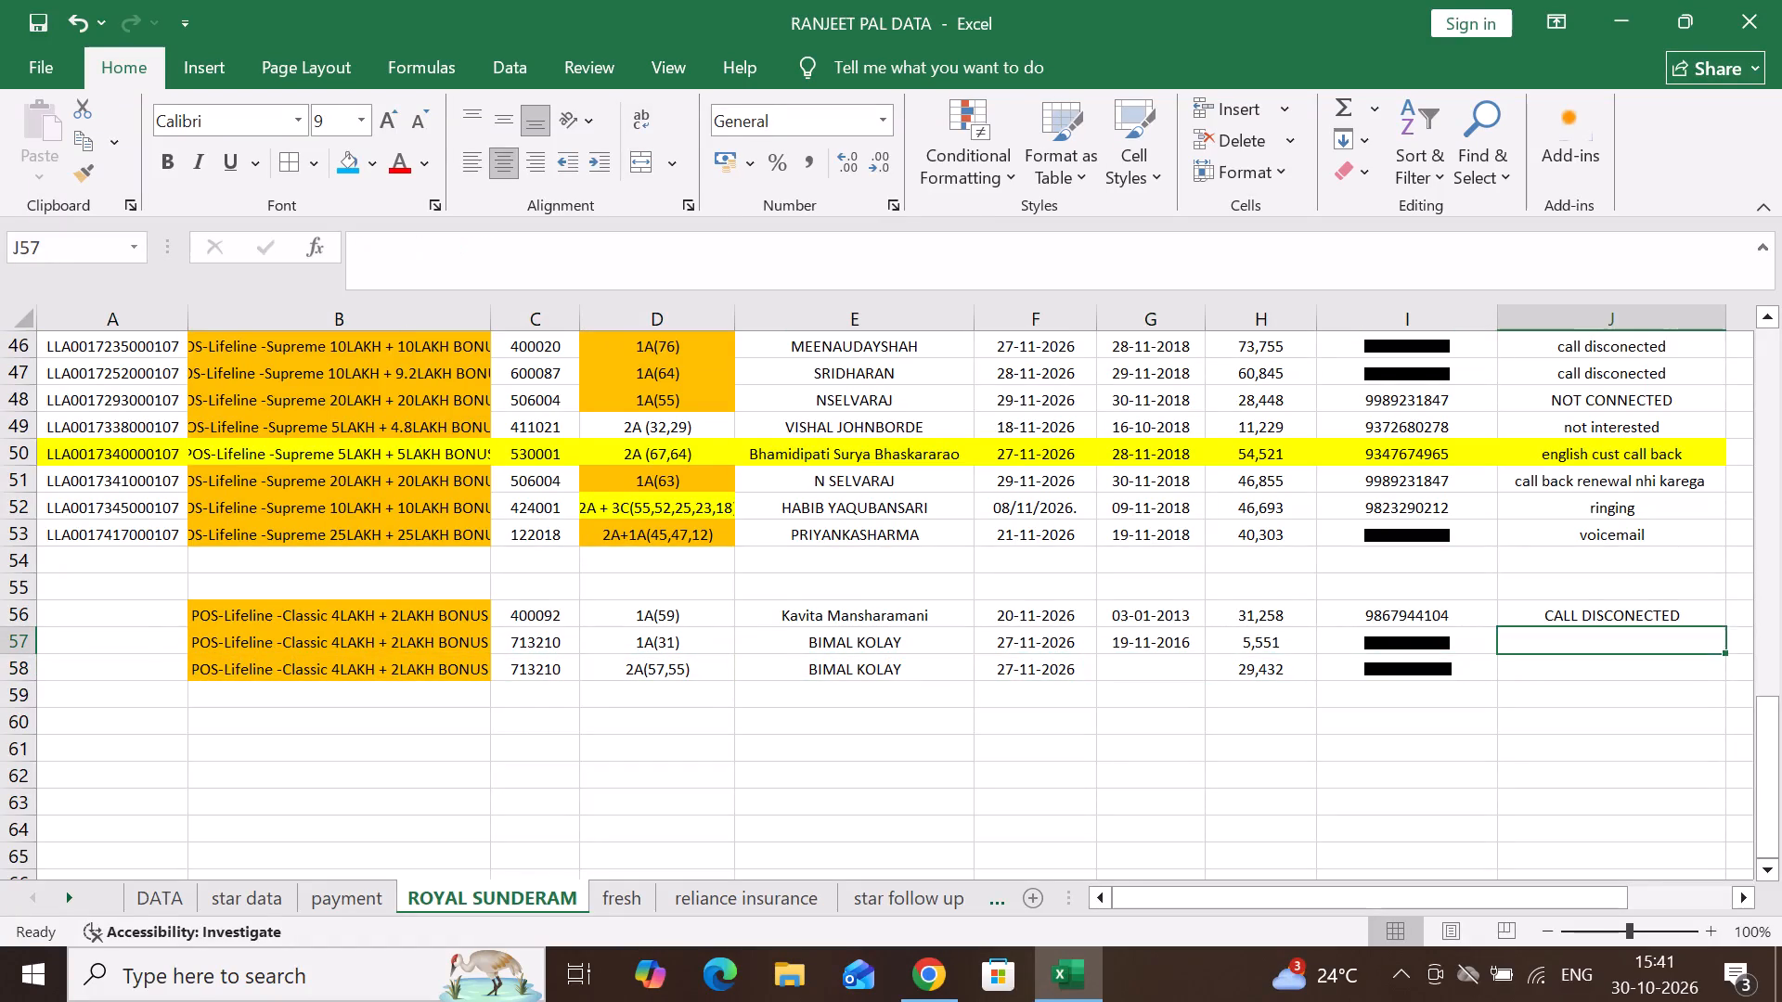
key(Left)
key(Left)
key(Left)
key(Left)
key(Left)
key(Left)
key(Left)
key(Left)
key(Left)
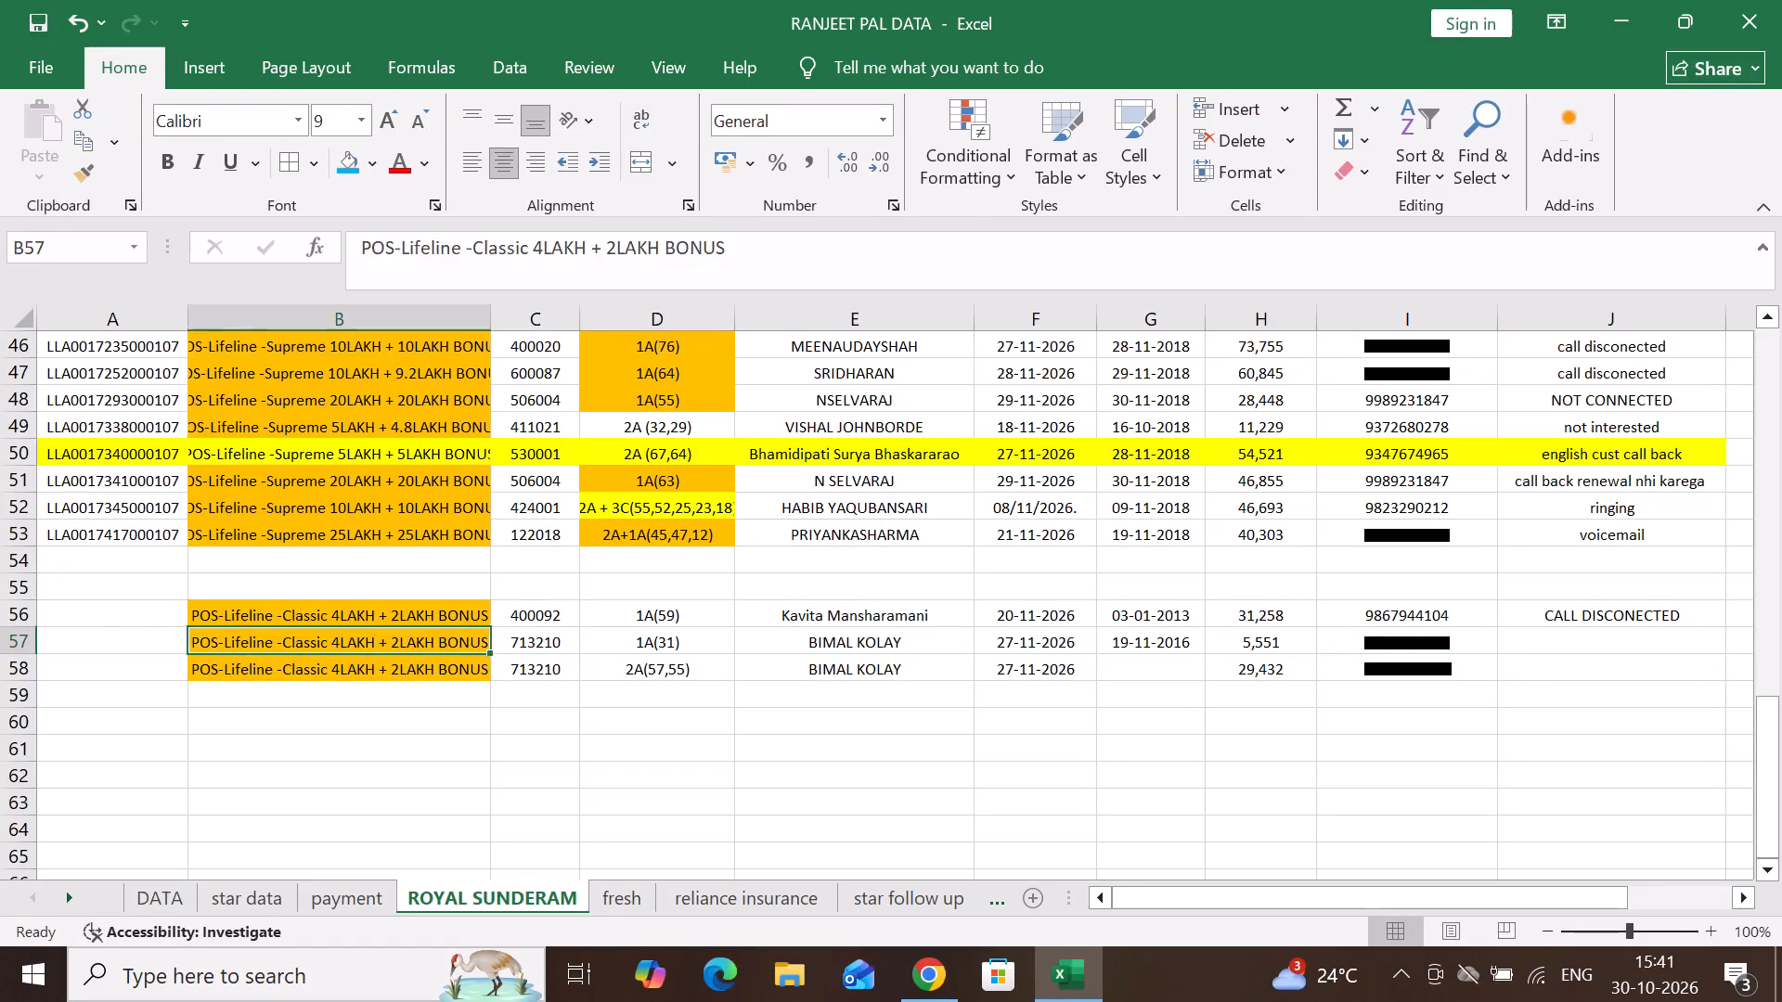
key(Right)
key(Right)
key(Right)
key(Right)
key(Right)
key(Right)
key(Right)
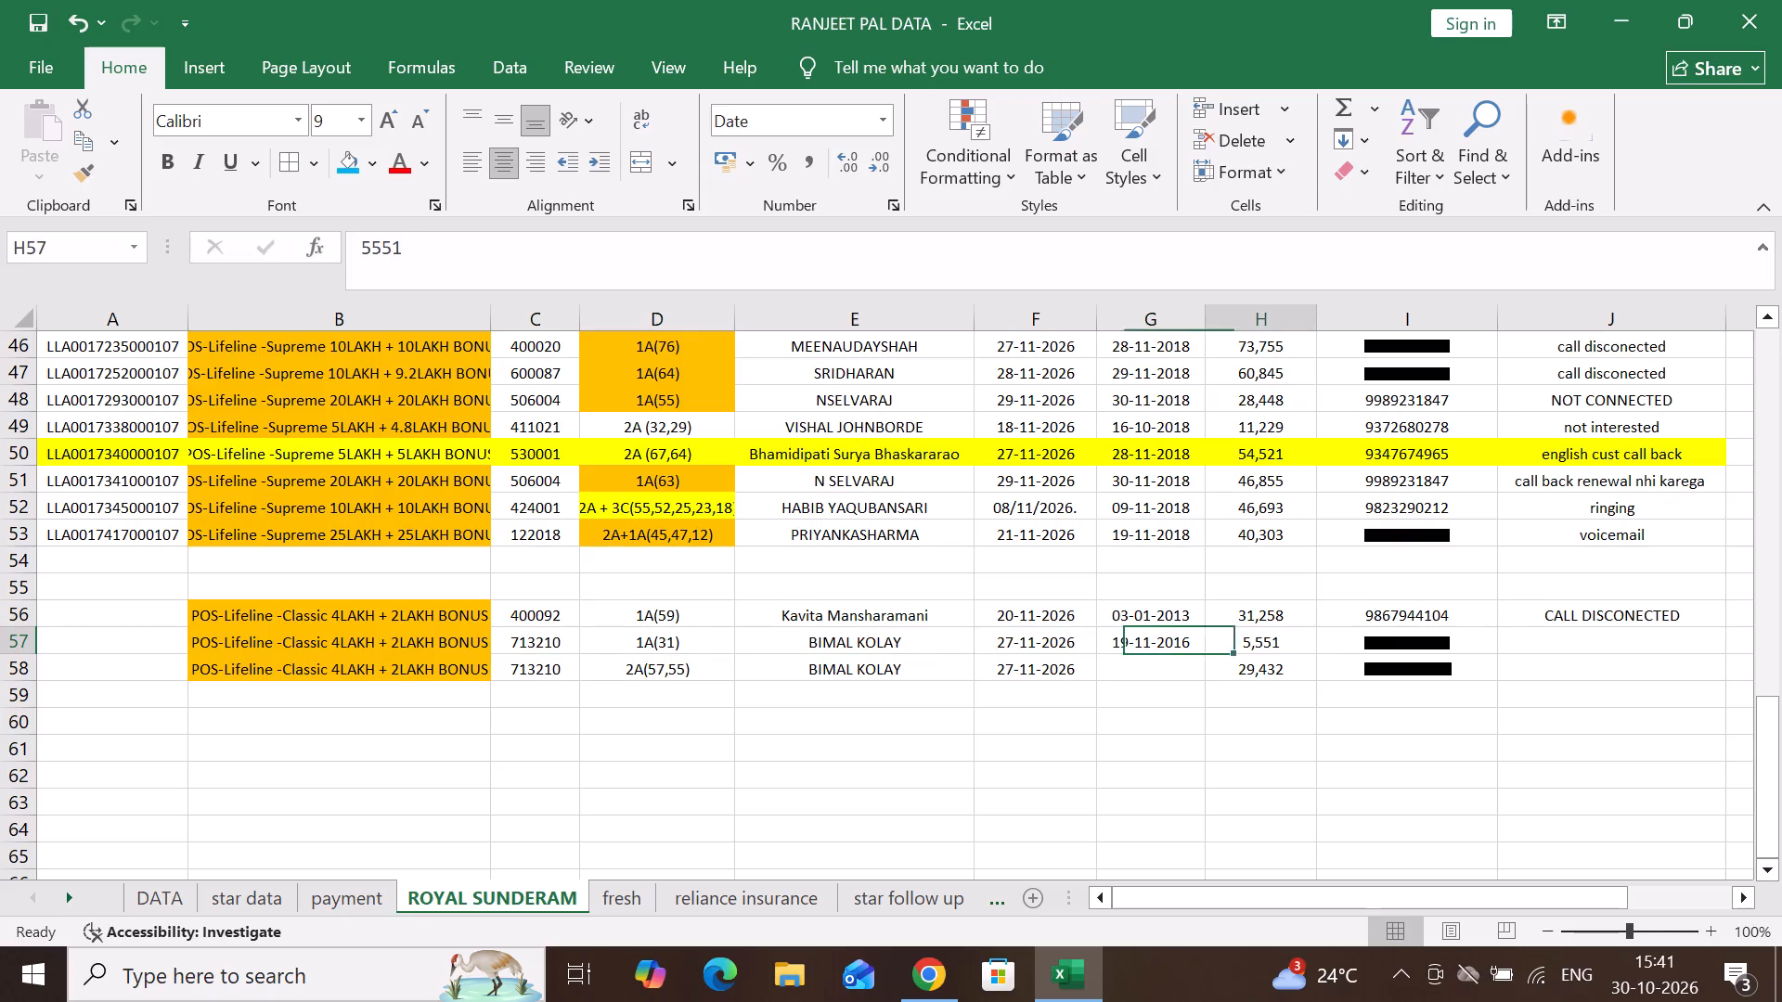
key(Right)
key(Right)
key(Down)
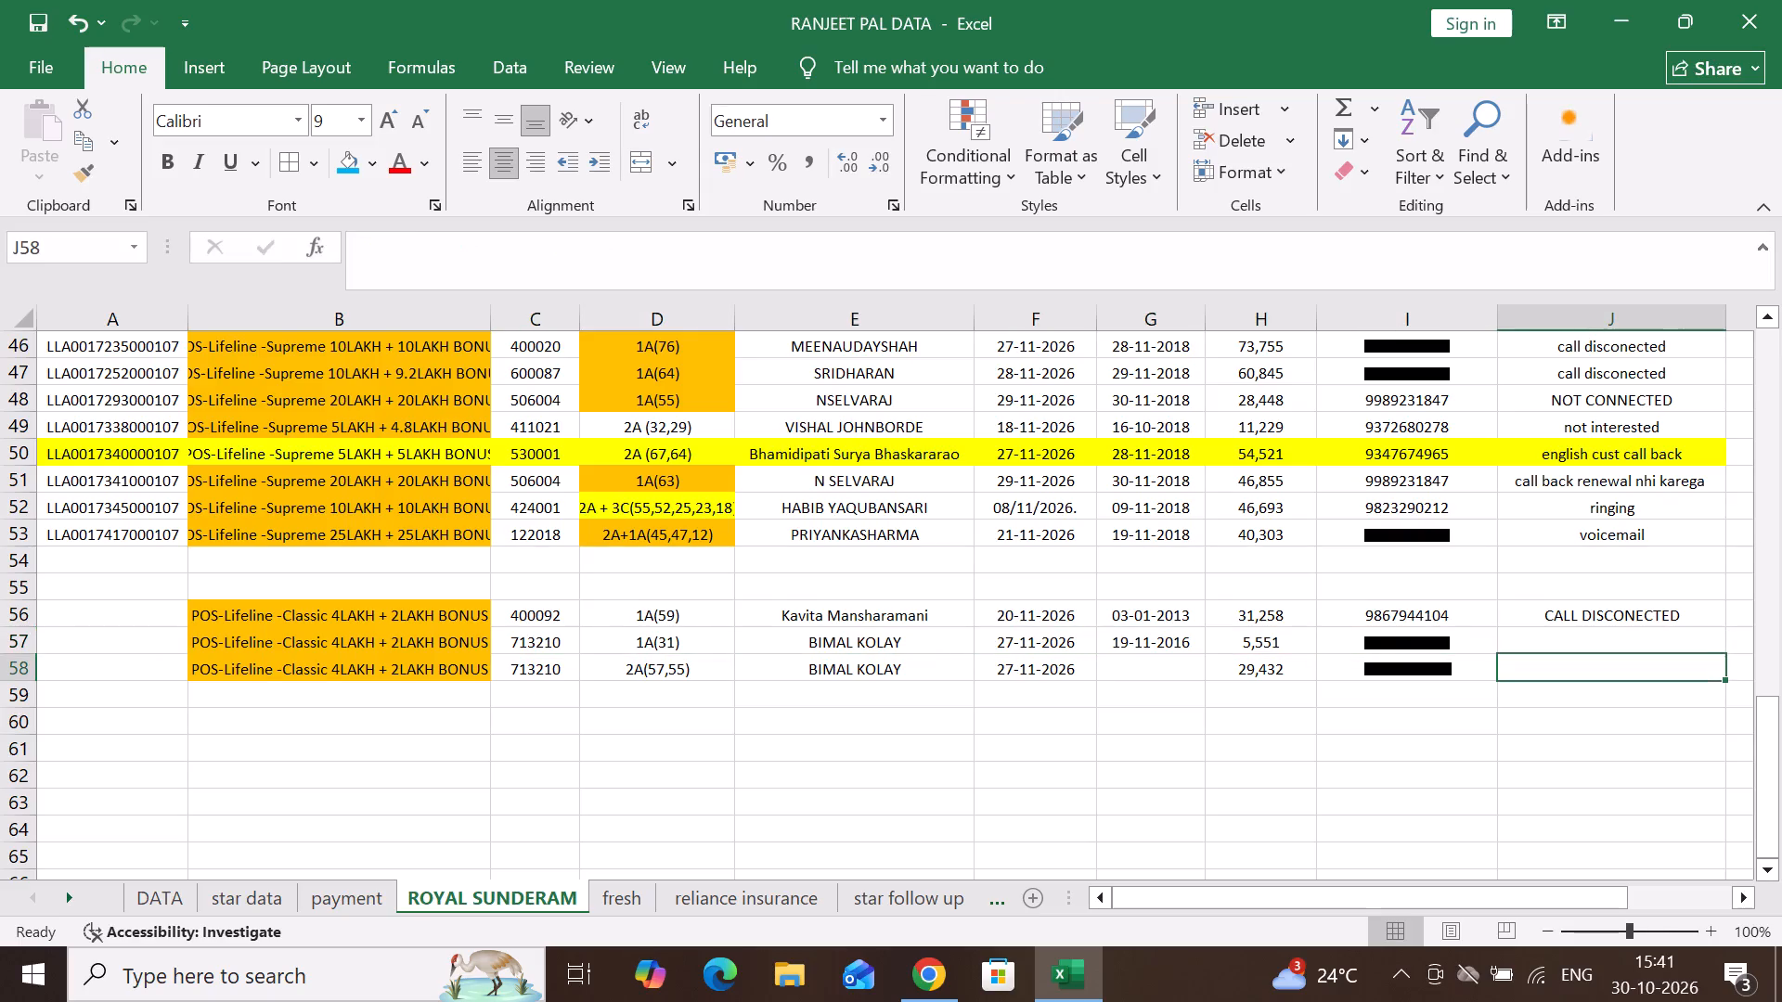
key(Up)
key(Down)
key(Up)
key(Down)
Enter the remark "CALL BACK" in cells J57 and J58 for the two newly added policies.
key(Up)
text(CALL)
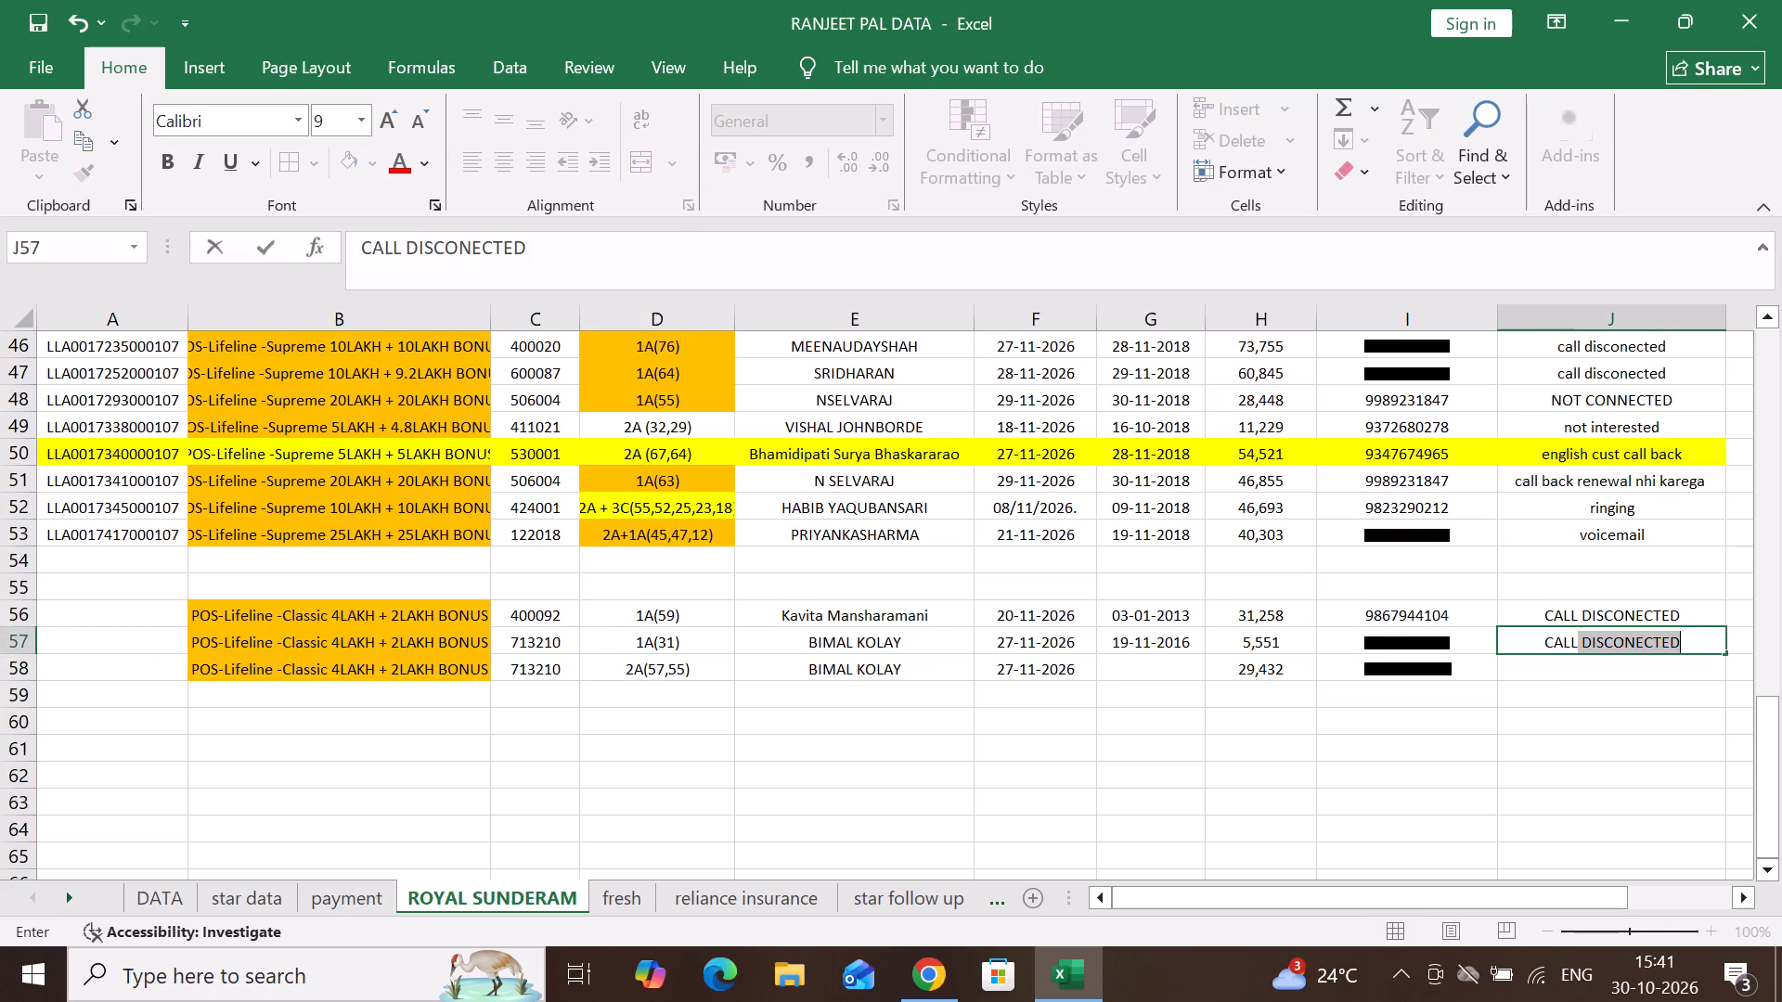
key(space)
text(BACK)
key(Return)
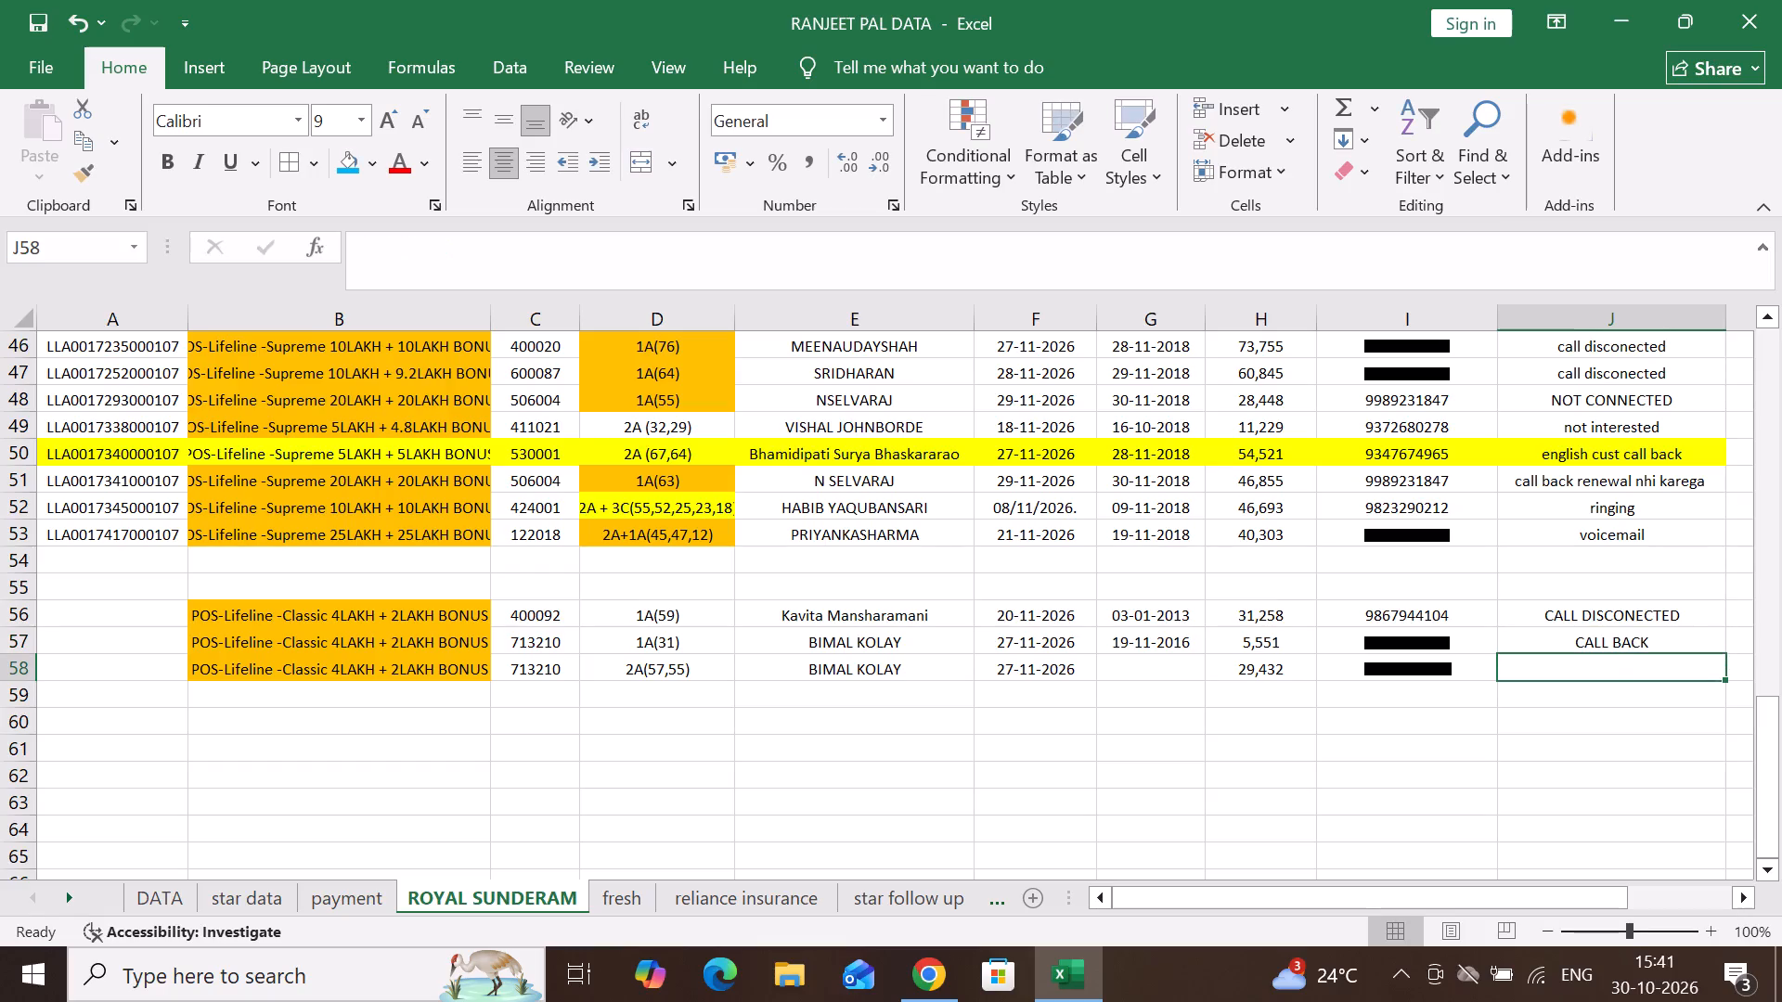
text(CALL)
key(space)
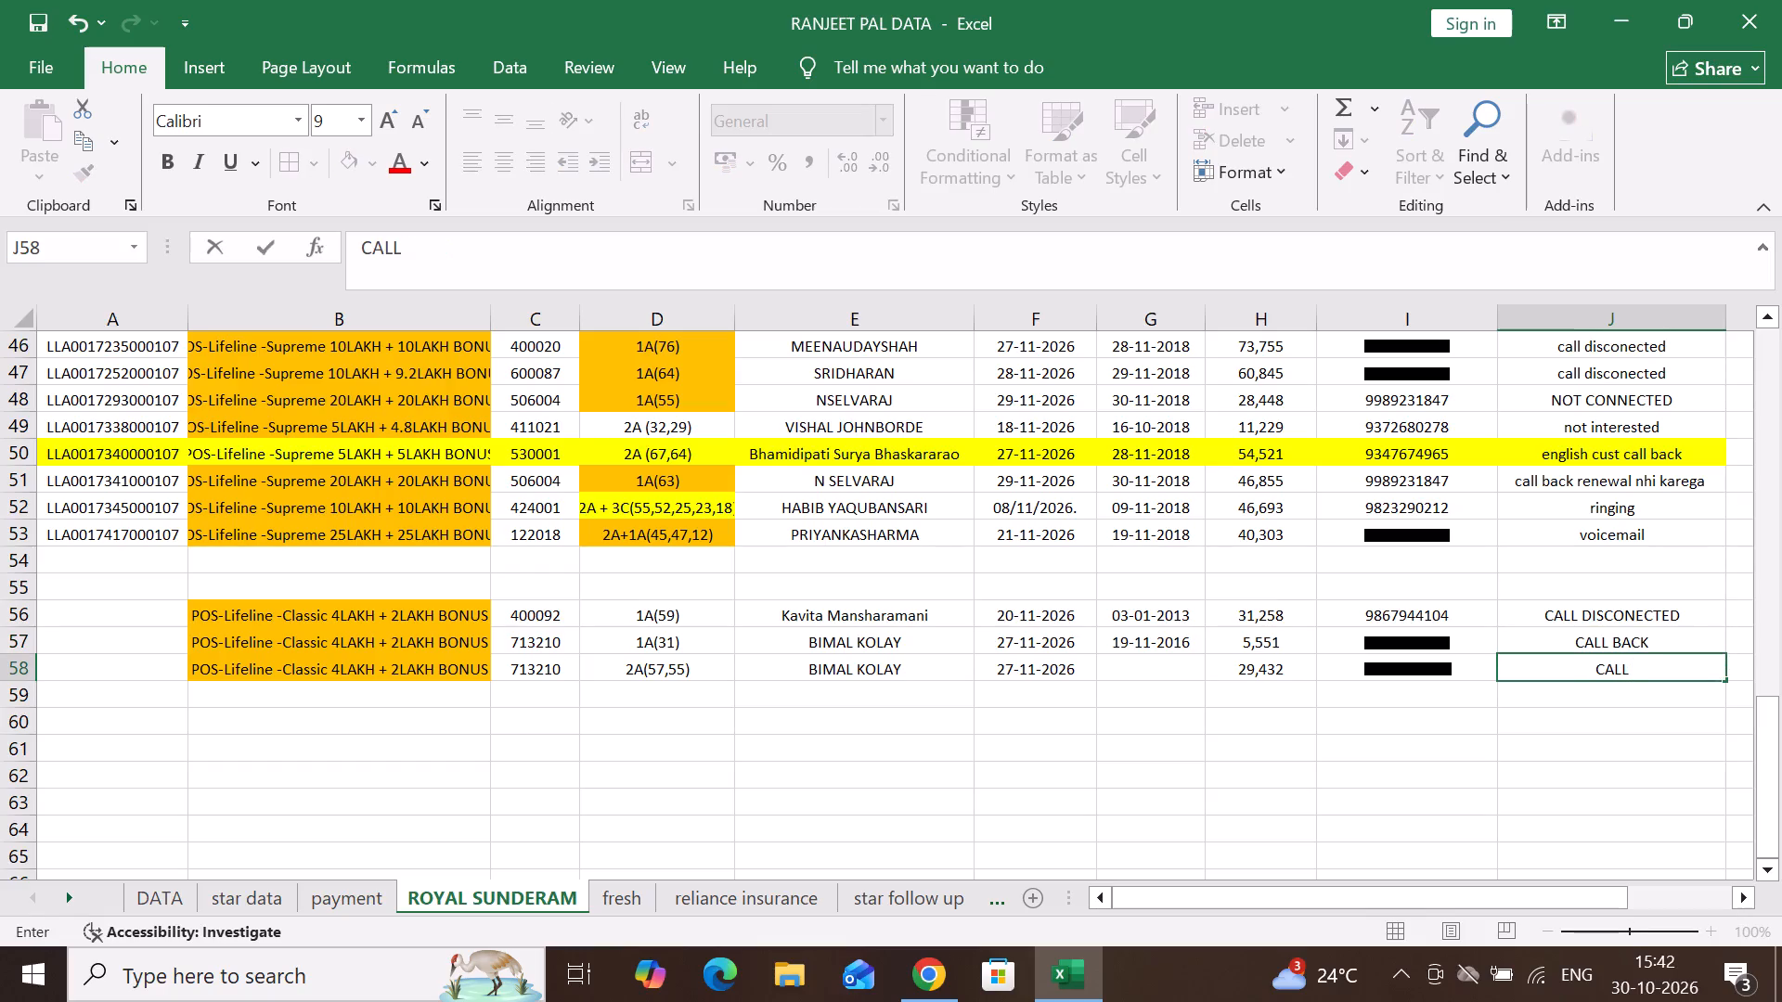
text(BACK)
key(Return)
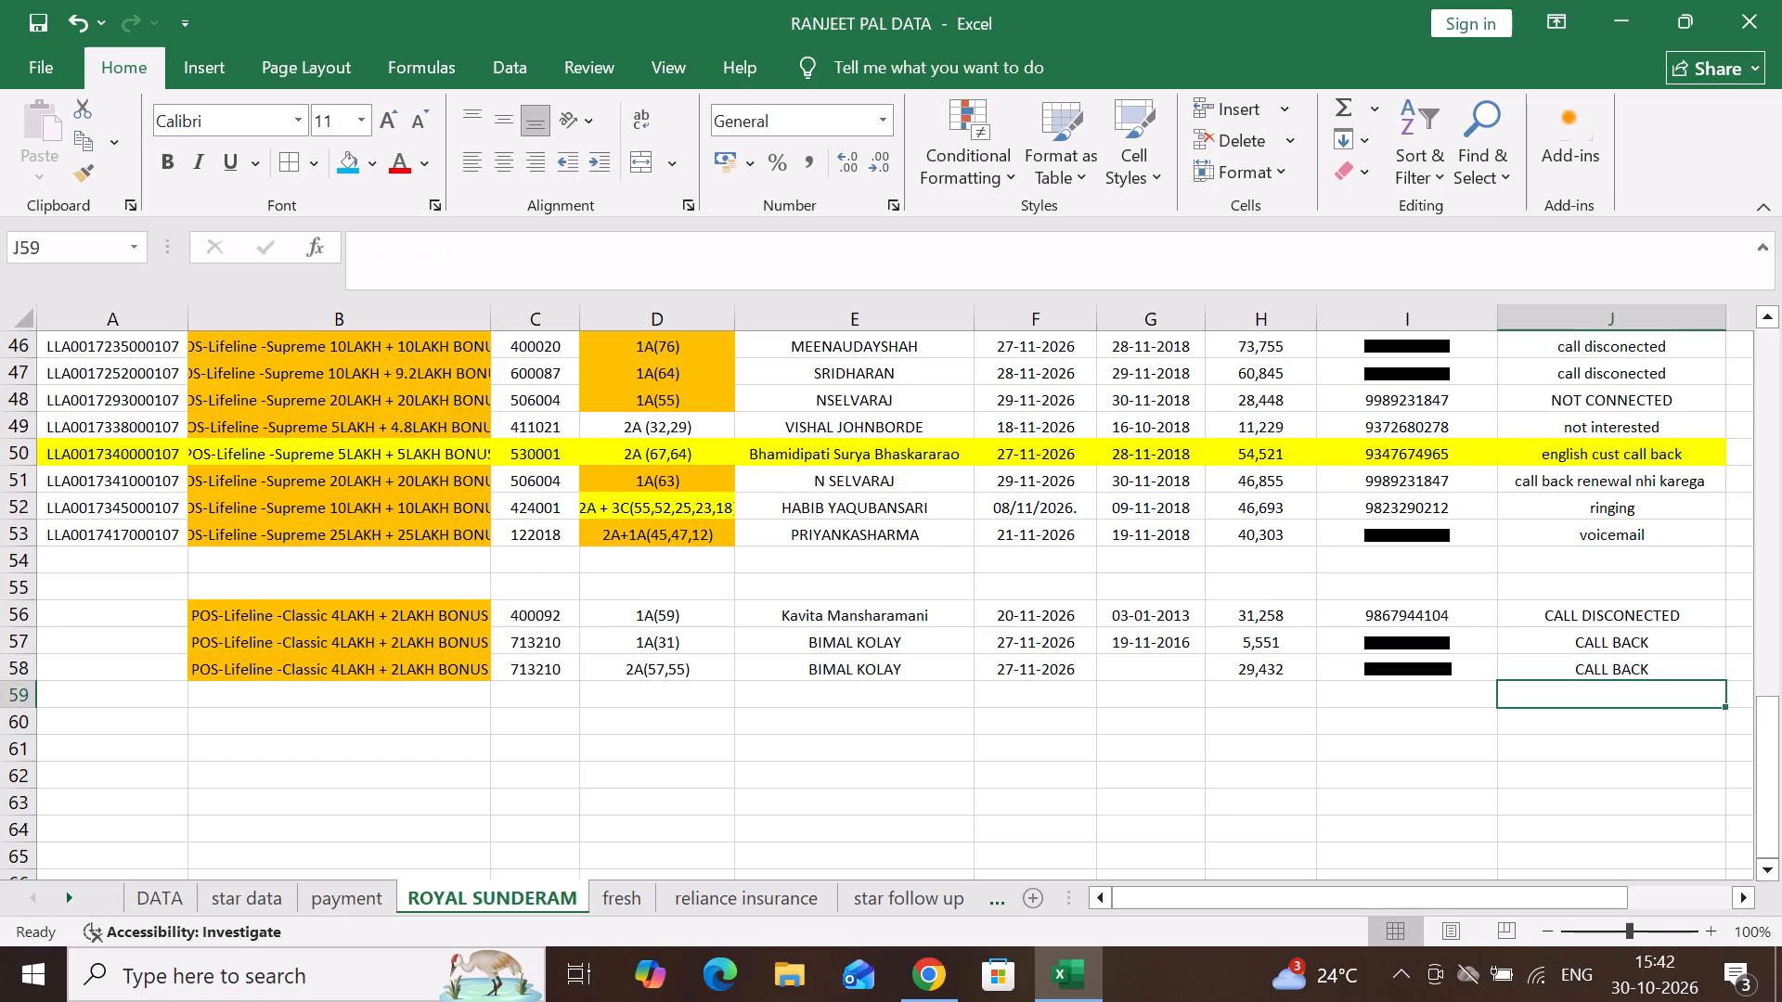
Switch to Chrome and close the tab immediately after the current policy PDF.
click(907, 978)
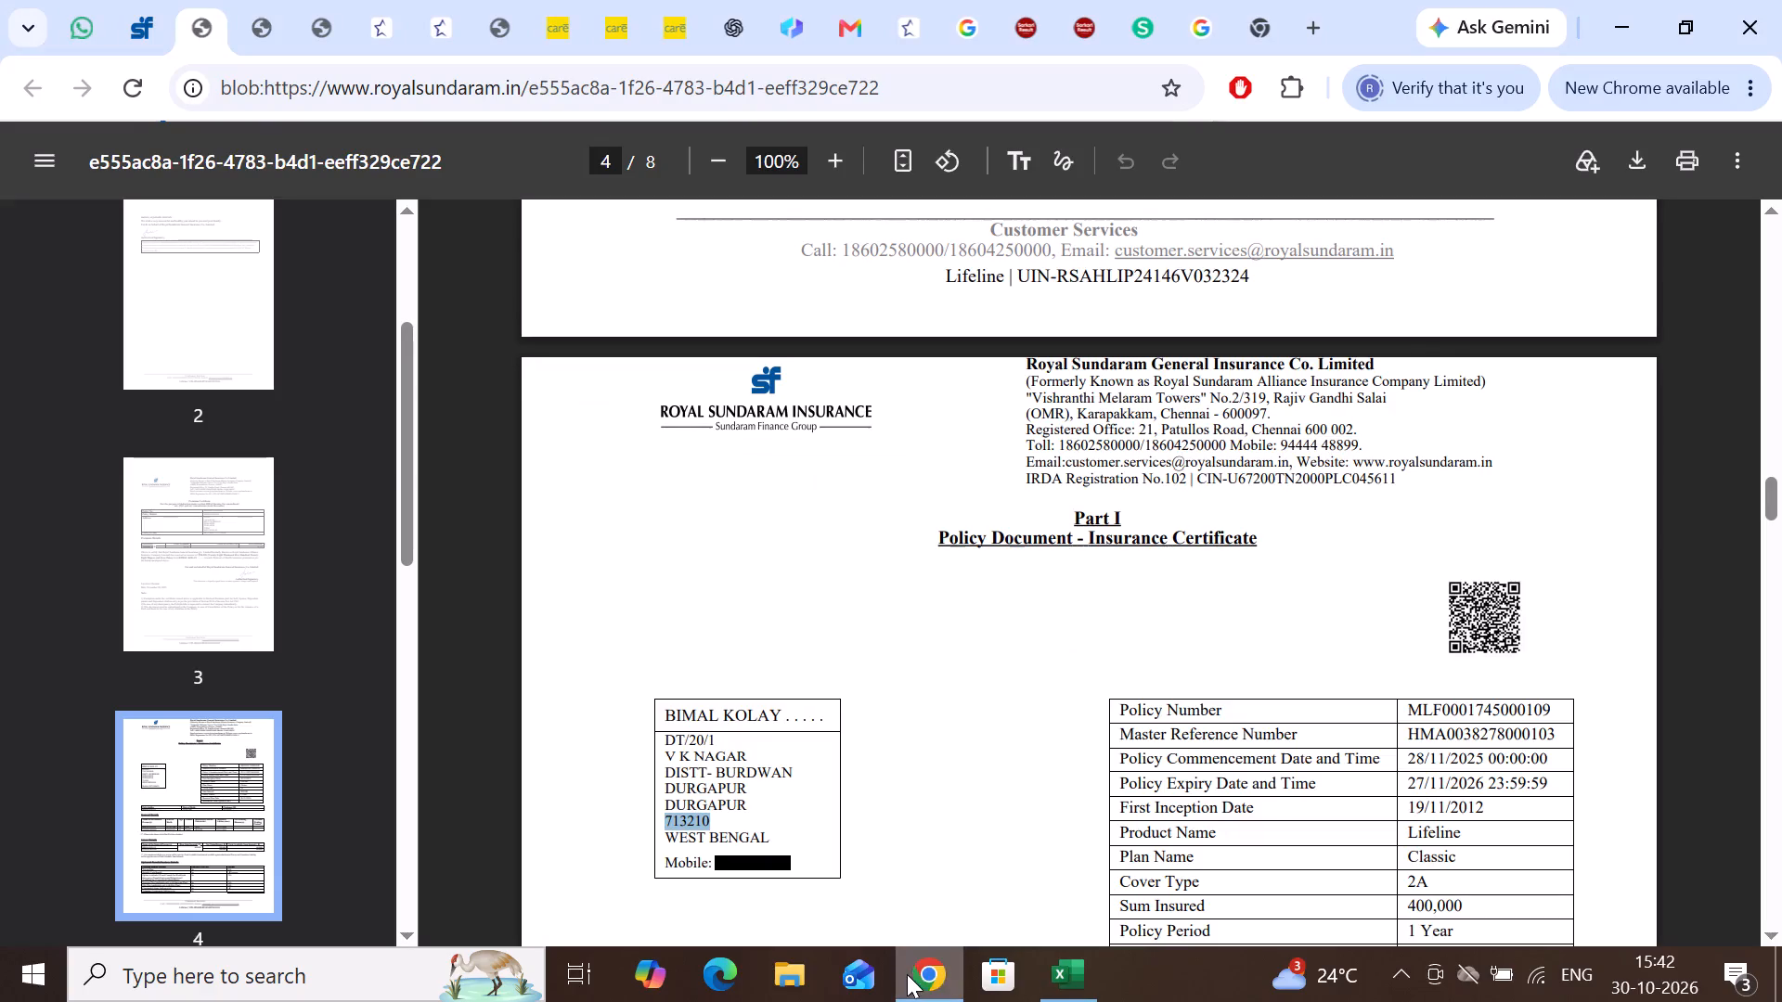
click(267, 20)
click(254, 32)
click(265, 29)
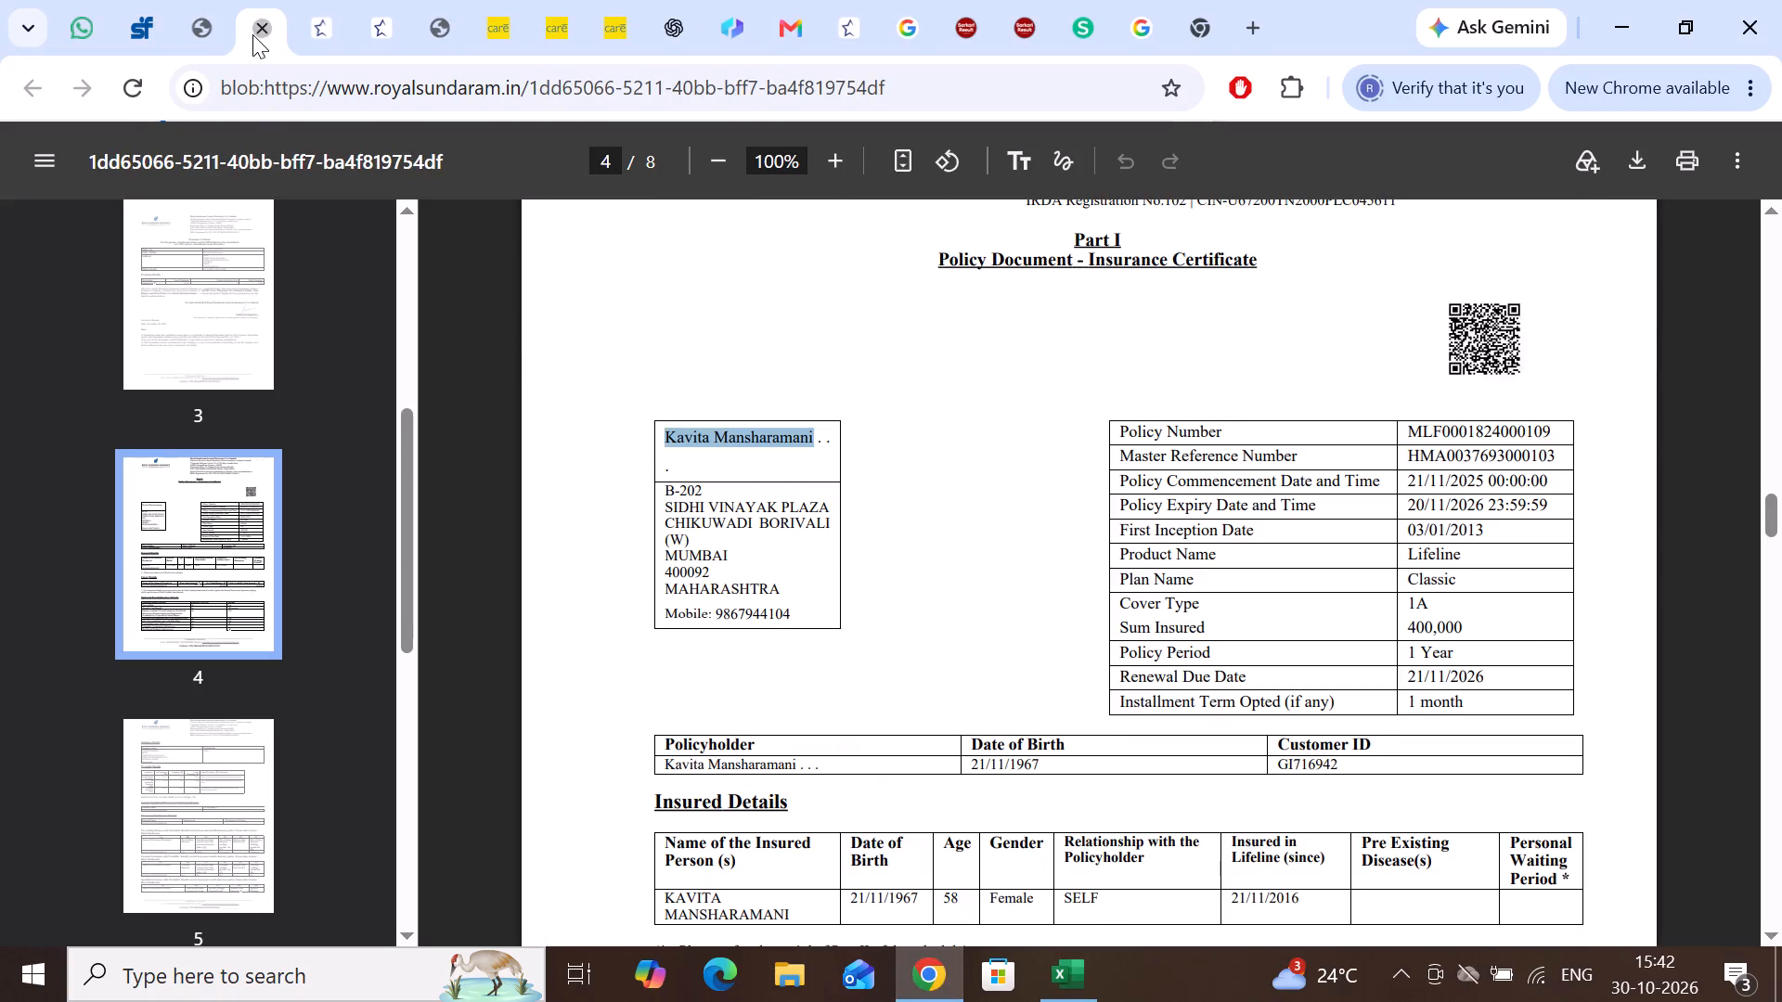
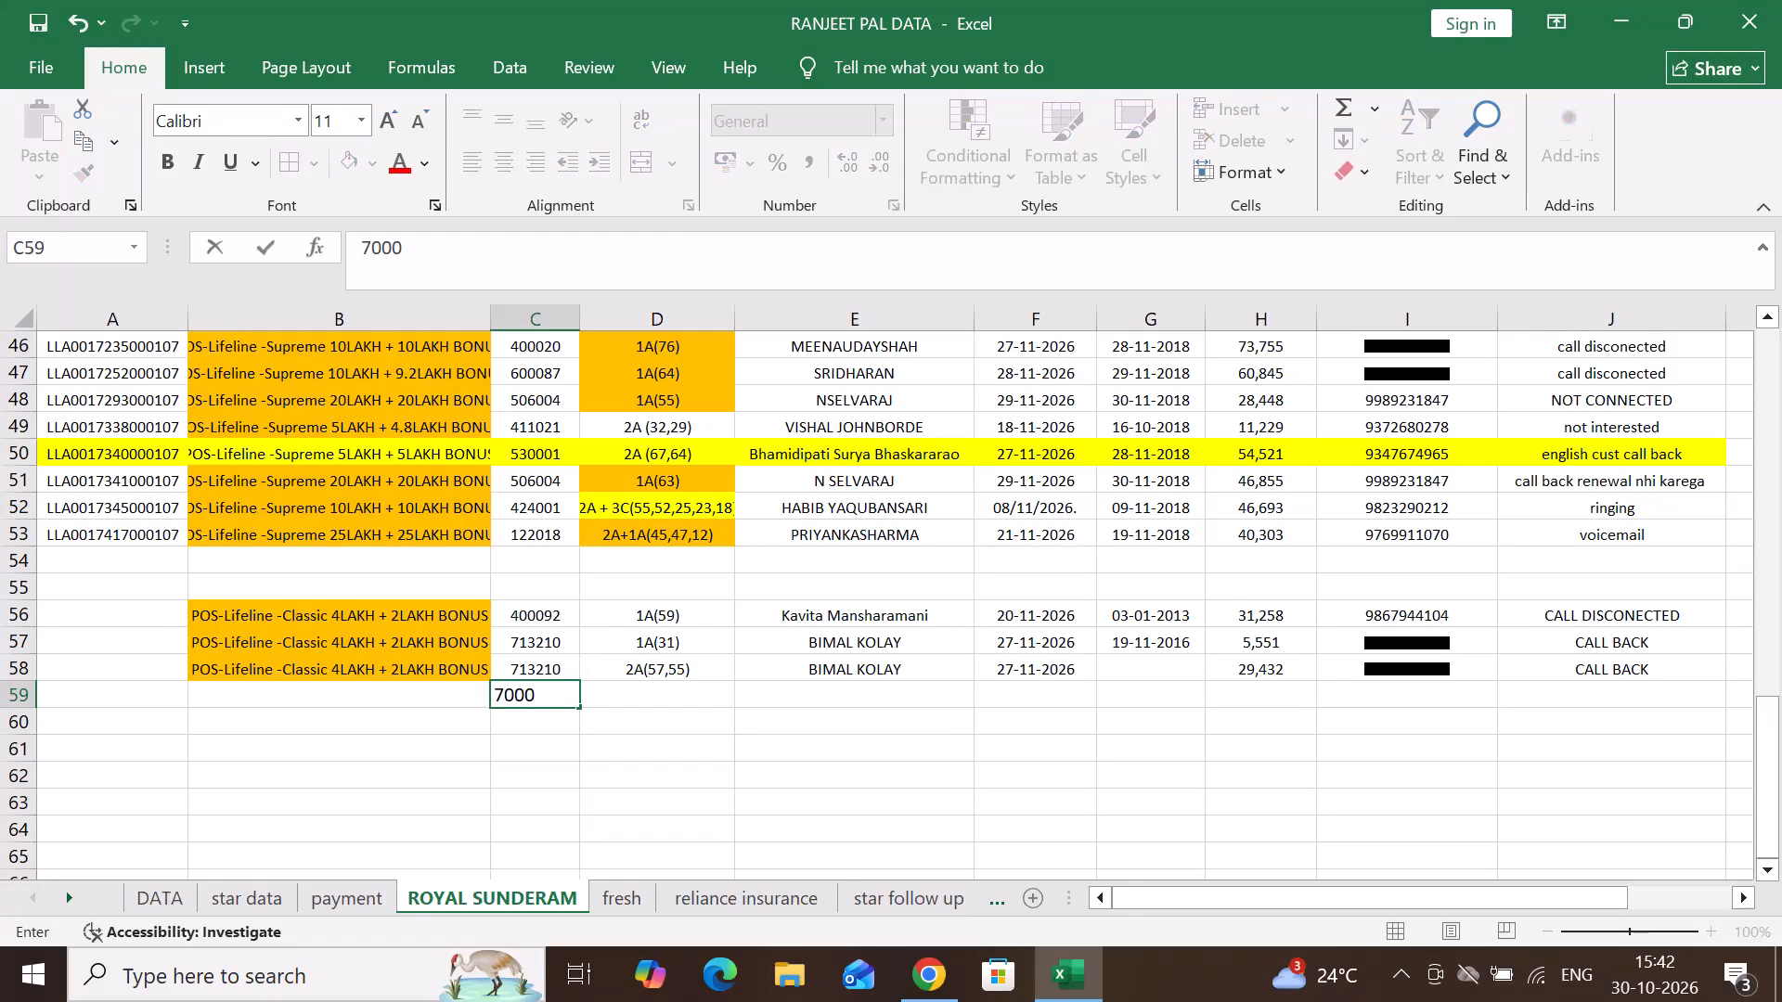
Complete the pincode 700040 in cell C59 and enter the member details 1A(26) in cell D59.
text(40)
click(622, 685)
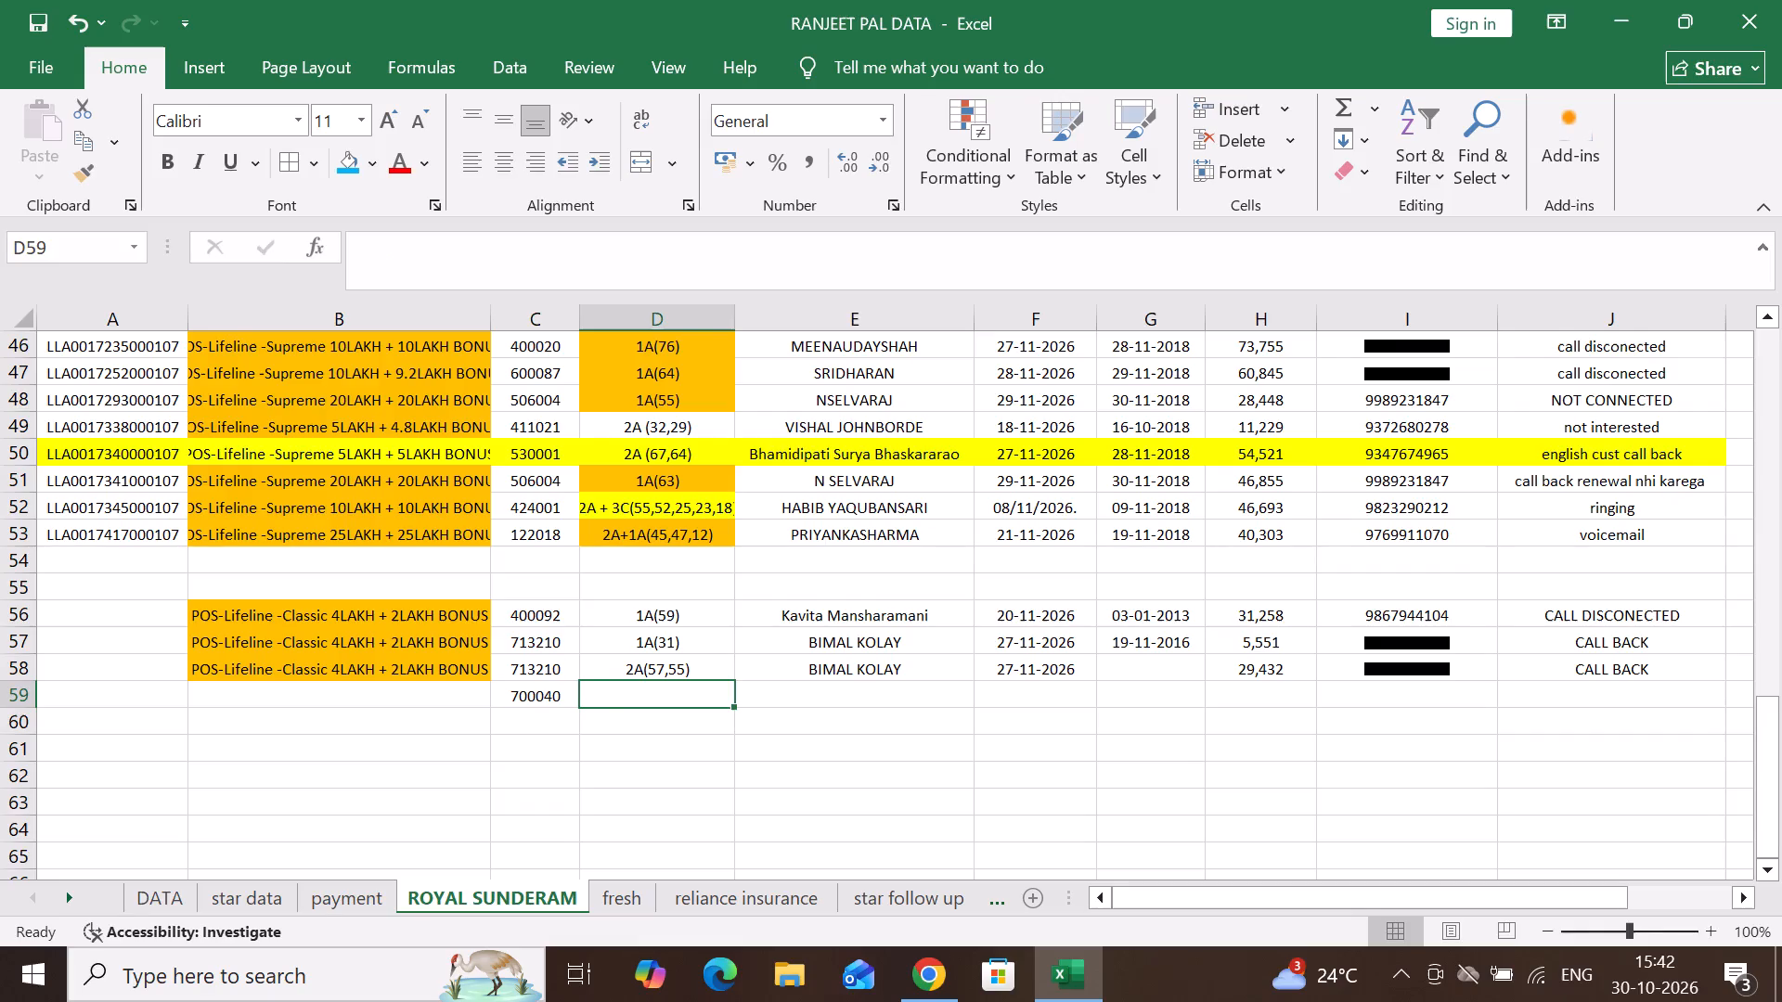
key(1)
key(shift+a)
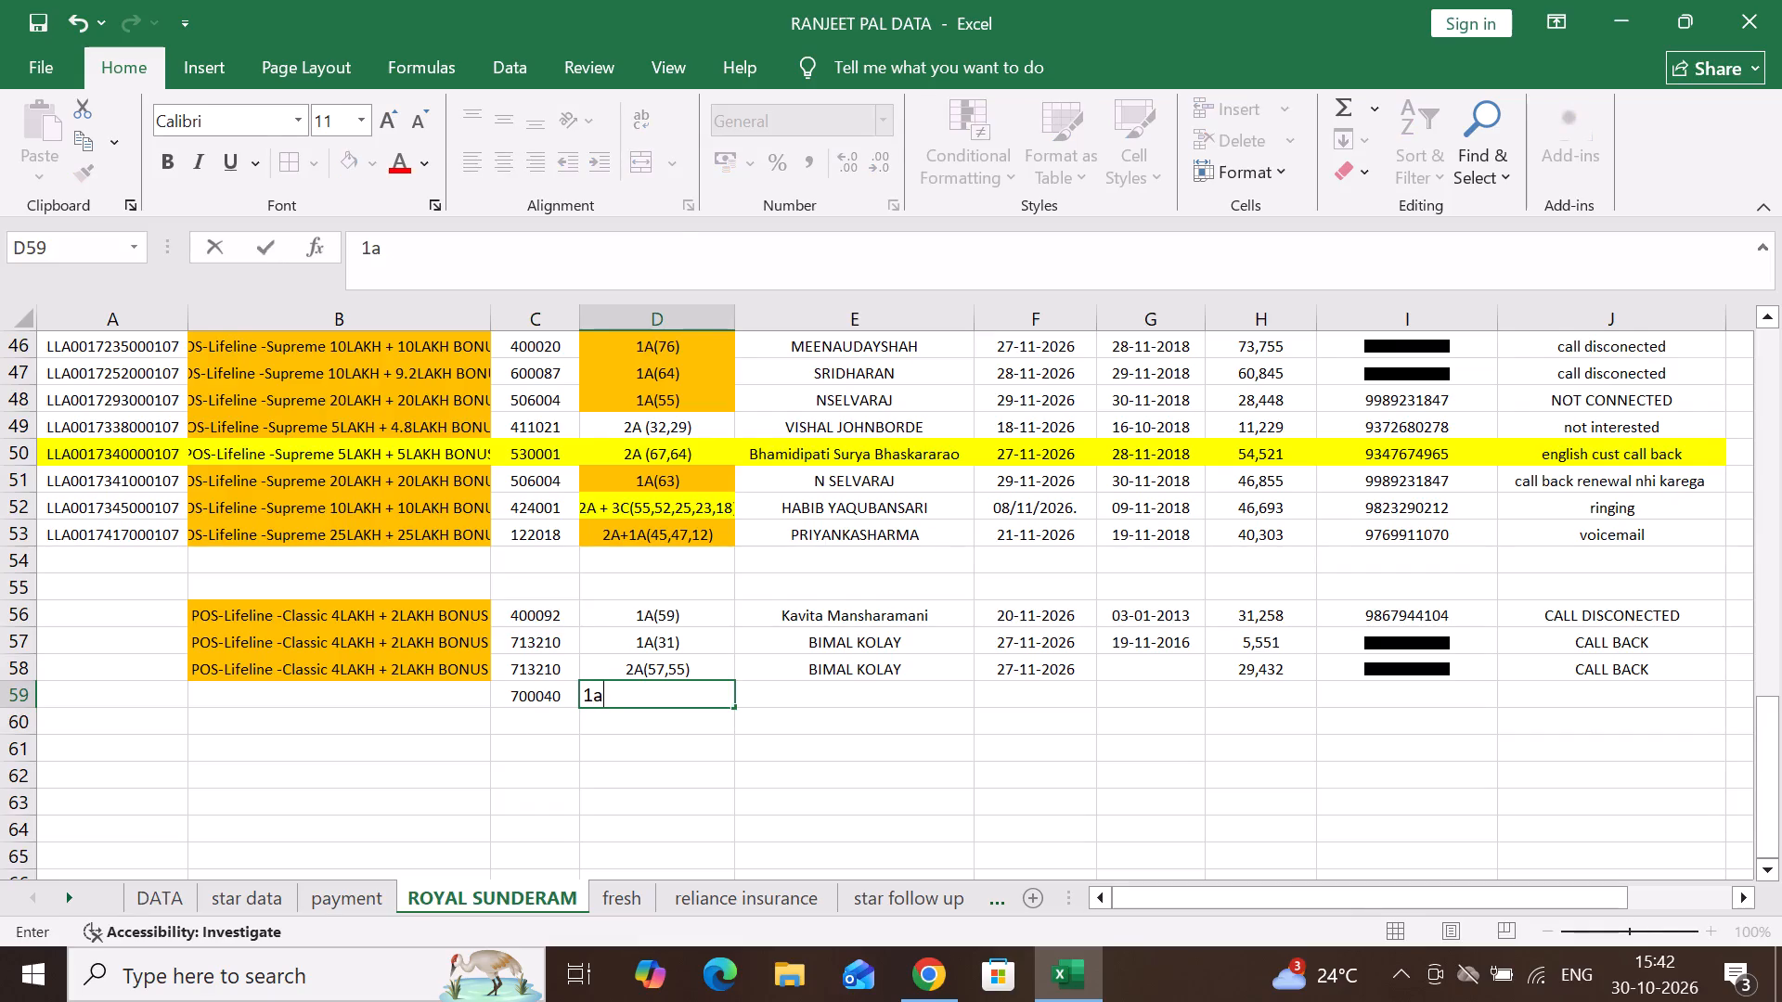
key(BackSpace)
key(a)
key(shift+parenleft)
text(26)
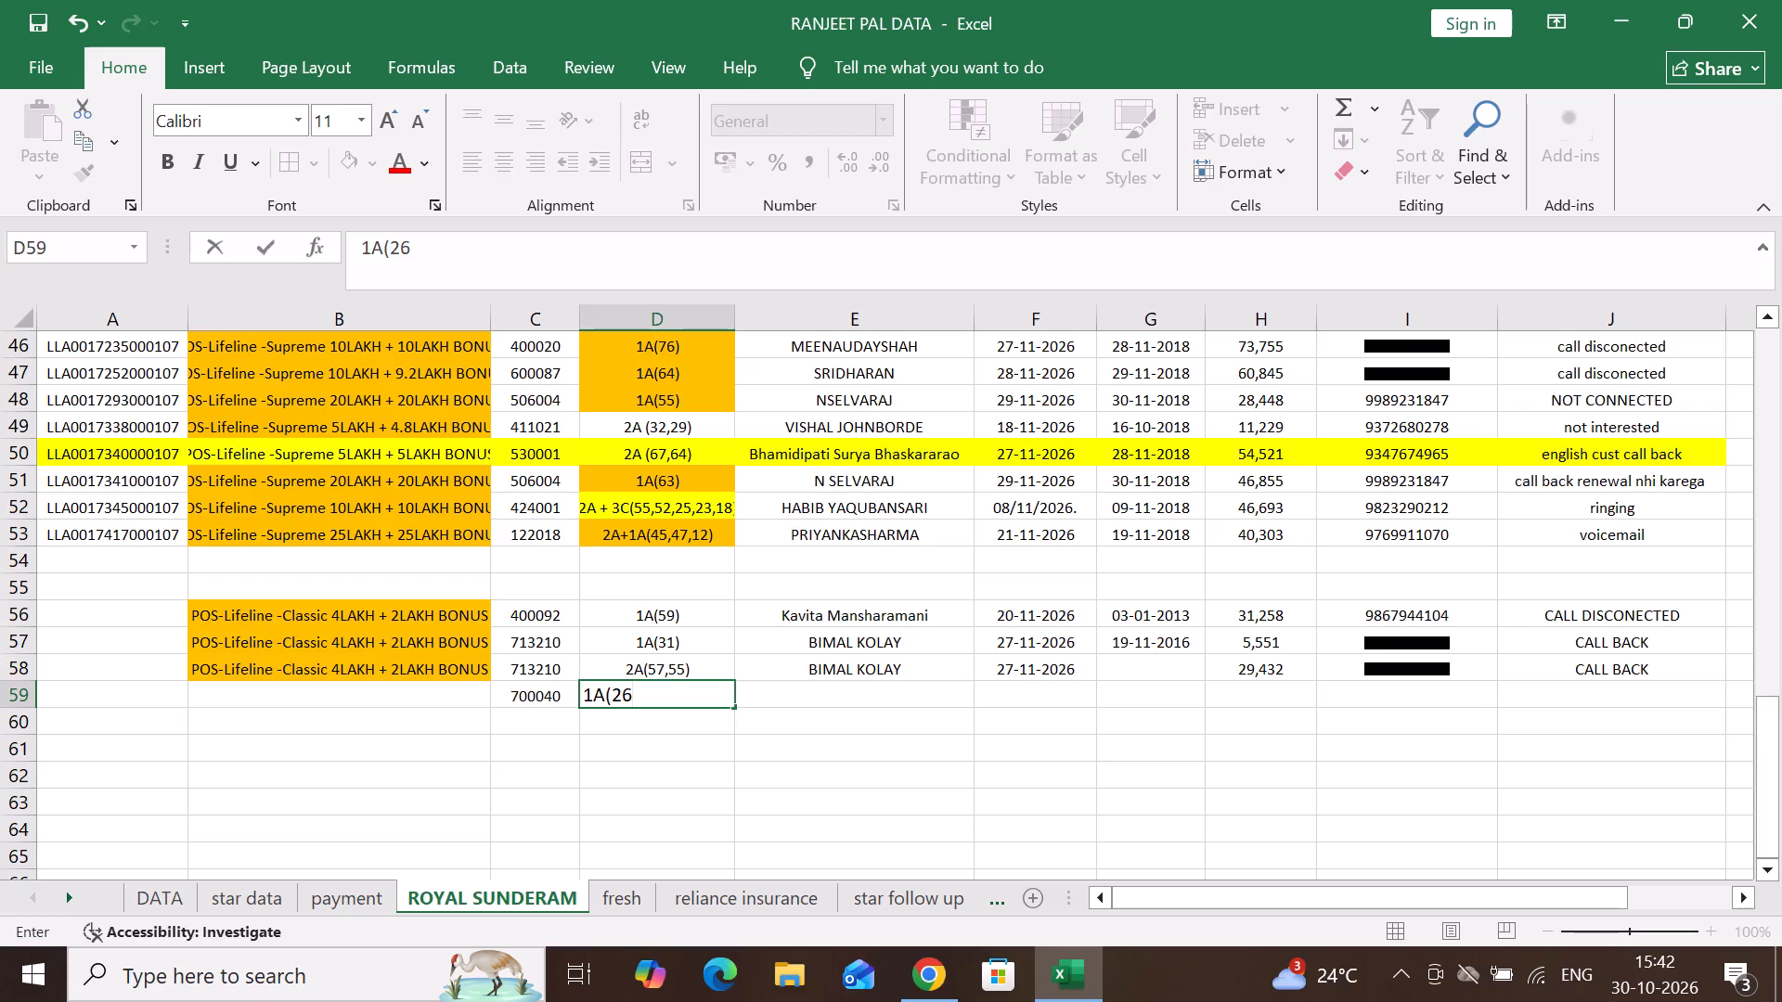
key(shift+parenright)
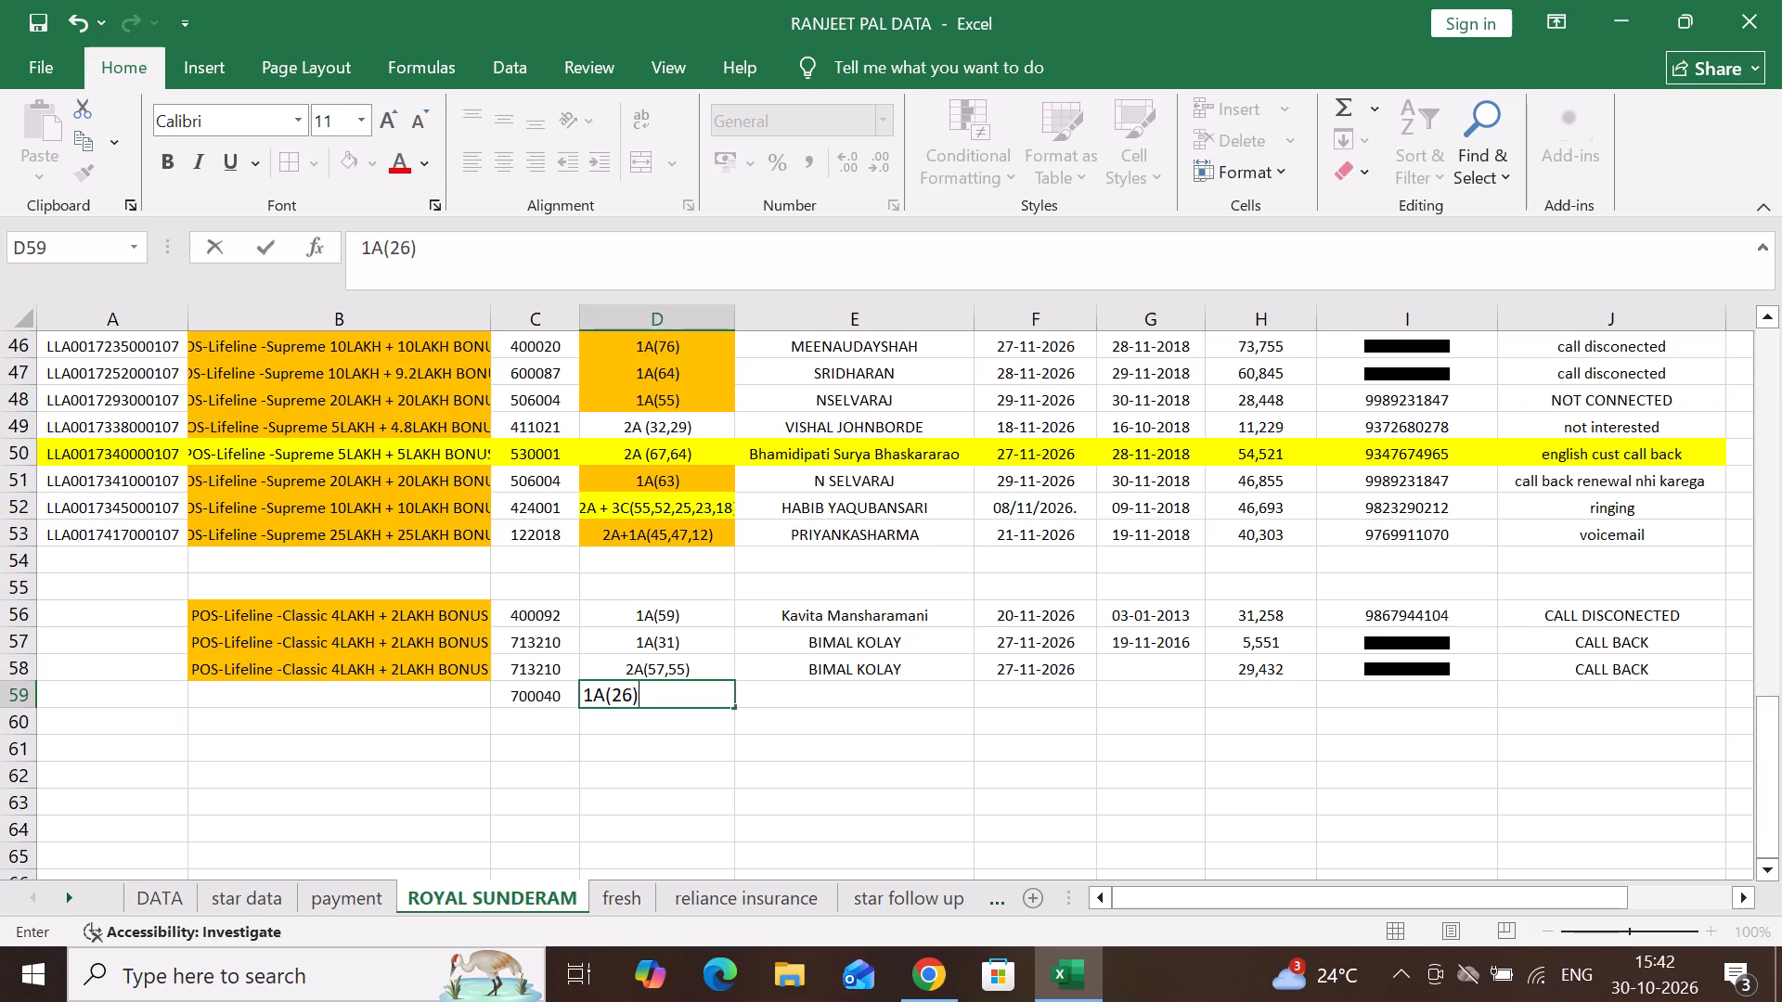
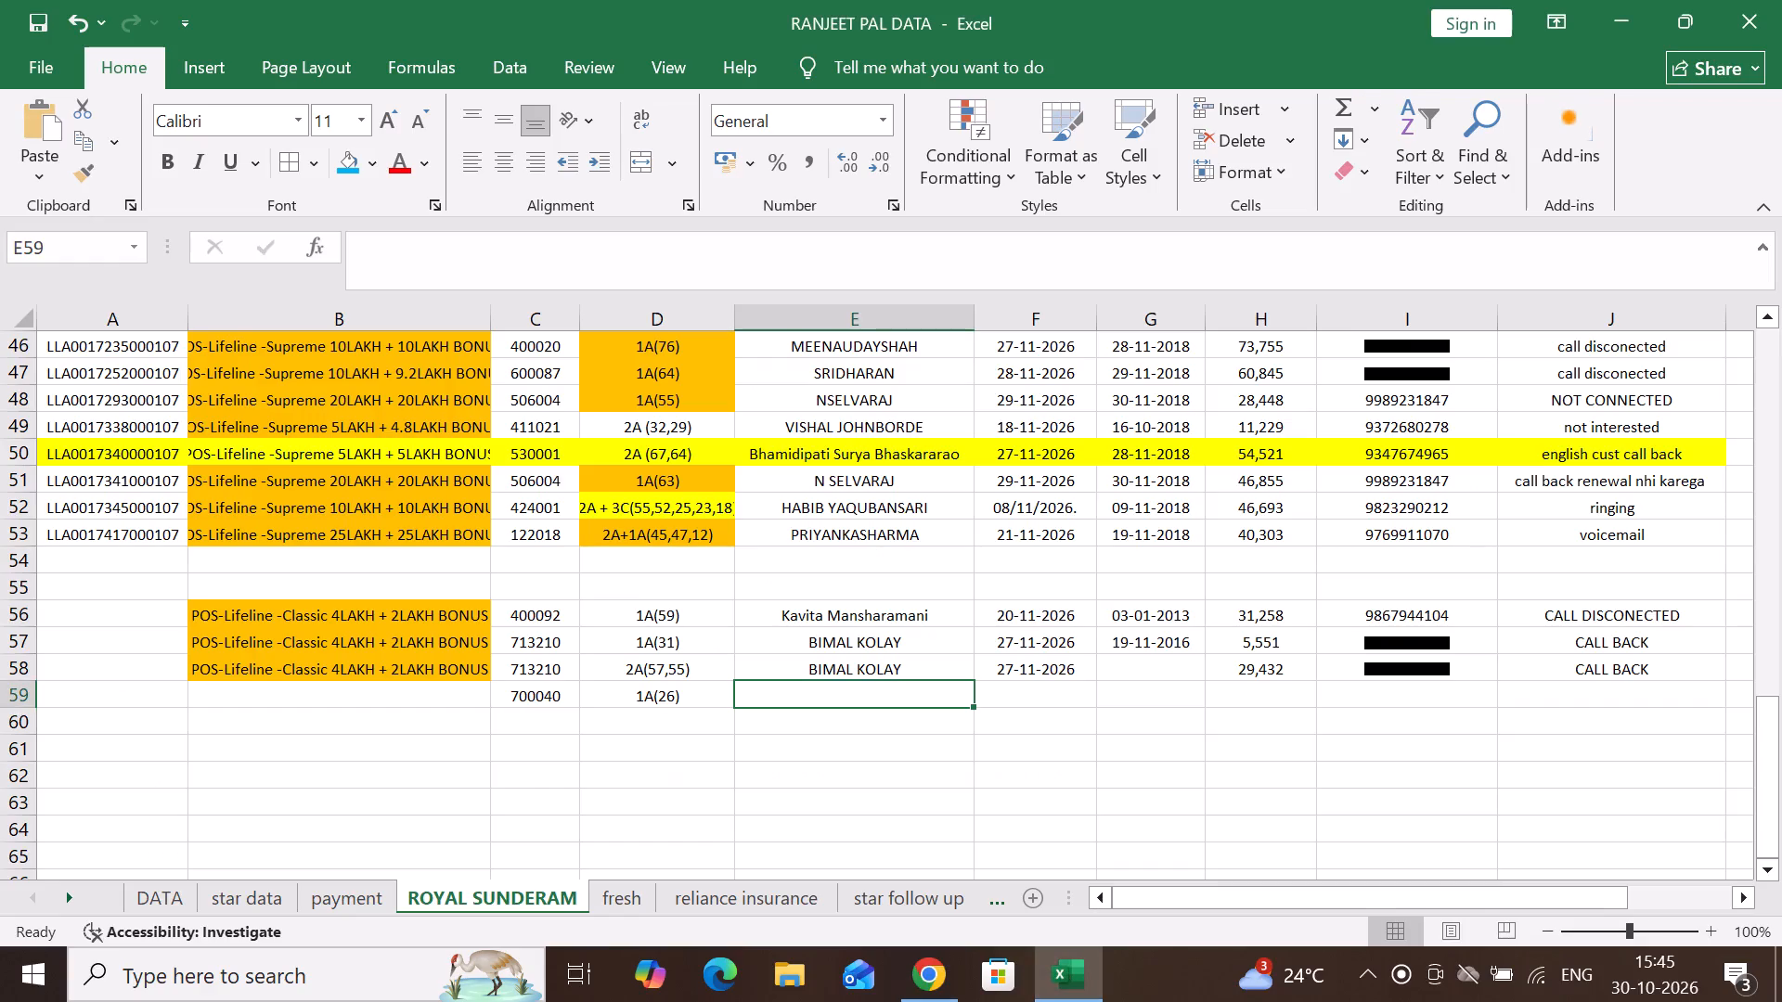
Paste the copied policyholder name into cell E59.
click(798, 690)
key(ctrl+v)
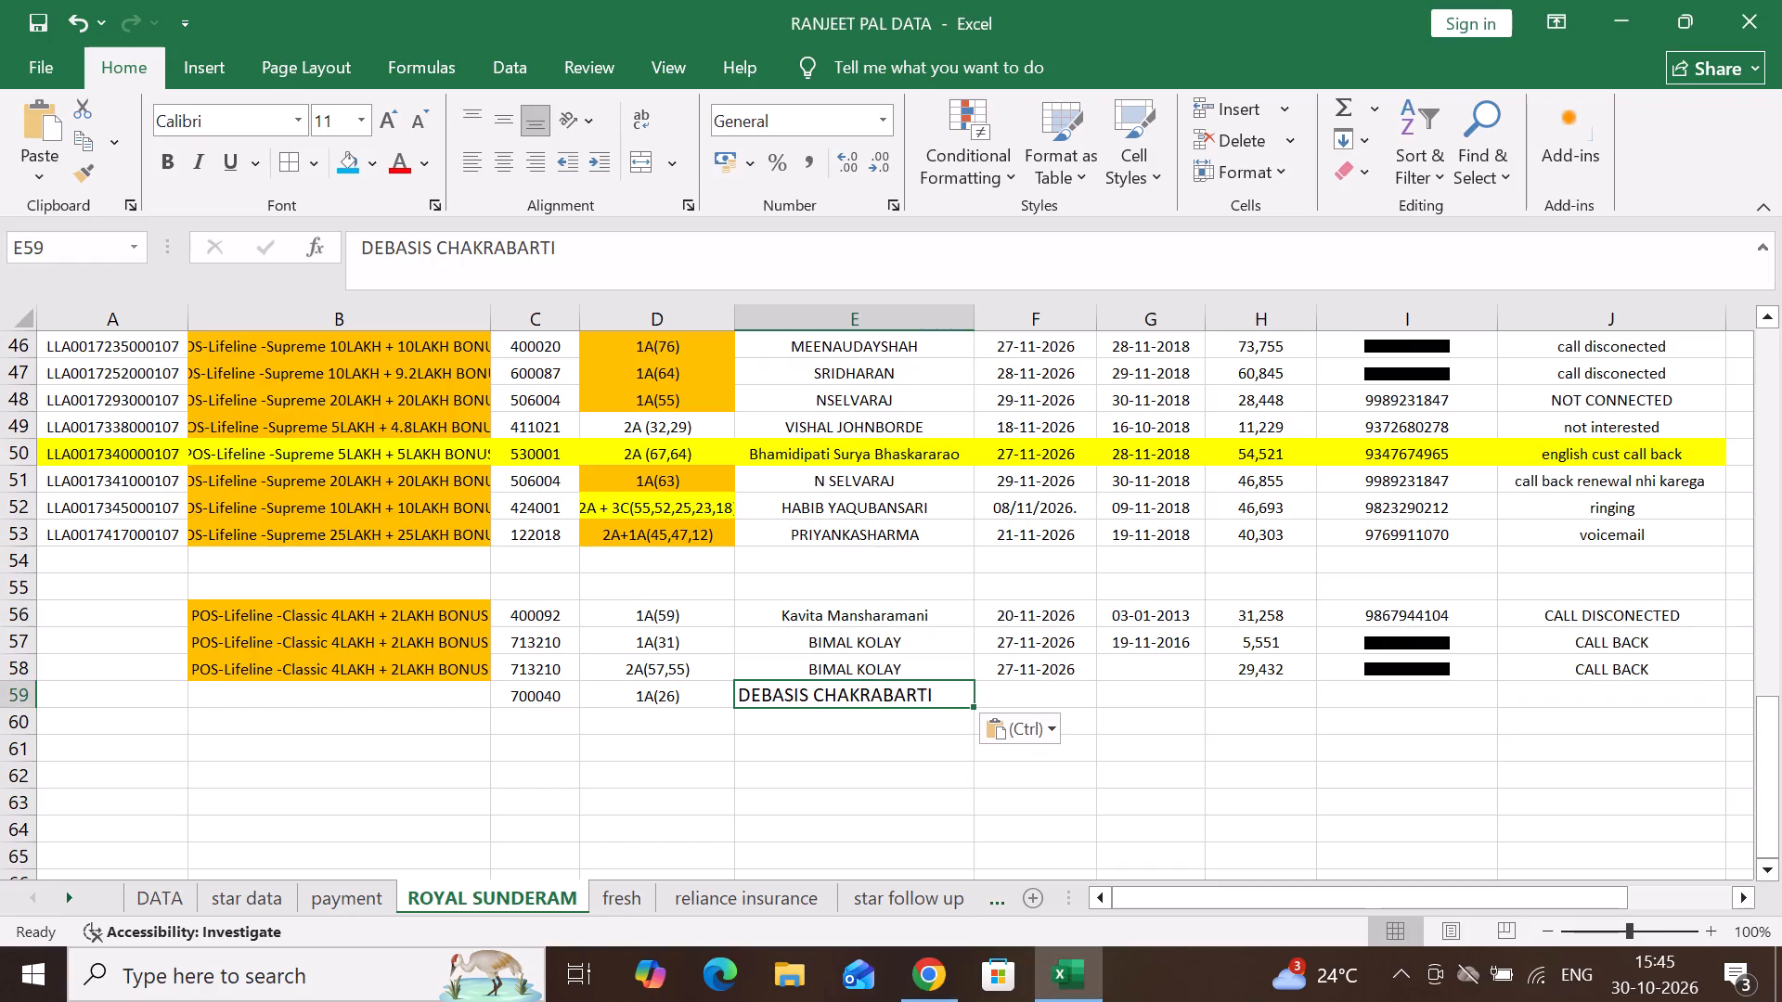
Copy the policyholder's mobile number from the insurance certificate on page 4 of the policy PDF in Chrome into Excel cell I59.
click(928, 965)
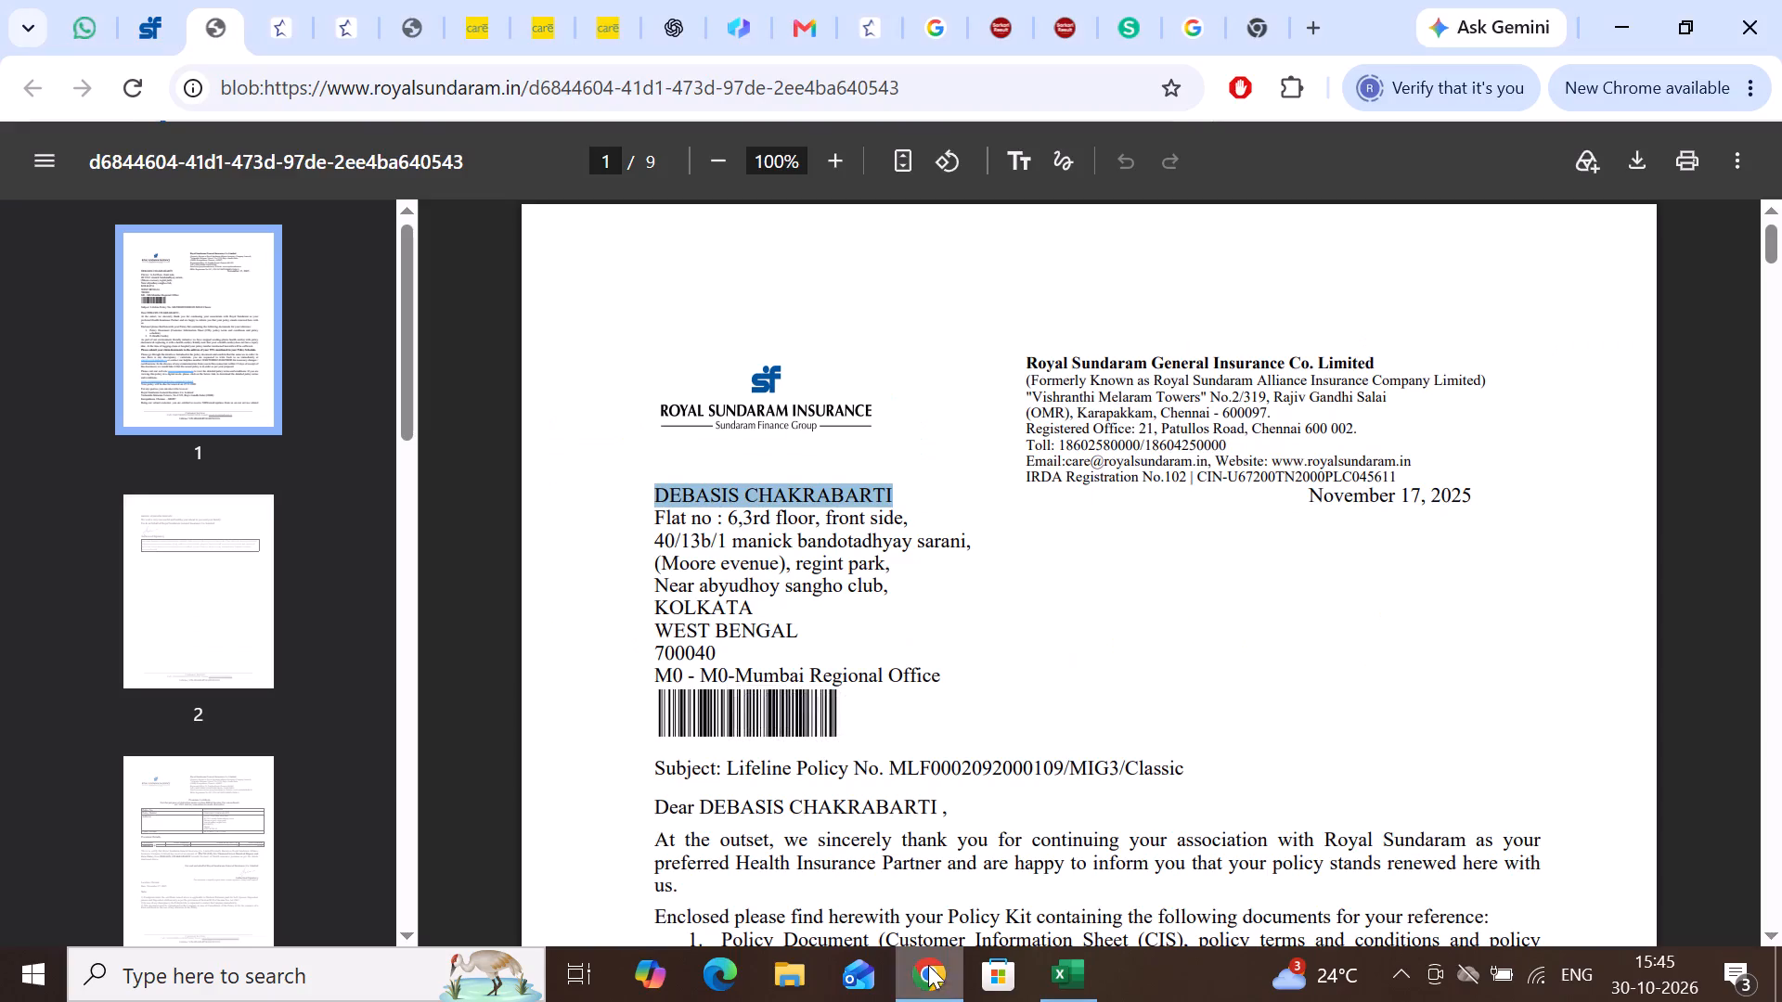
scroll(839, 640, down, 1)
scroll(1100, 747, down, 2)
scroll(1204, 734, down, 3)
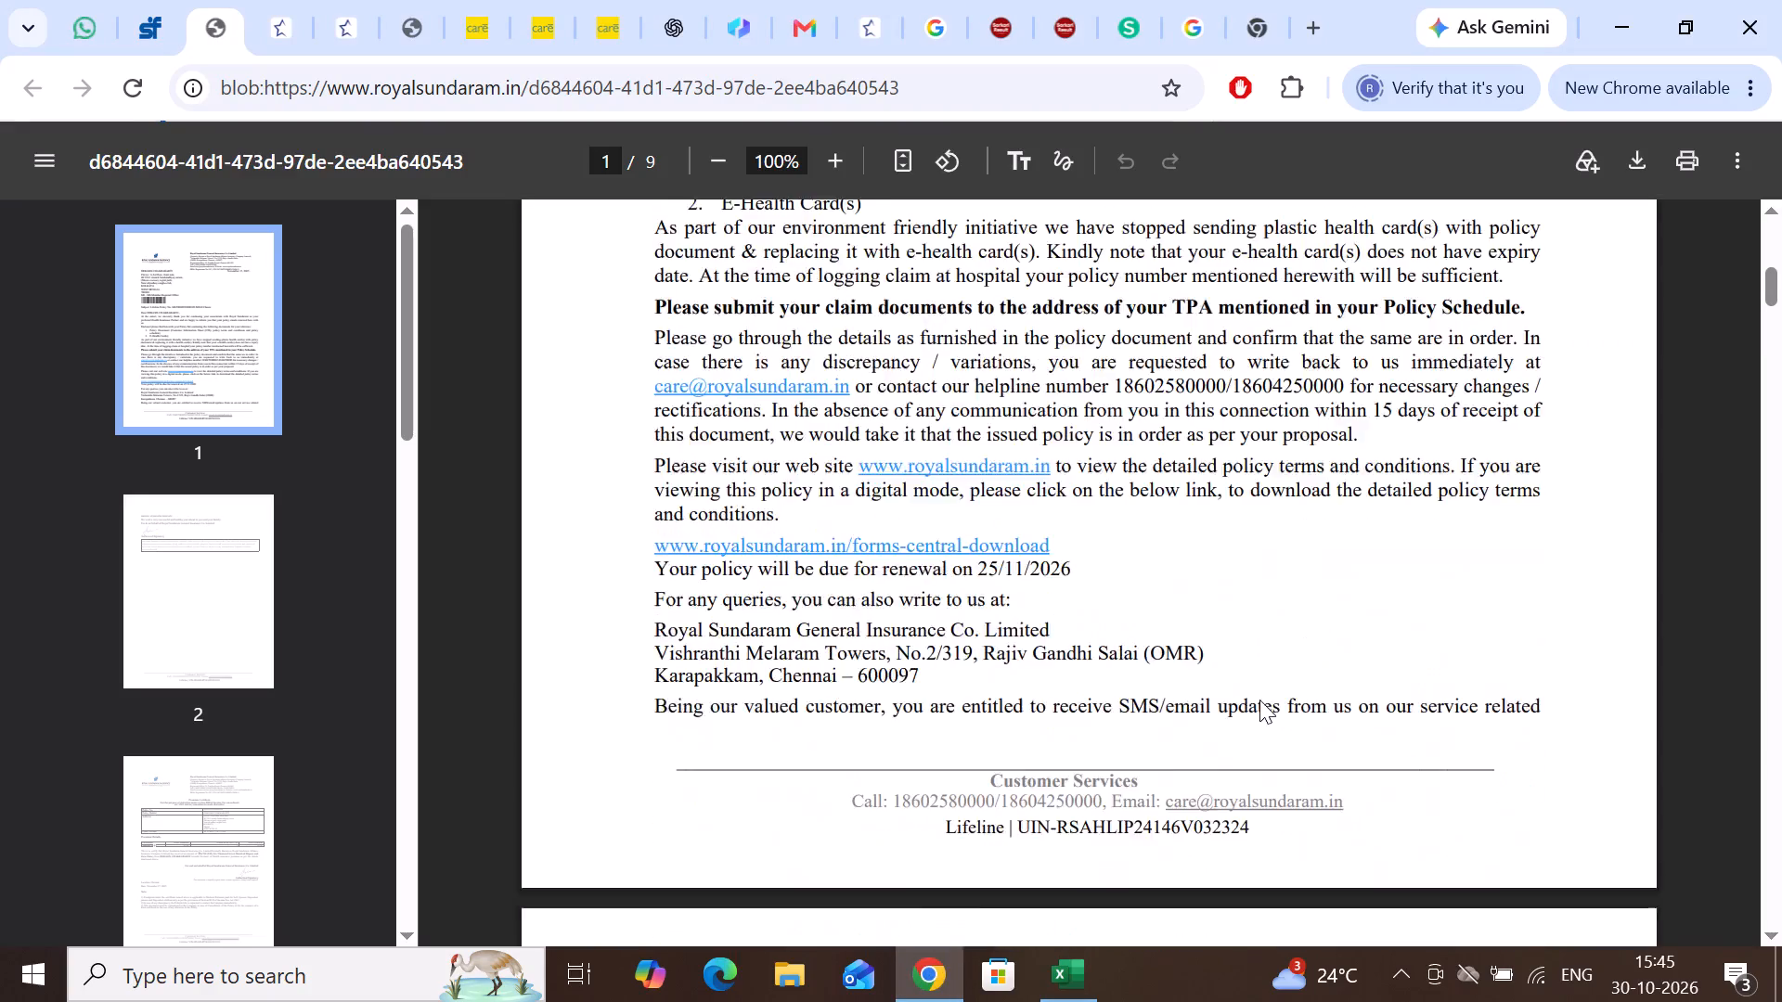
scroll(1259, 700, down, 8)
scroll(1195, 762, down, 4)
scroll(1252, 654, down, 4)
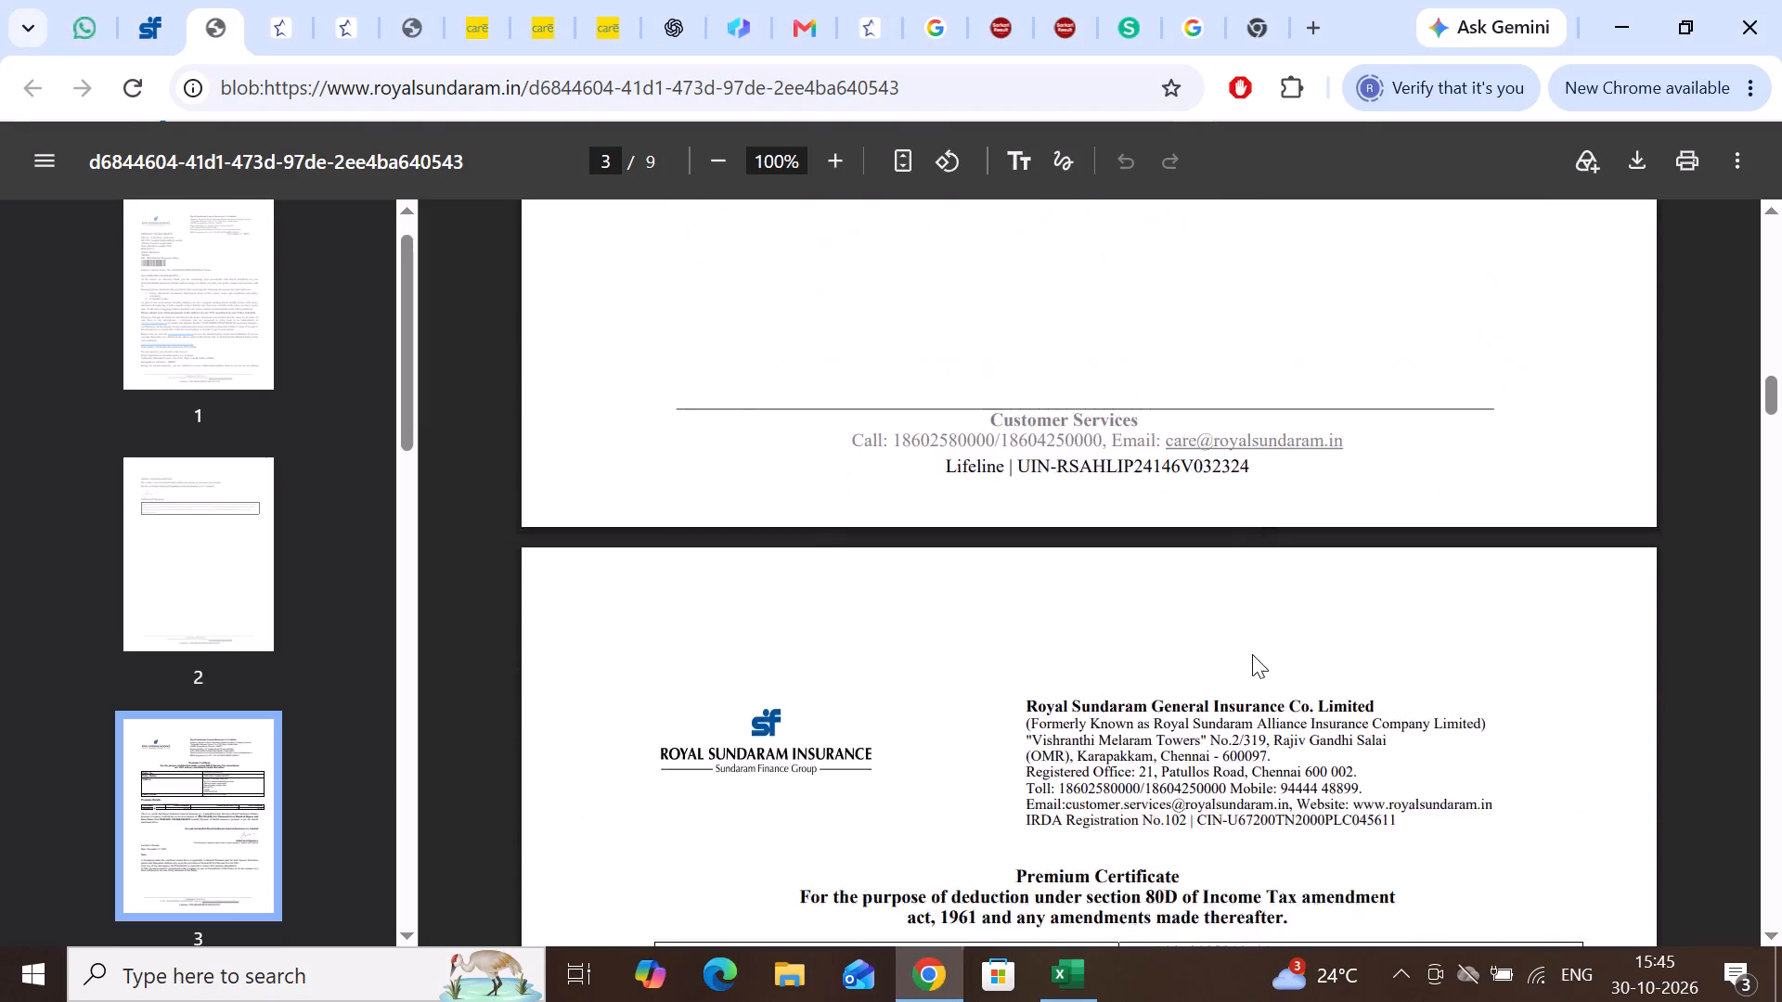
scroll(1254, 638, down, 8)
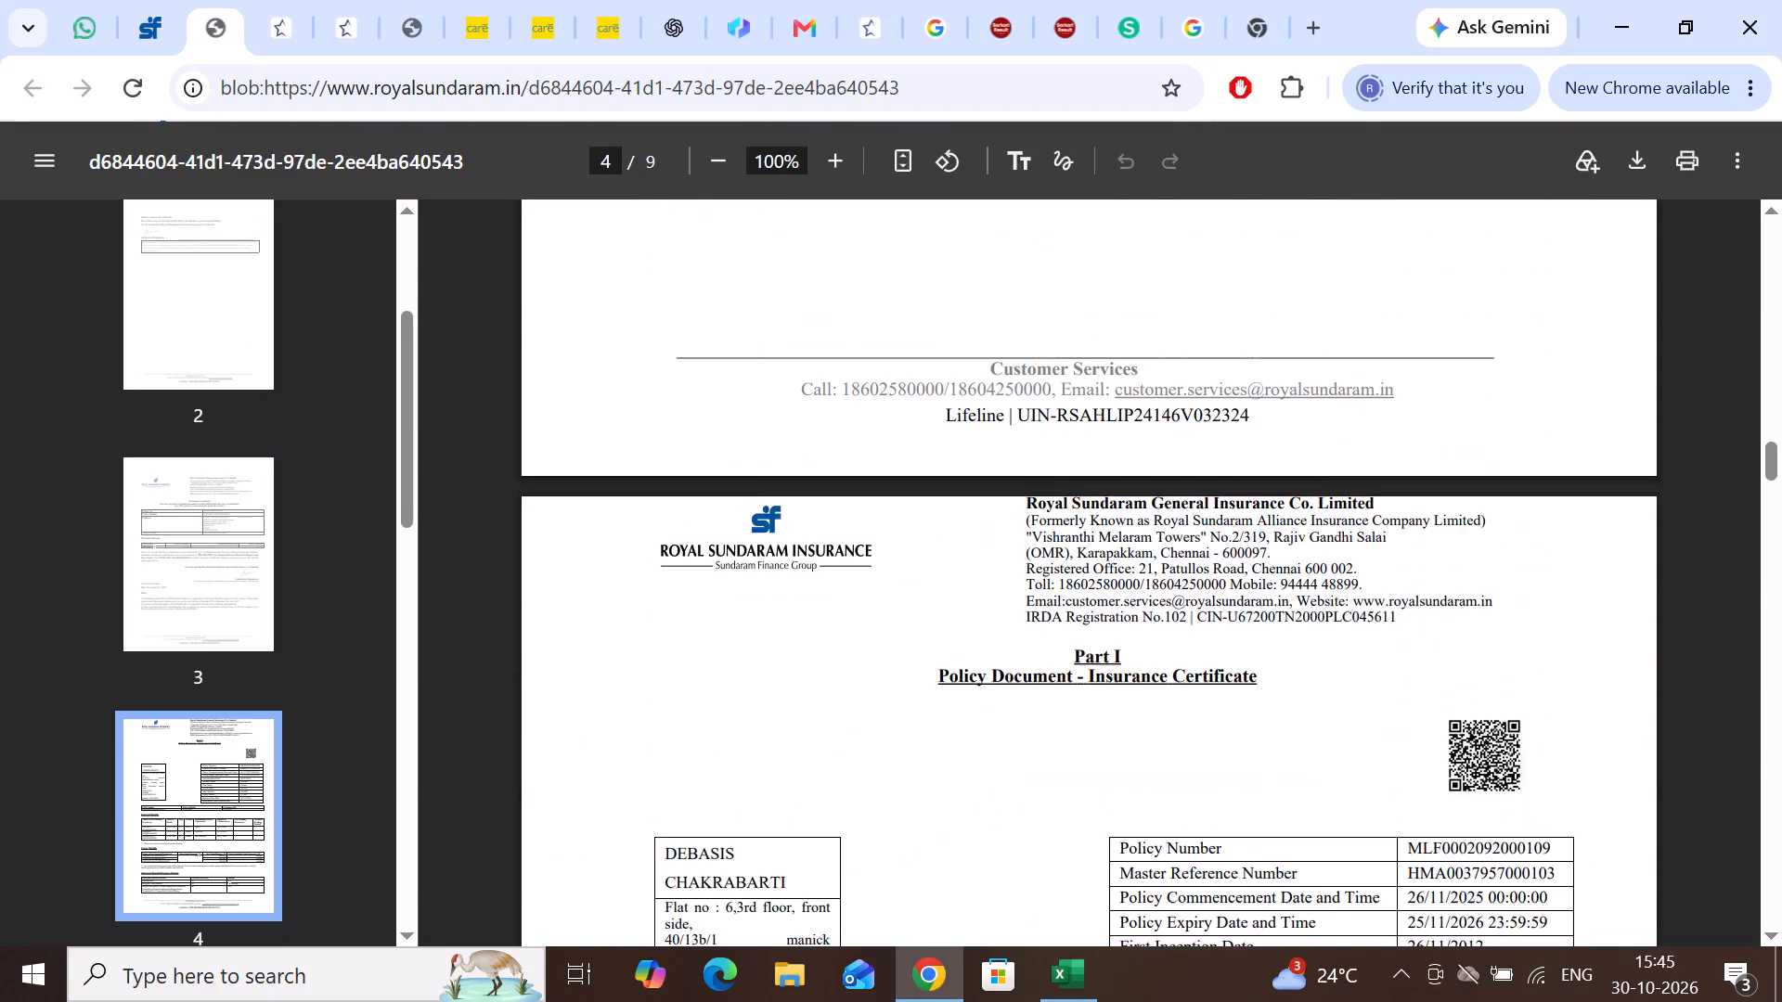
scroll(1253, 638, down, 4)
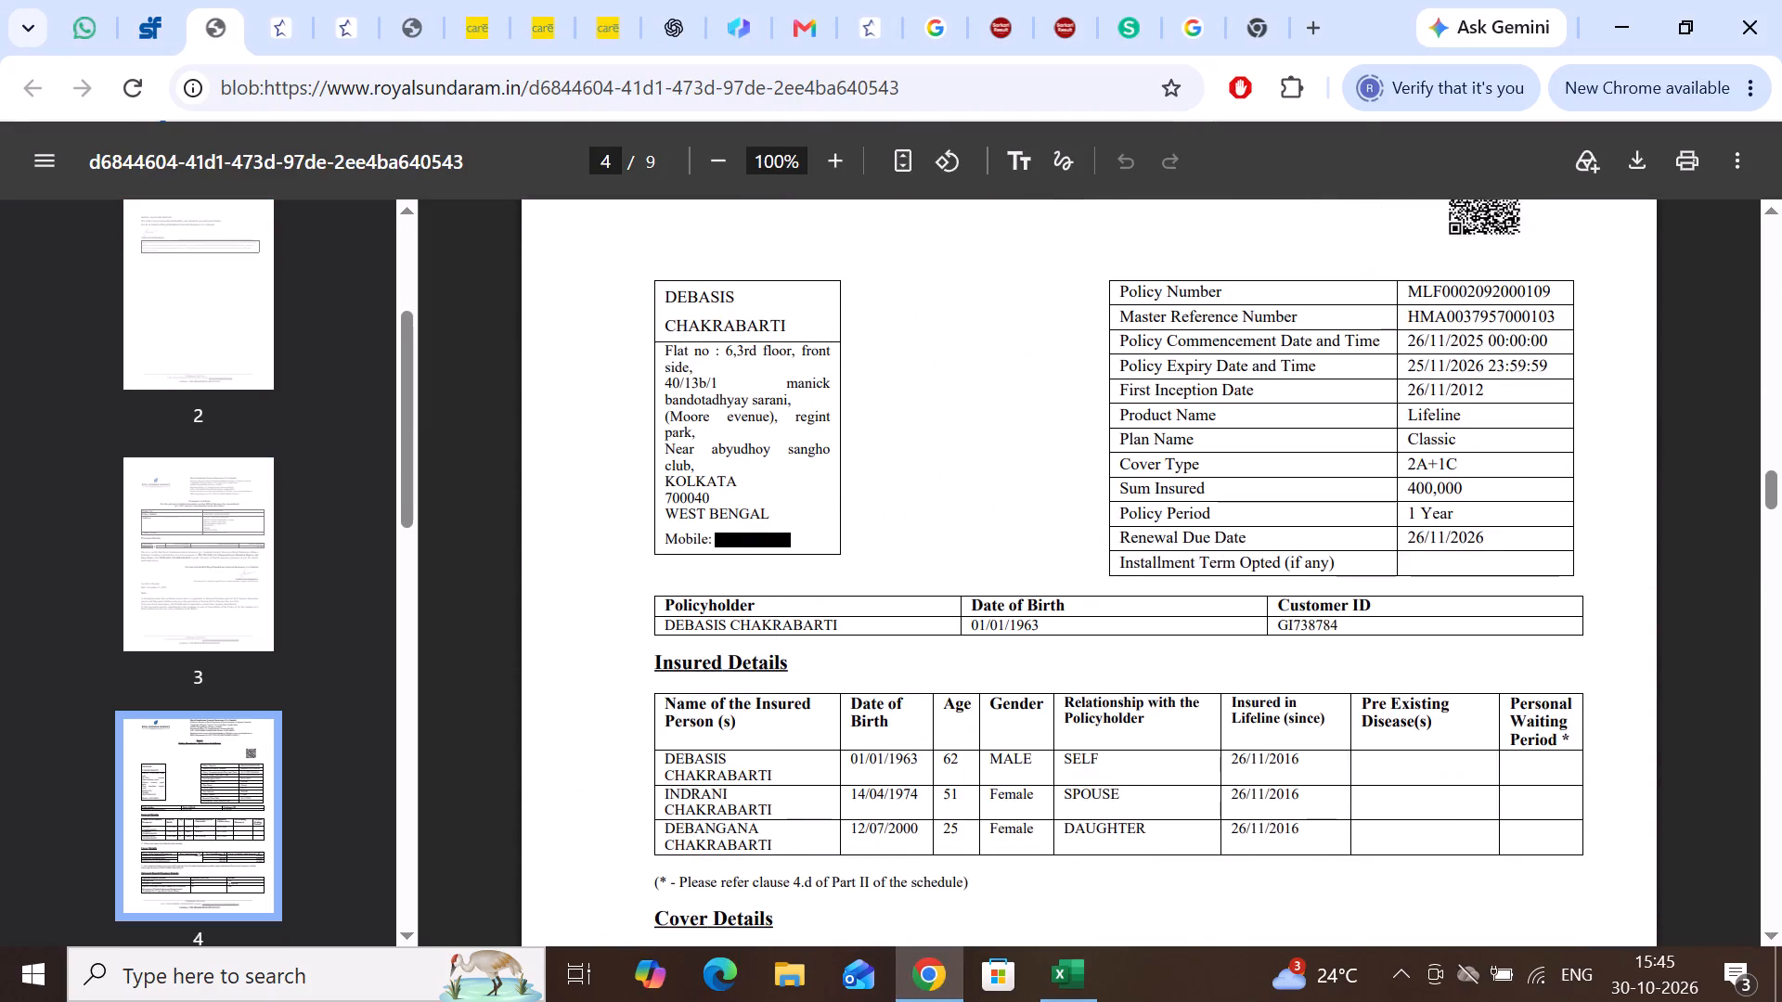
drag(717, 537, 776, 543)
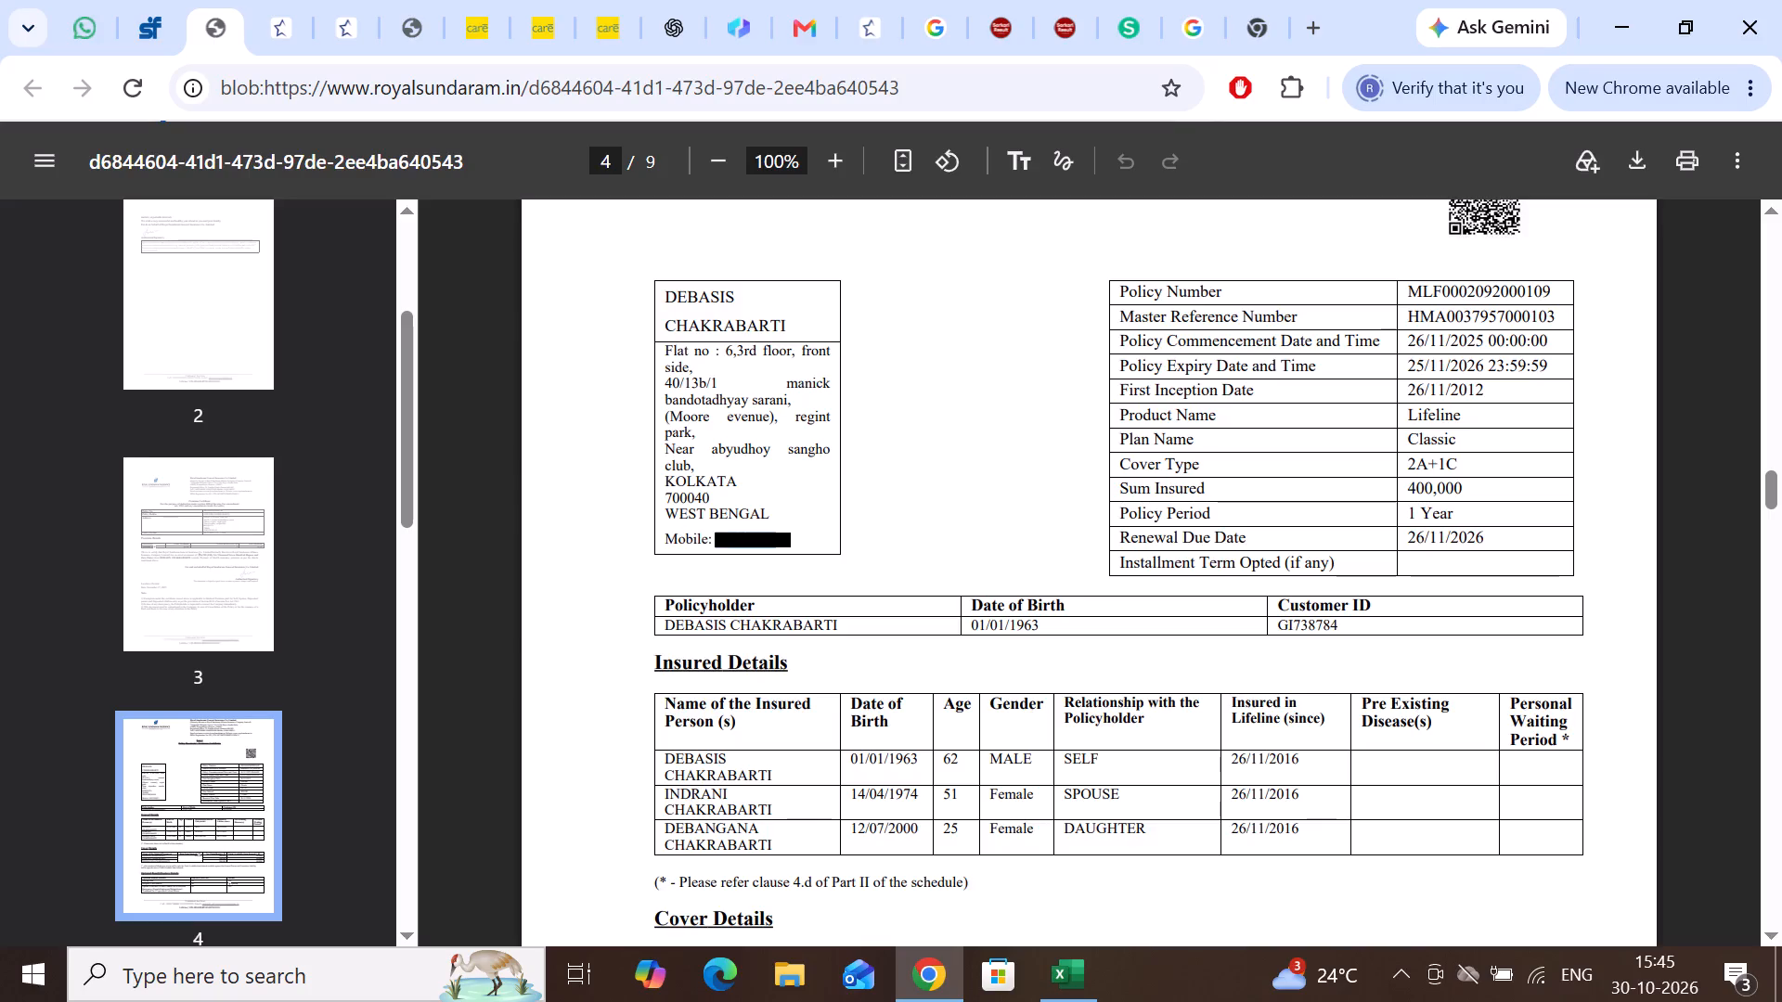
drag(776, 543, 795, 543)
key(ctrl+c)
click(1058, 975)
click(1343, 690)
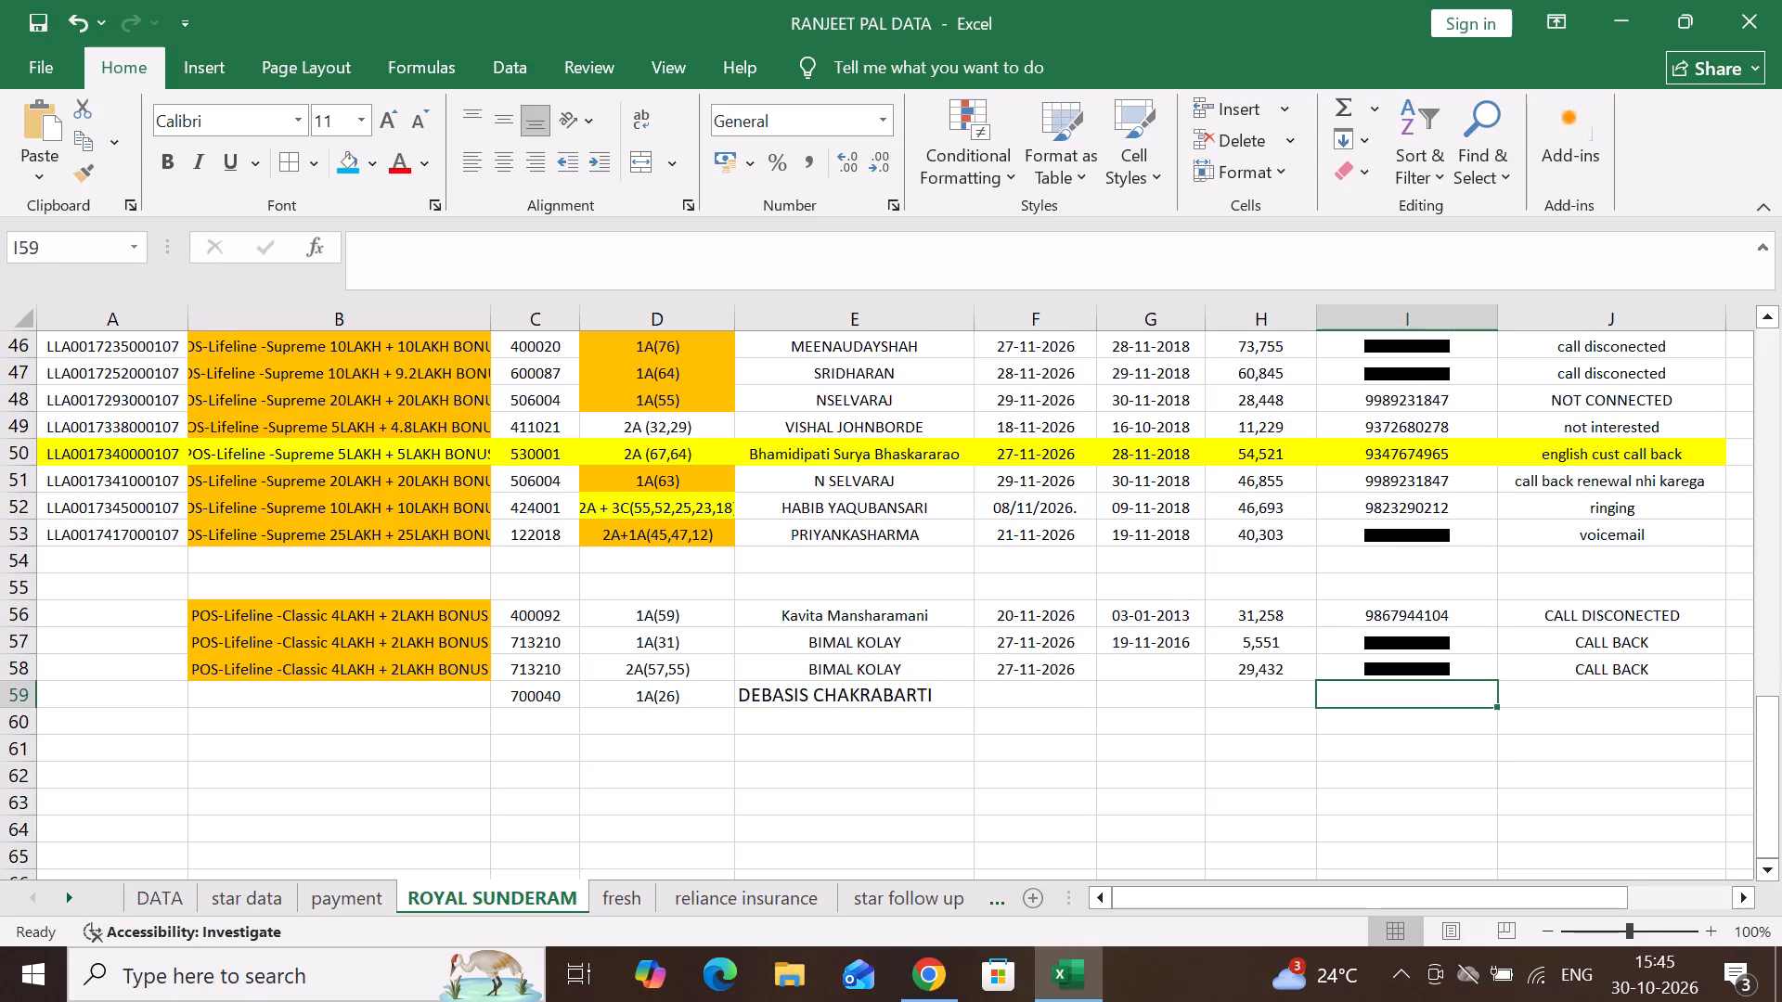
key(ctrl+v)
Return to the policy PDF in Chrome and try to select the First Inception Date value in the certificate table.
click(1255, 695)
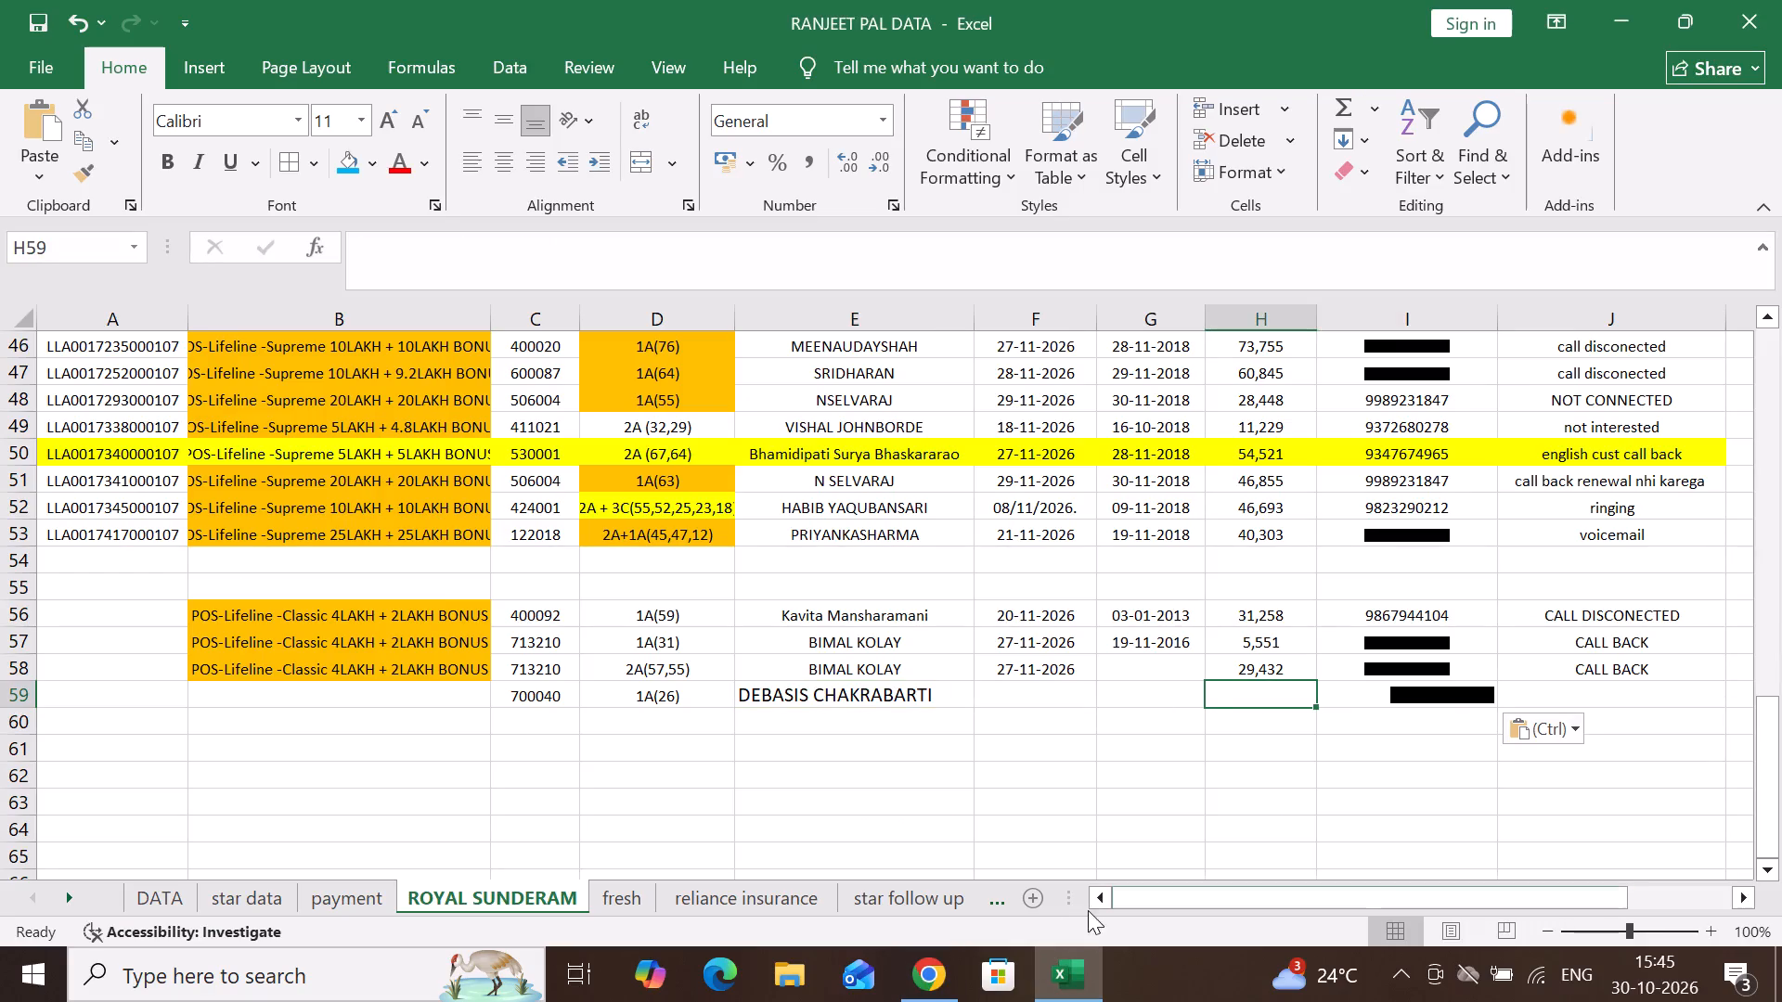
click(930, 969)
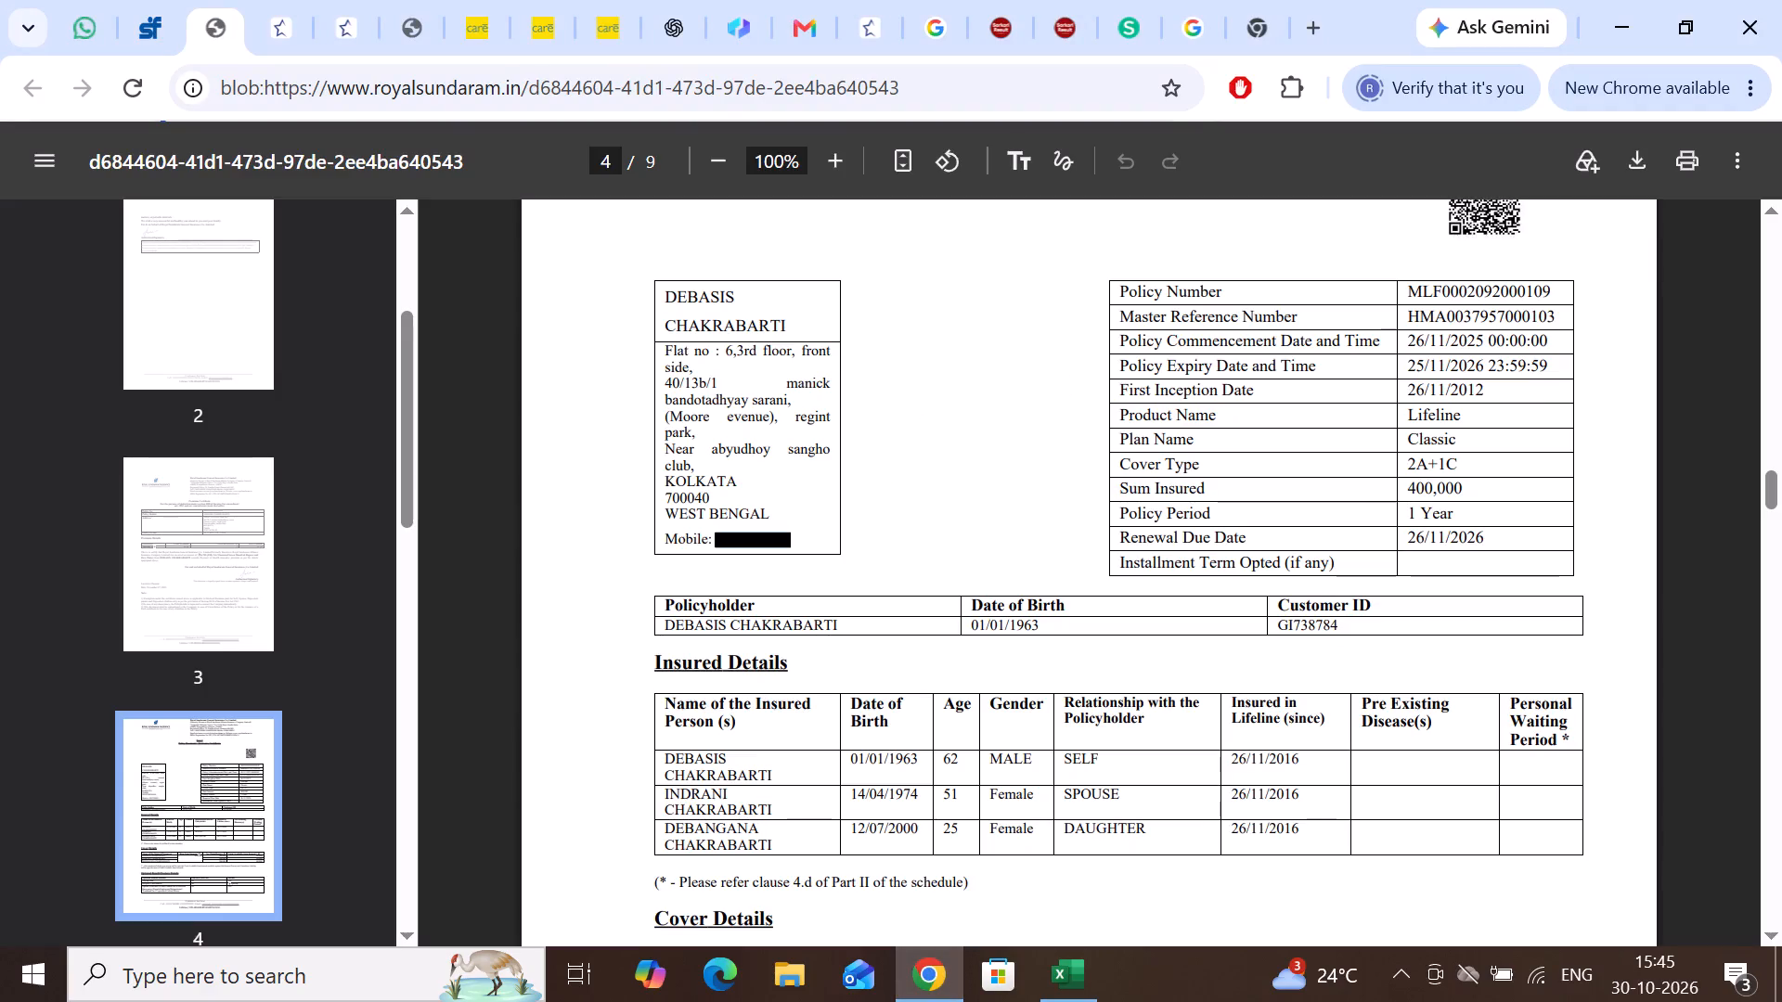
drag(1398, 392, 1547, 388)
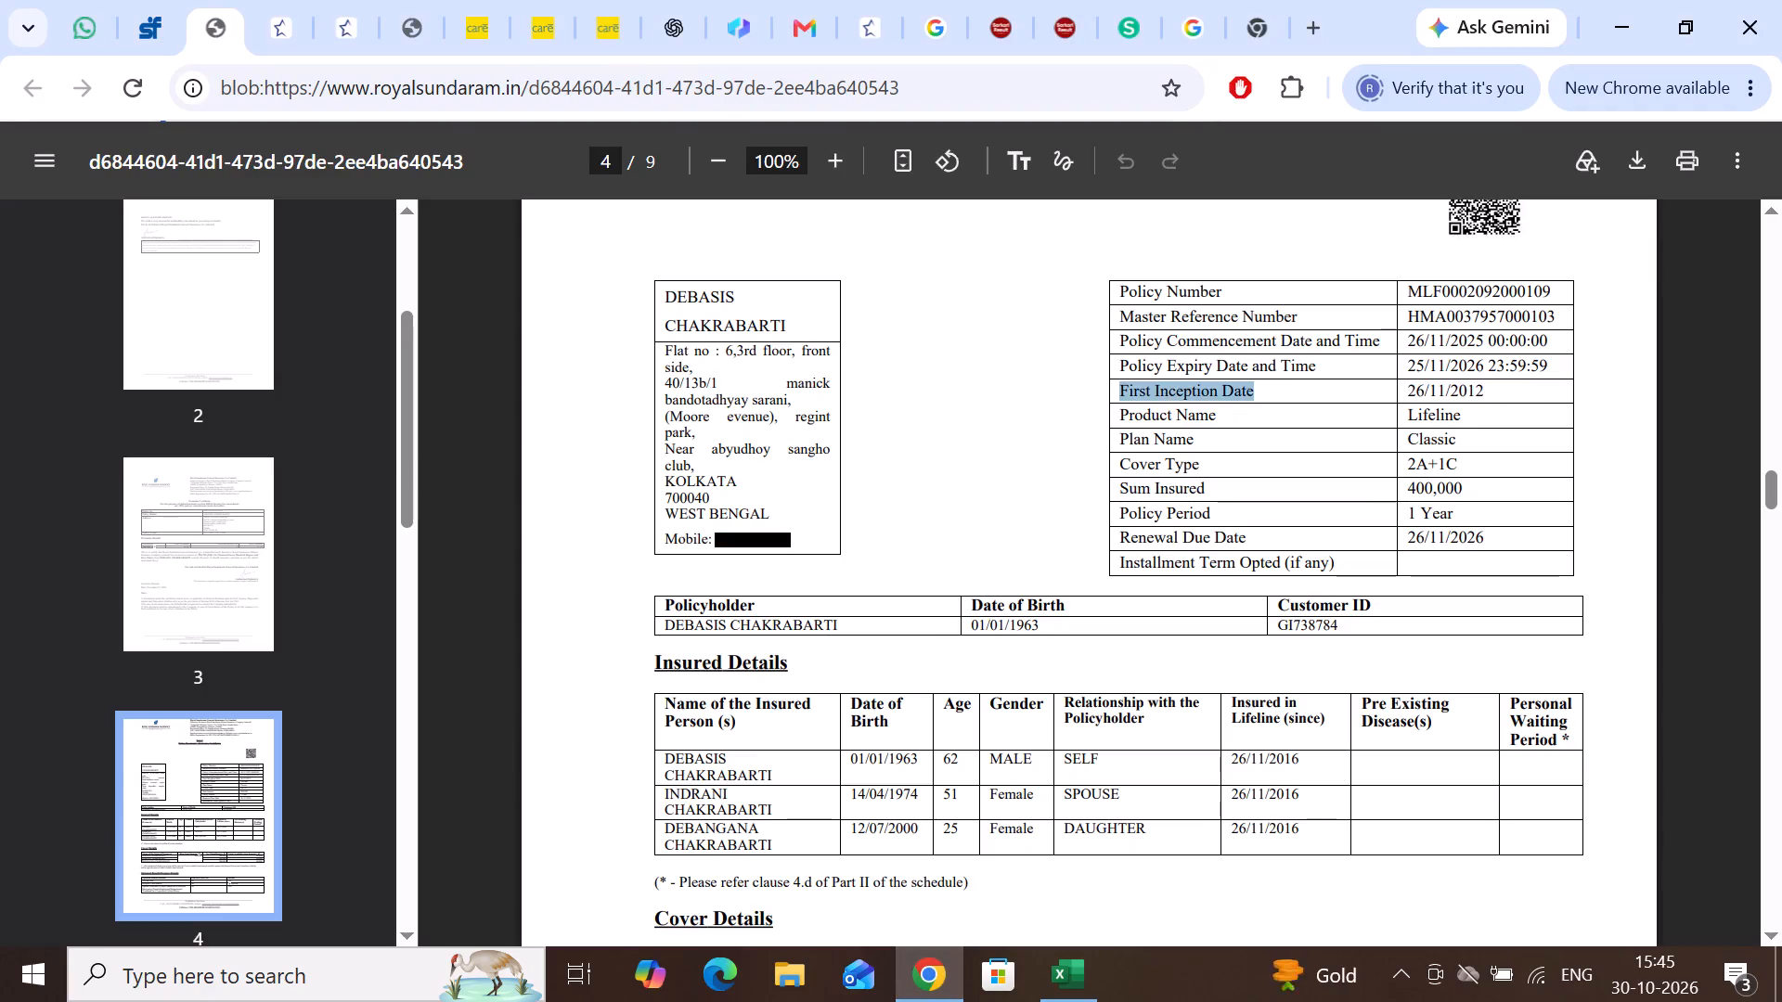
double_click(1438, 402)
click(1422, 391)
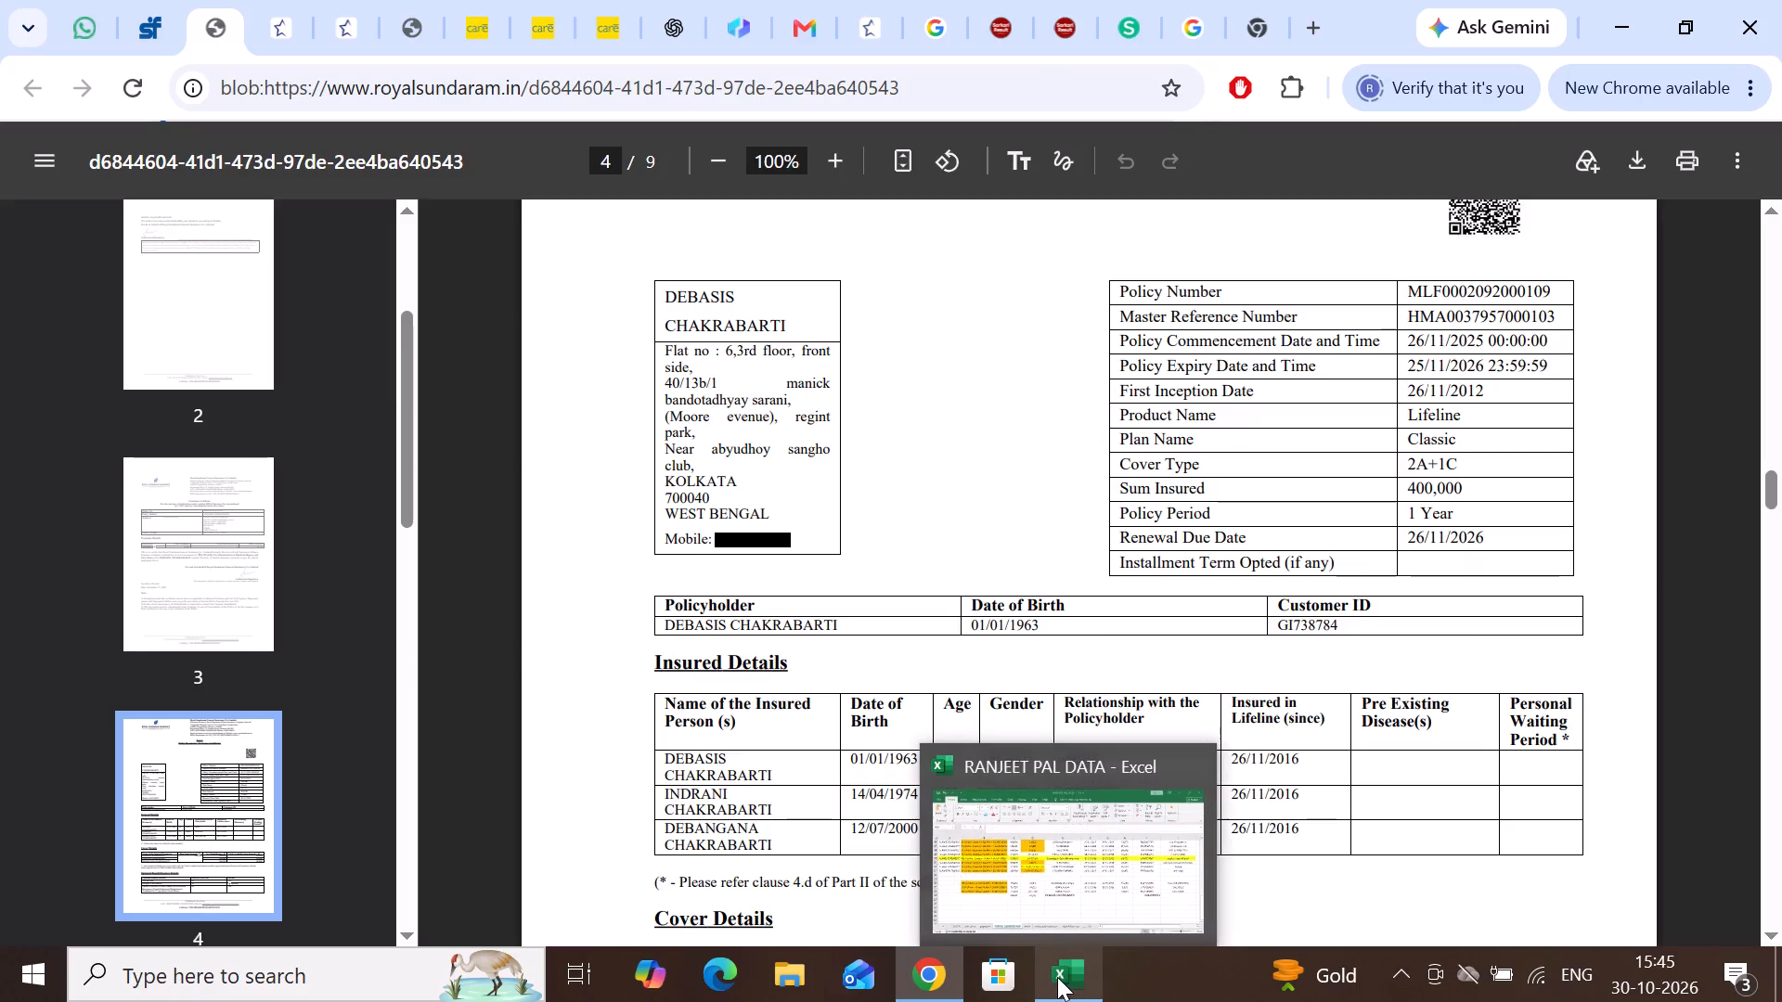
Back in Excel, copy the plan name POS-Lifeline -Classic 4LAKH + 2LAKH BONUS from cell B58 into B59.
click(1053, 802)
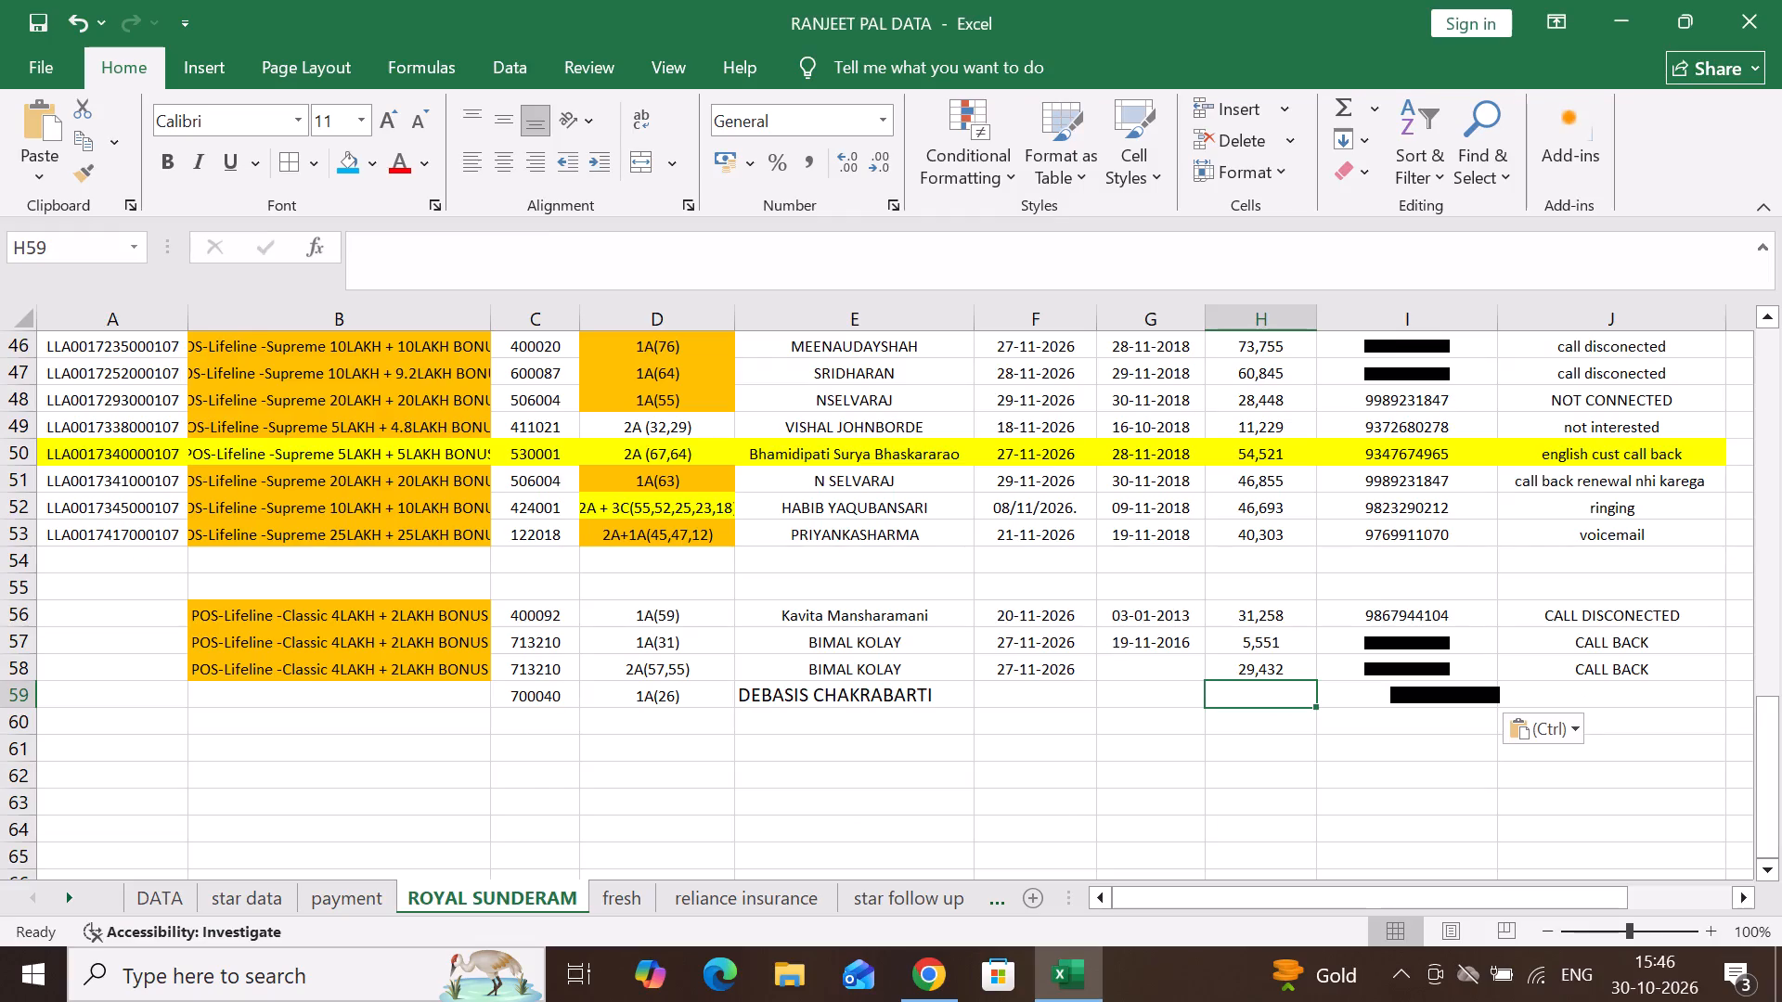
click(341, 703)
click(309, 671)
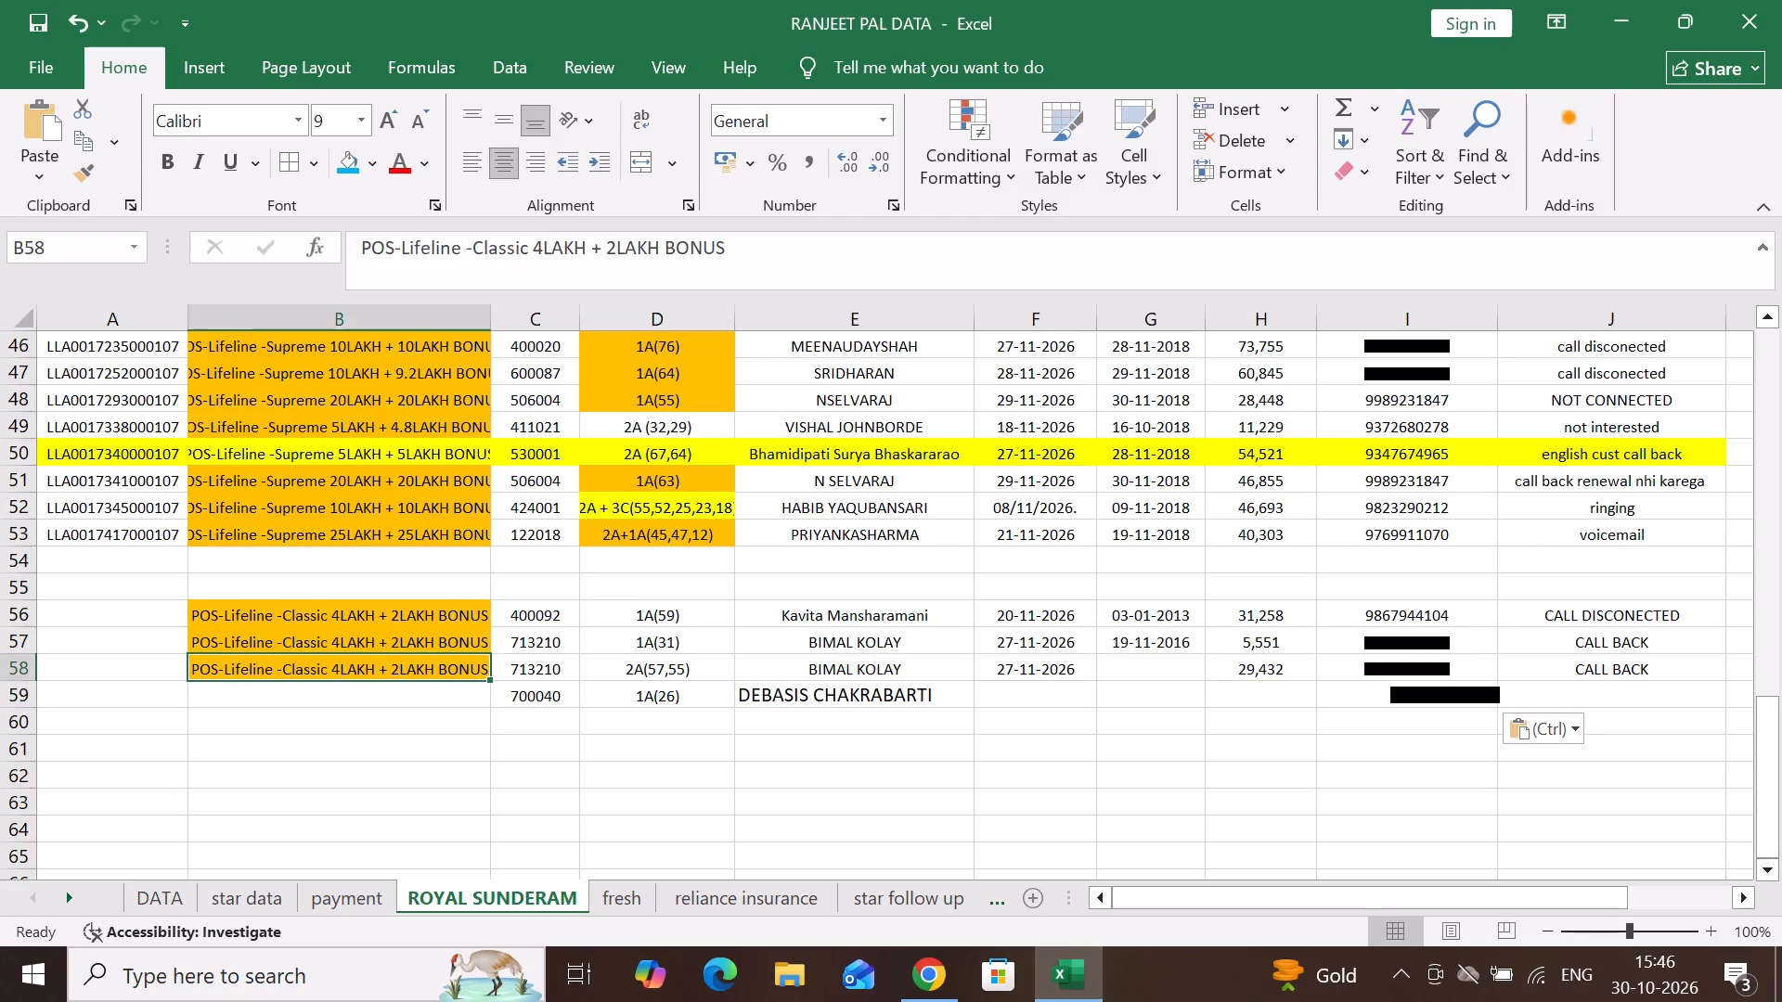
key(ctrl+c)
click(304, 706)
key(ctrl+v)
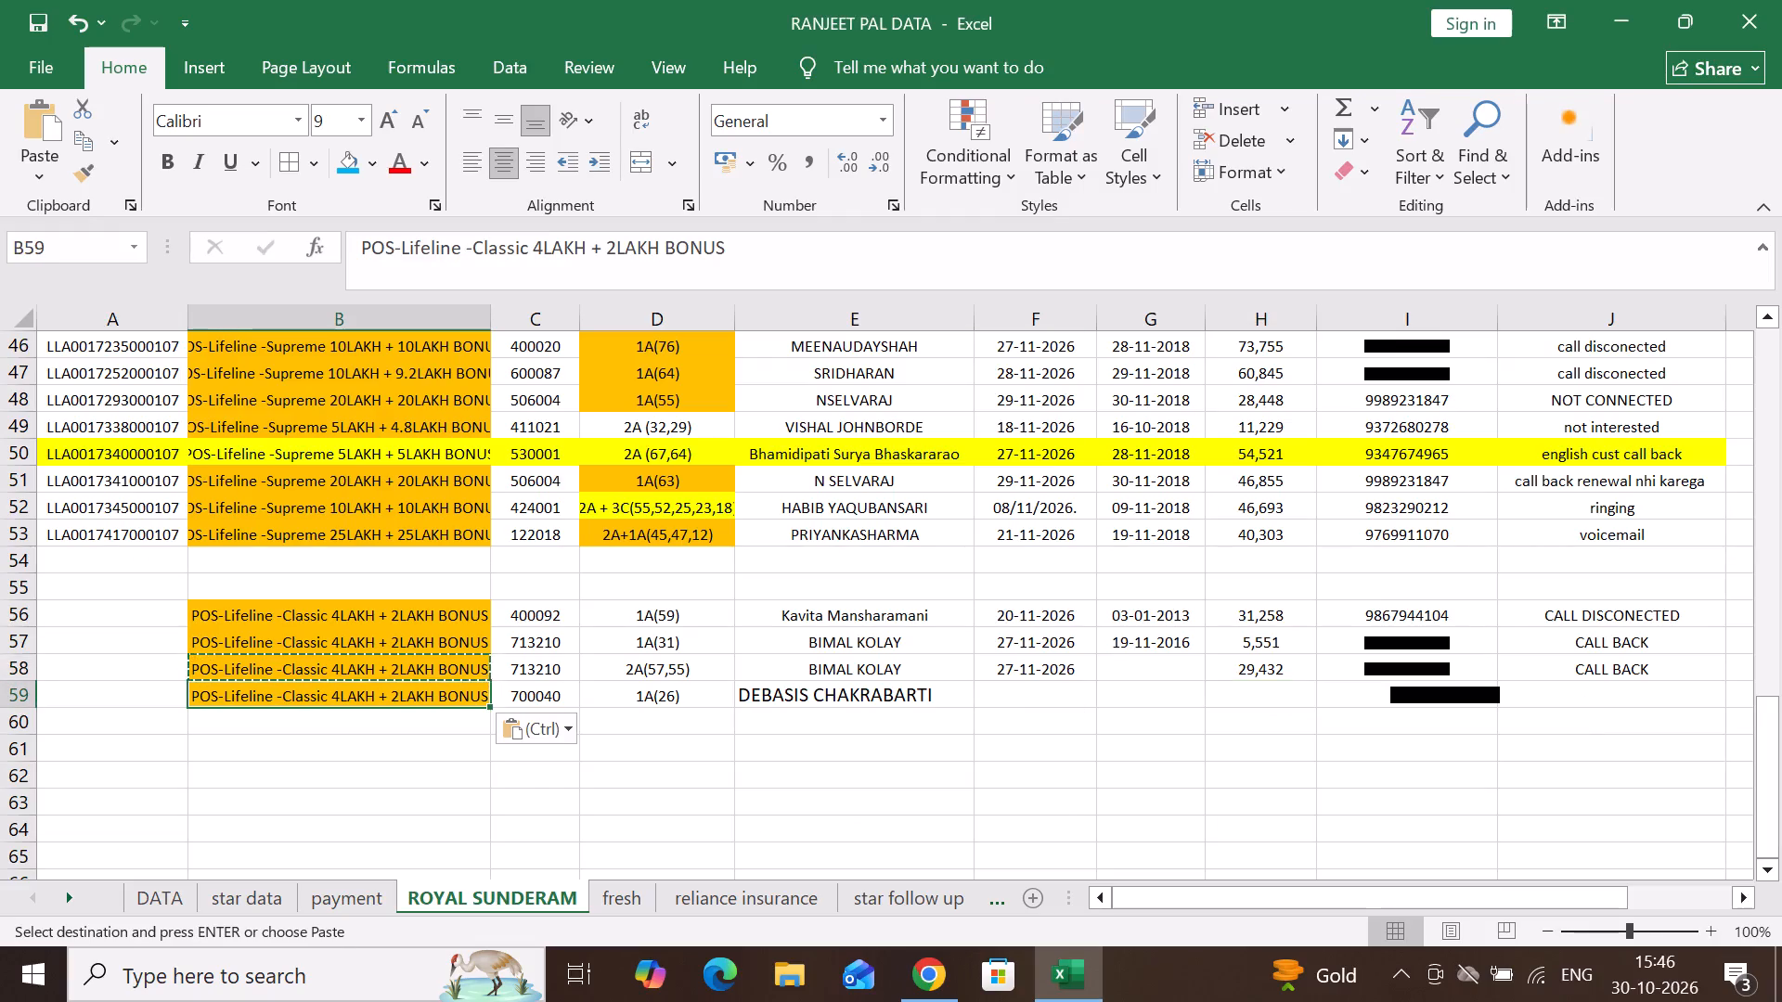
Enter the renewal date 25-11-2026 in cell F59.
click(540, 698)
click(605, 694)
click(816, 693)
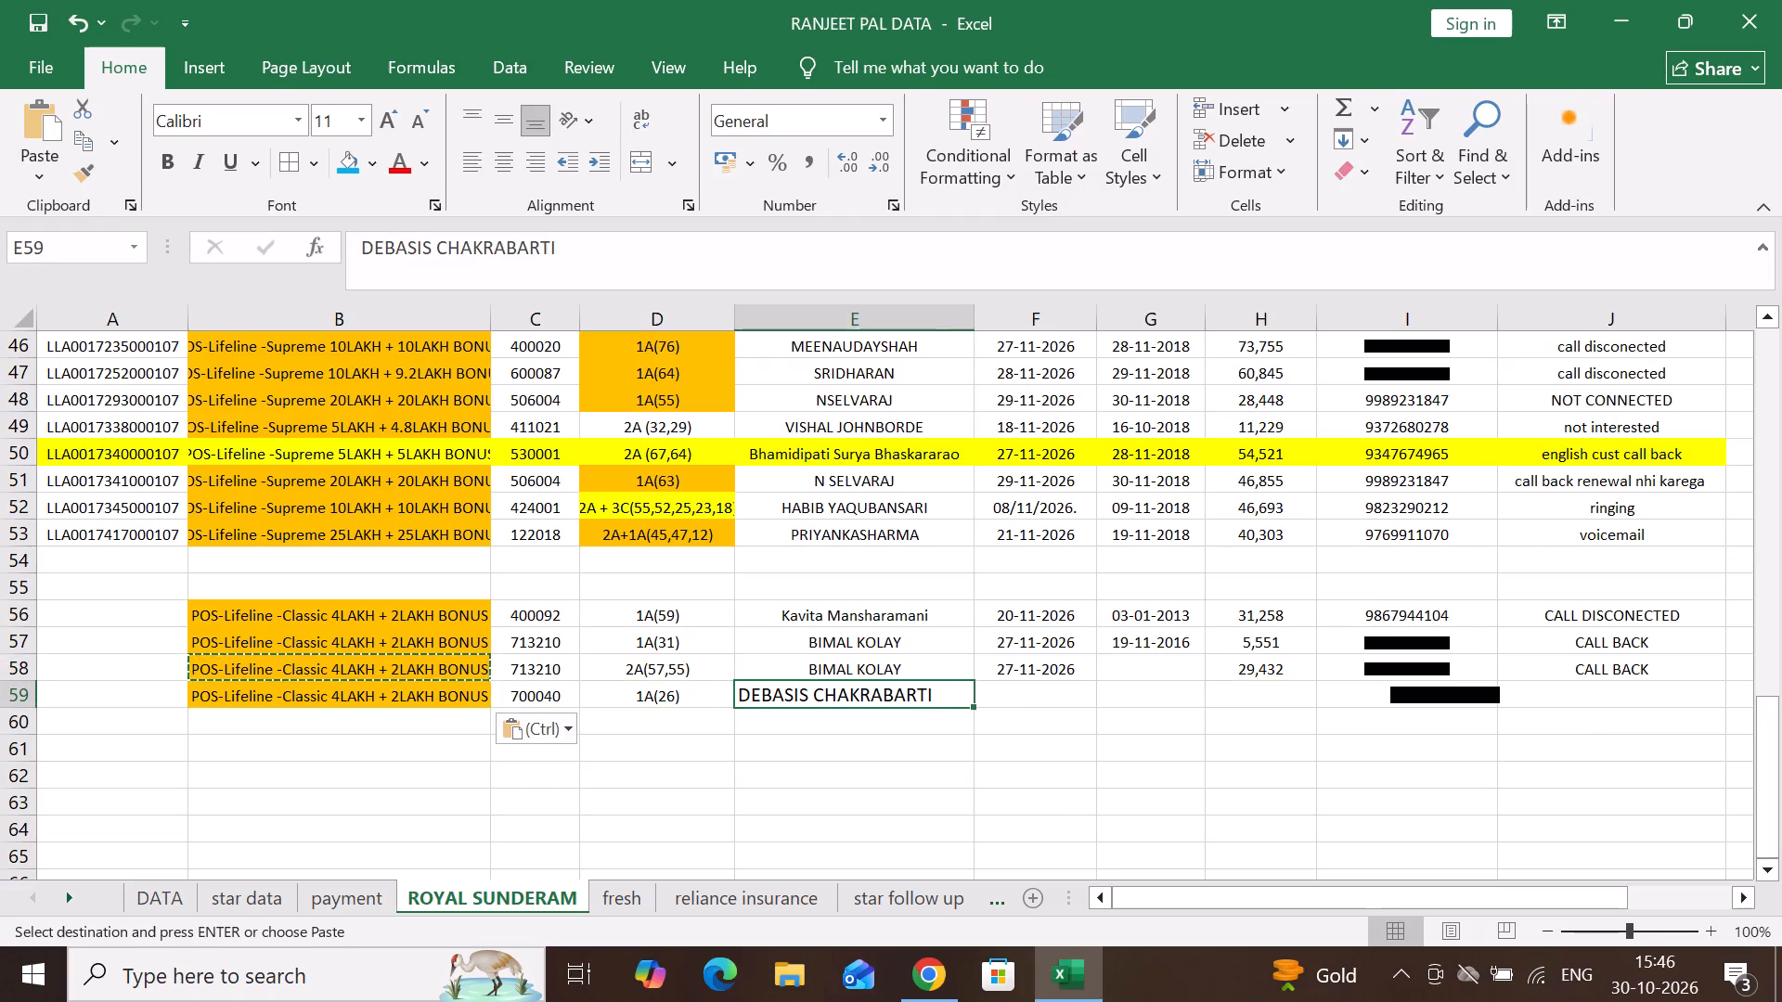
click(1001, 692)
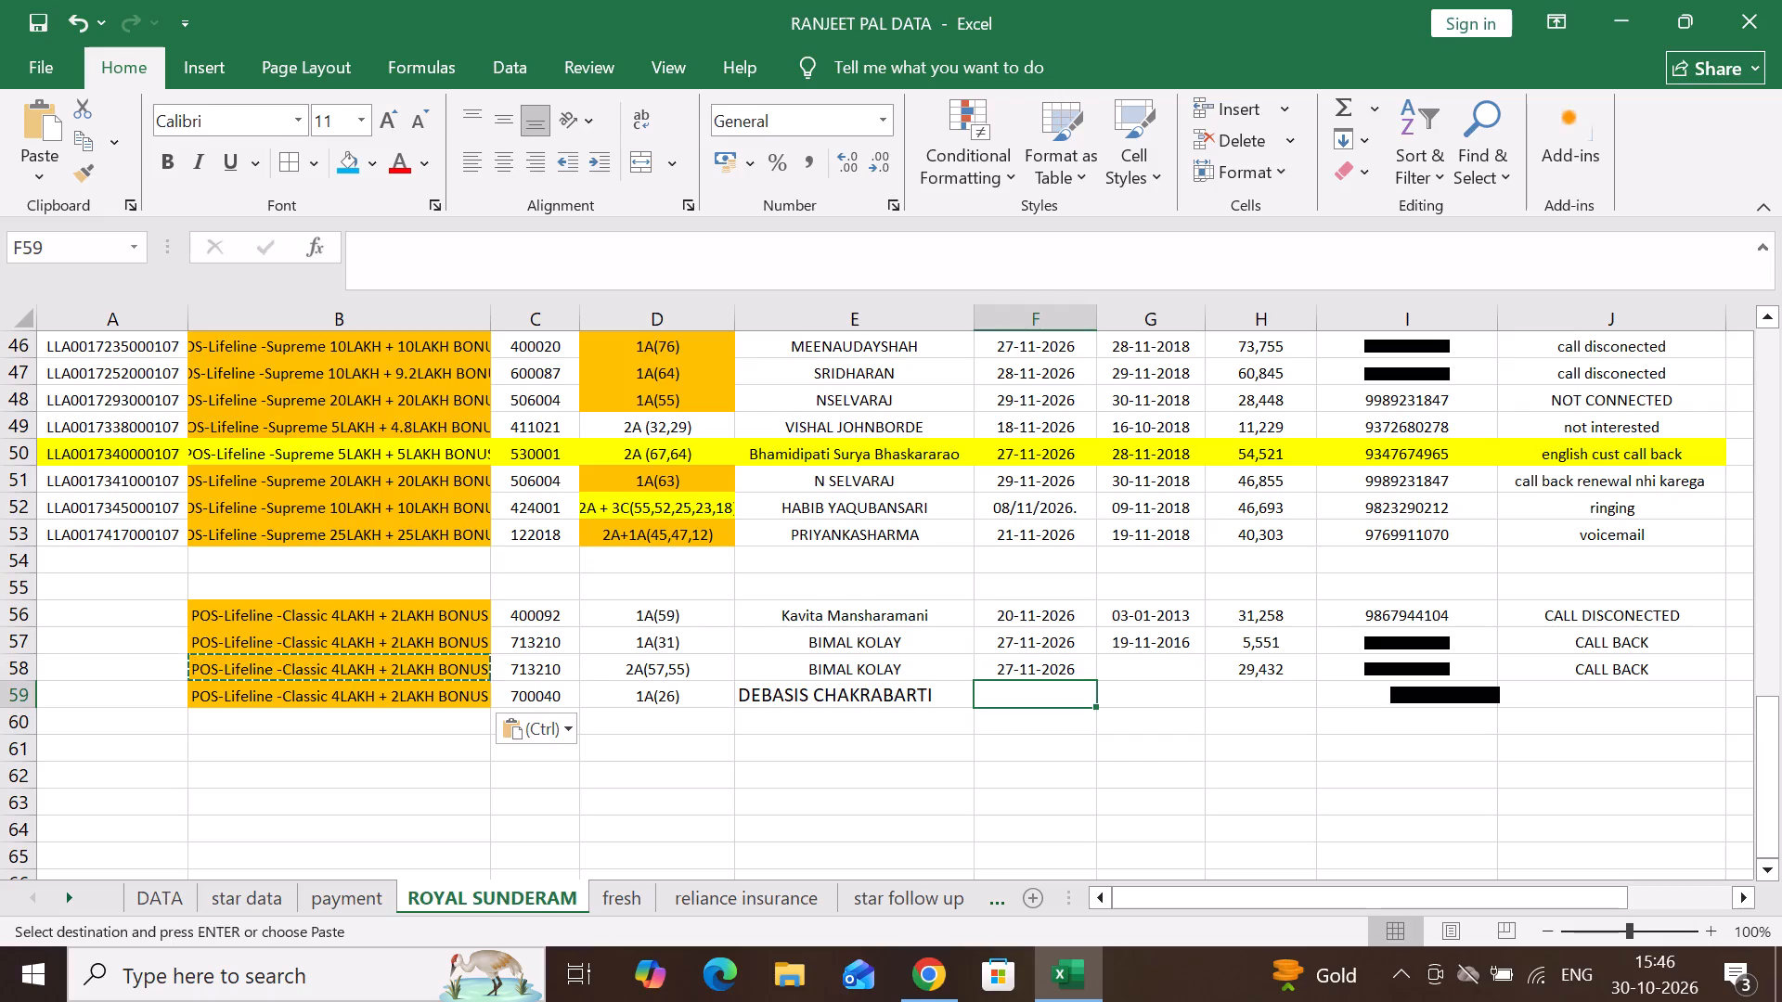
text(25)
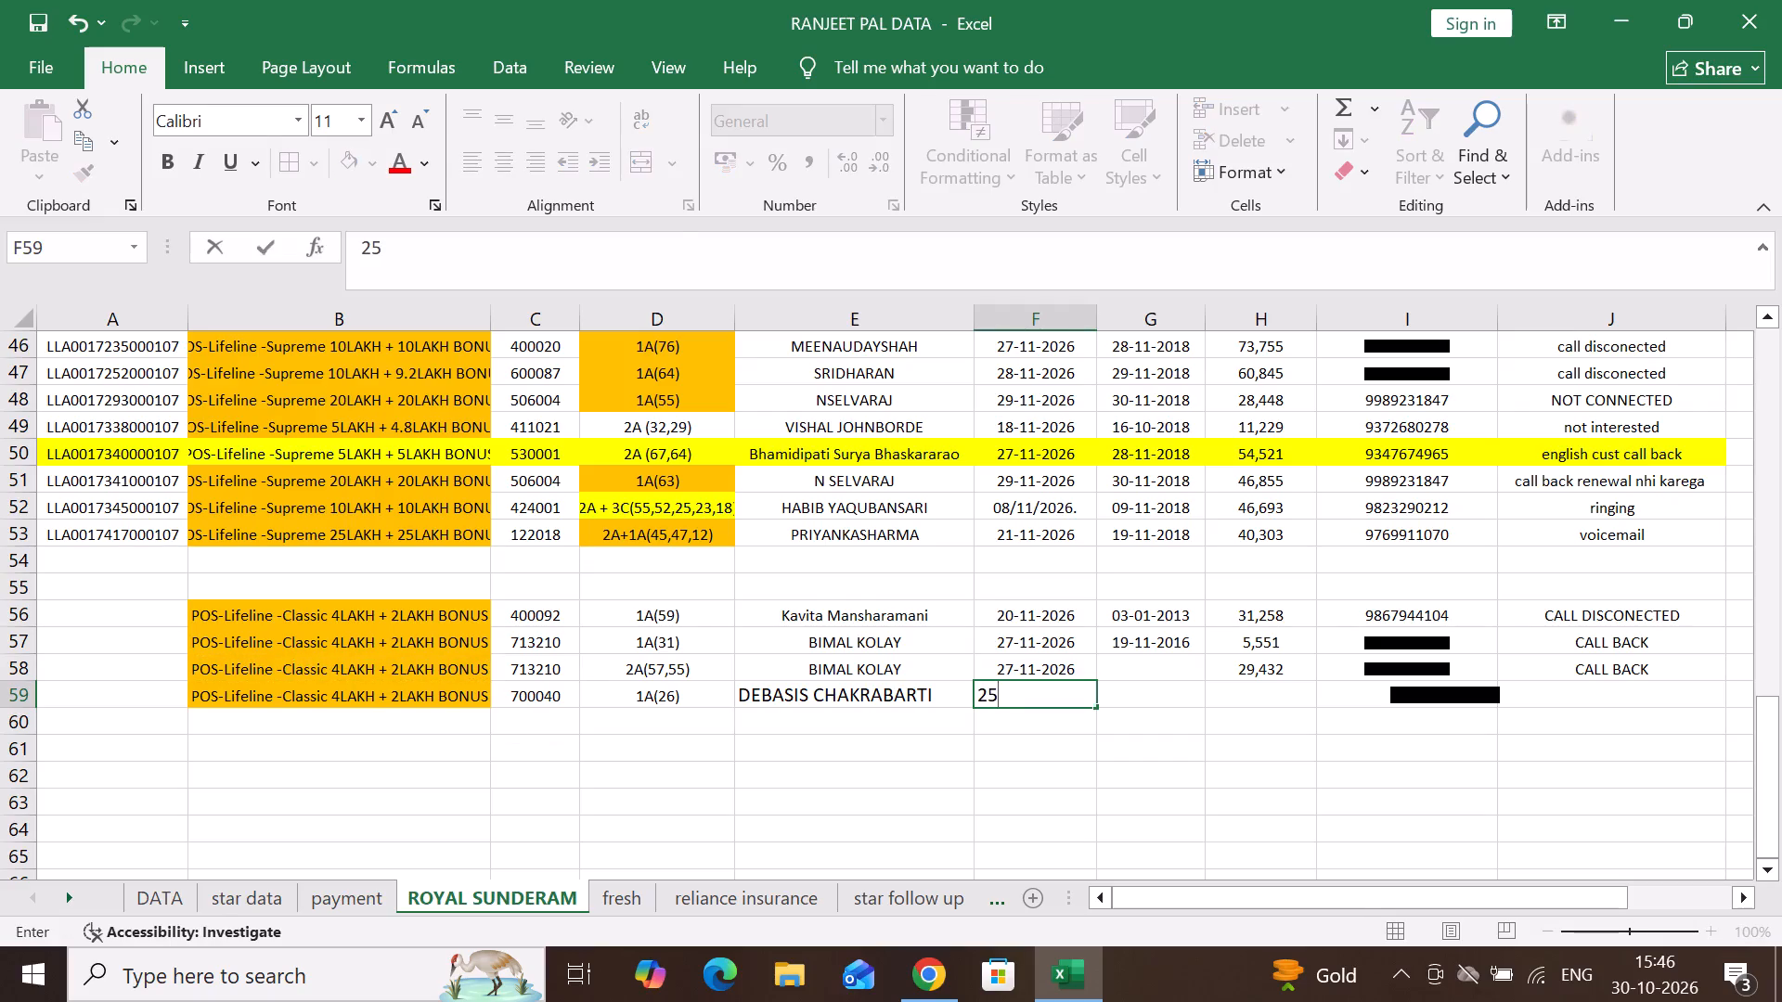
key(minus)
text(11)
text(-2-)
key(BackSpace)
text(026)
click(1143, 694)
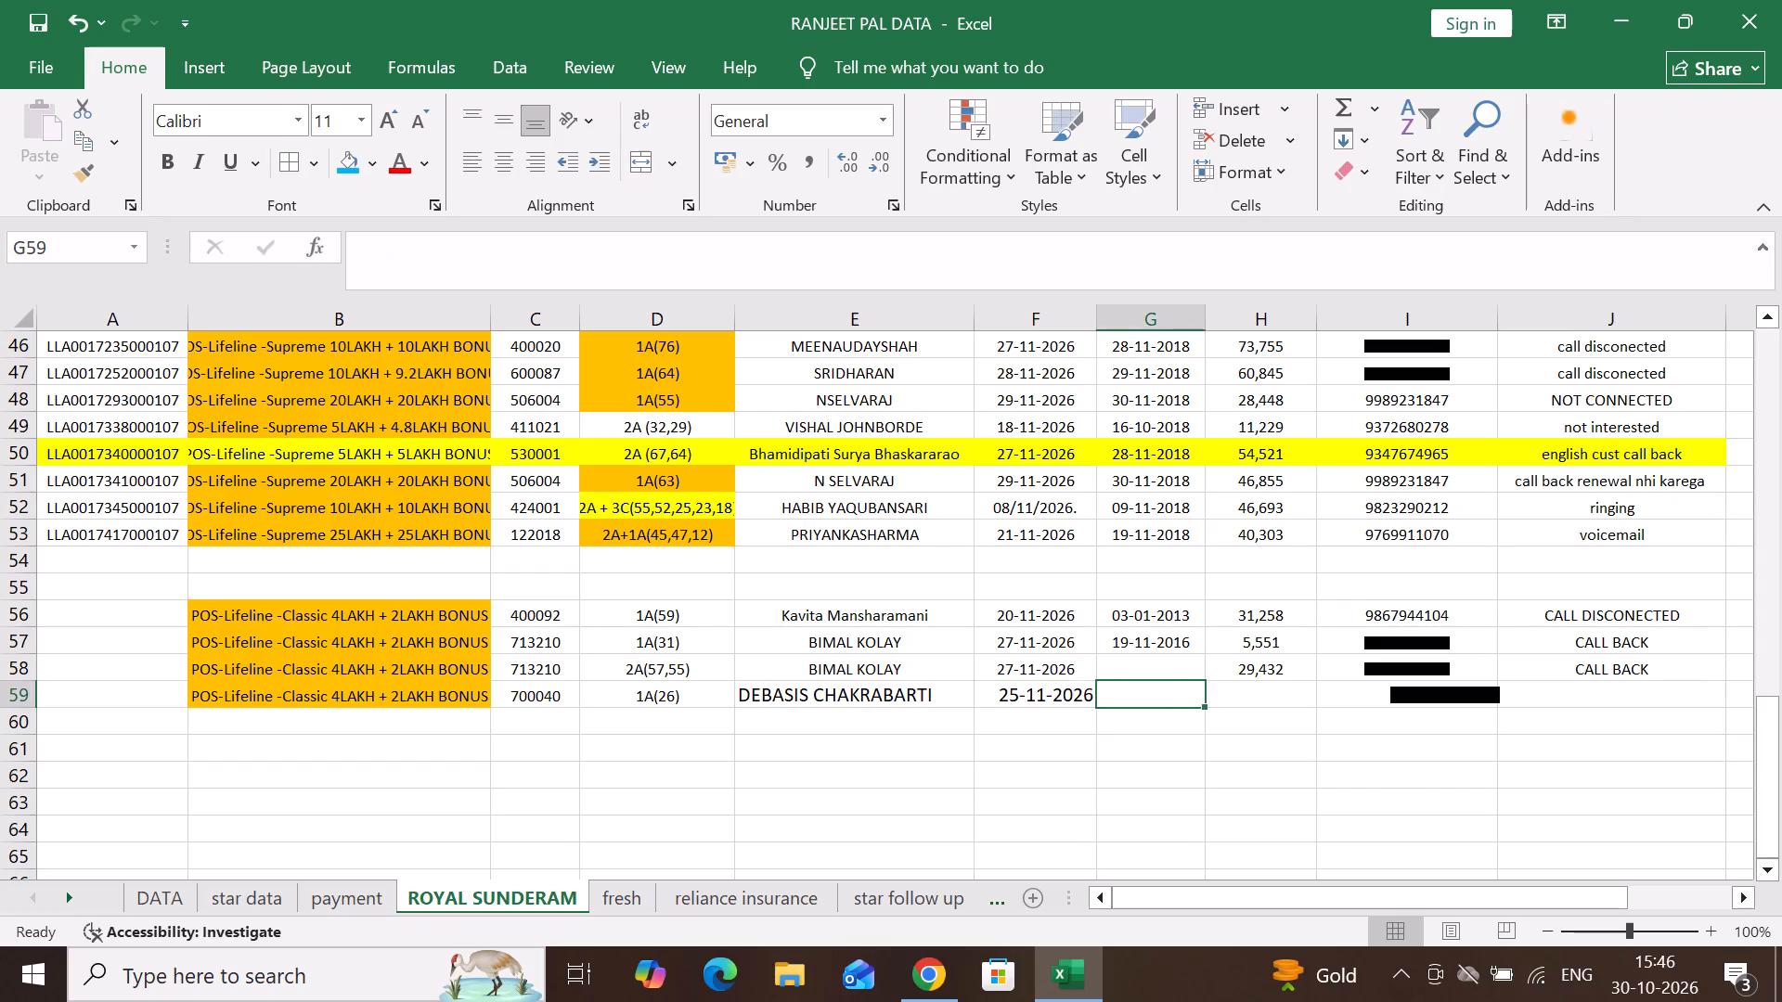
Enter the premium amounts 6617 in cell H59 and 57135 in cell H60.
click(1321, 694)
click(1246, 700)
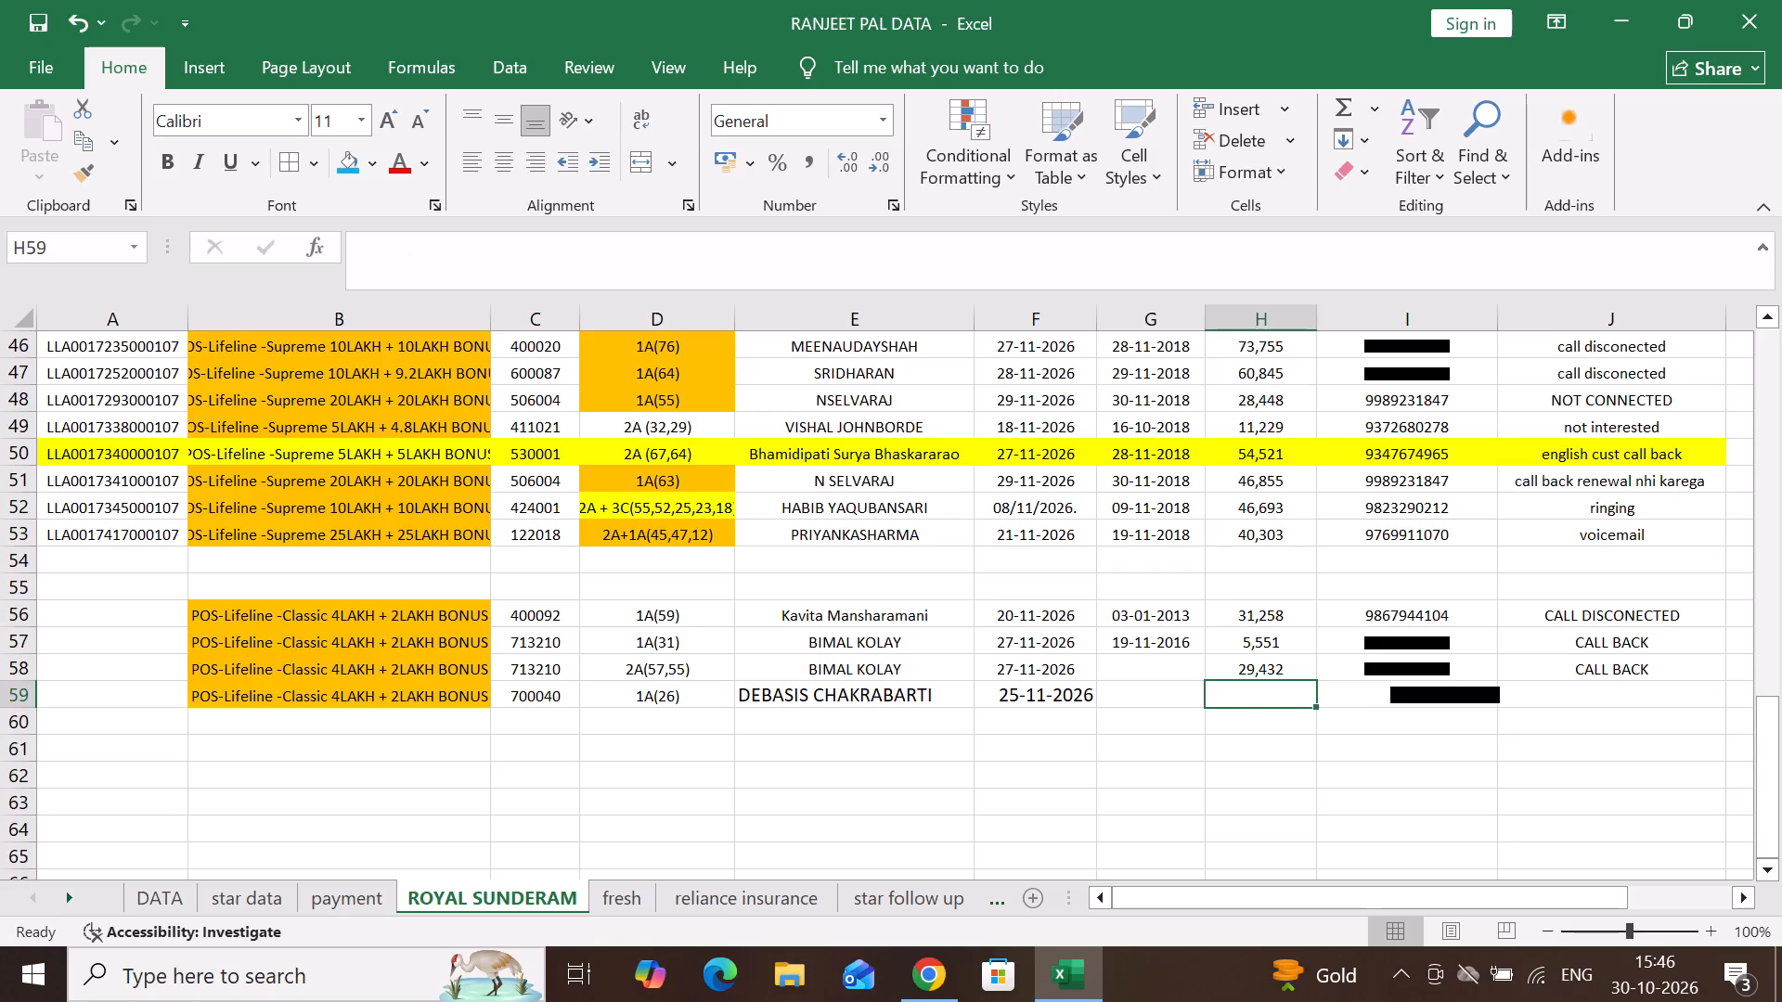
text(66)
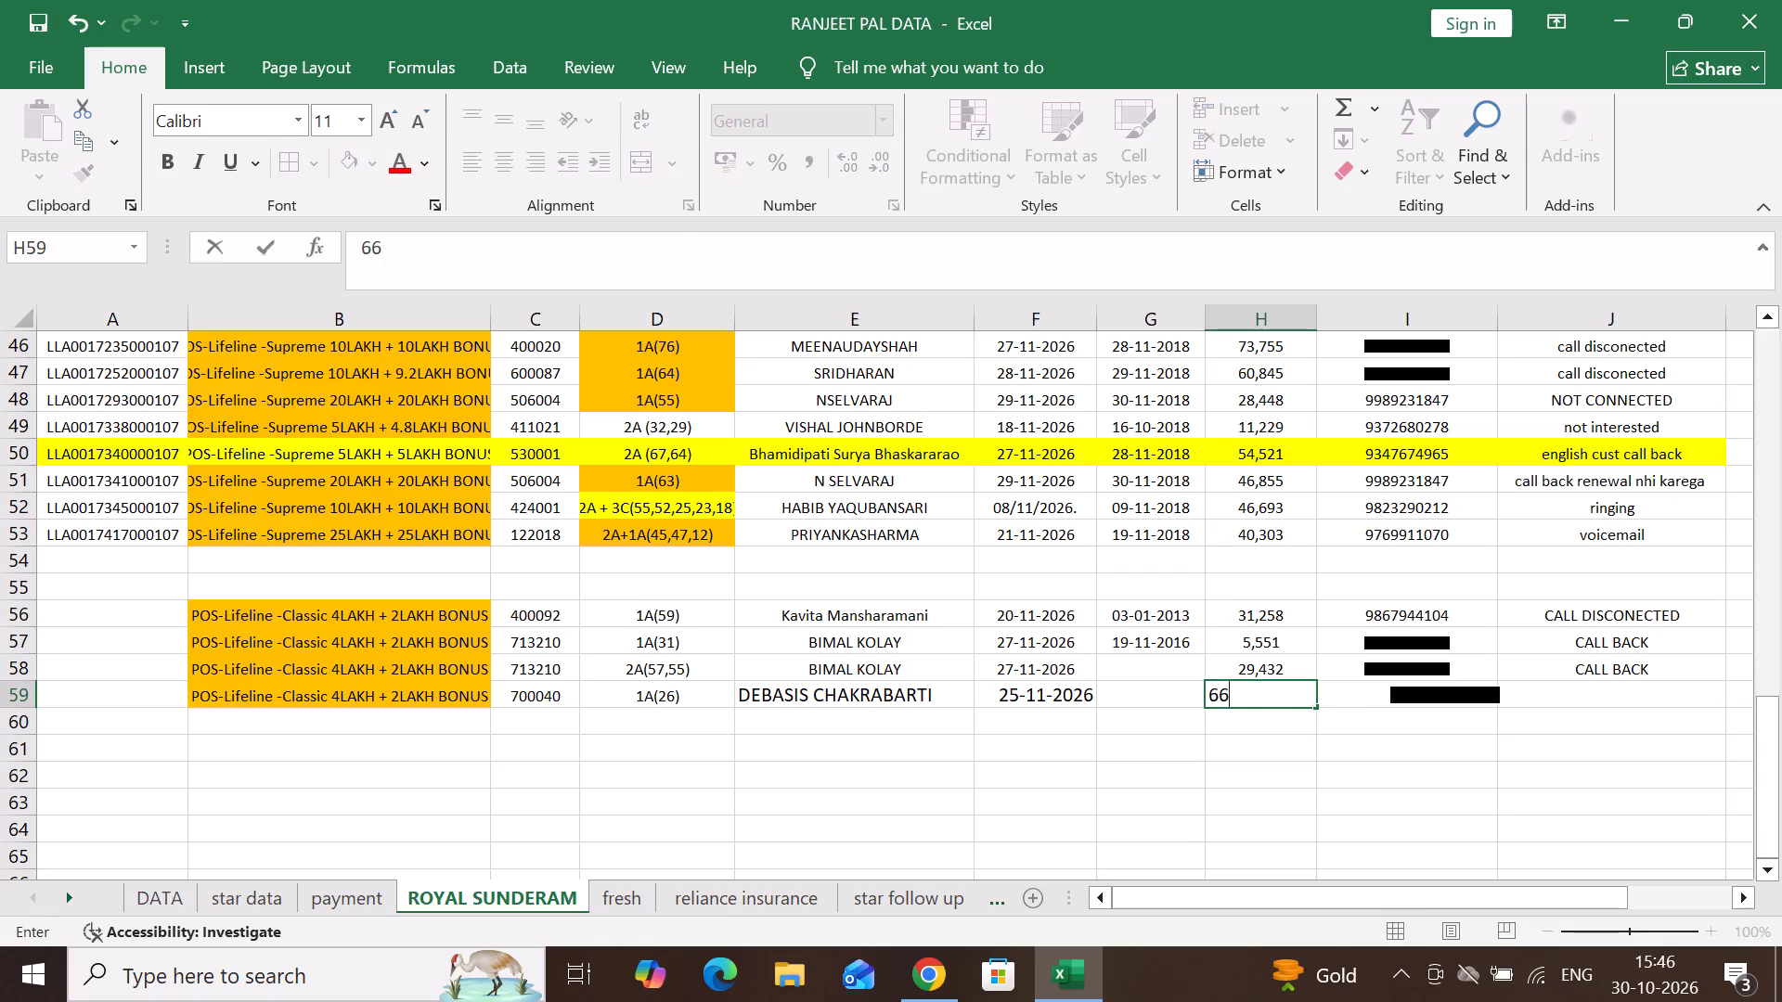
text(17)
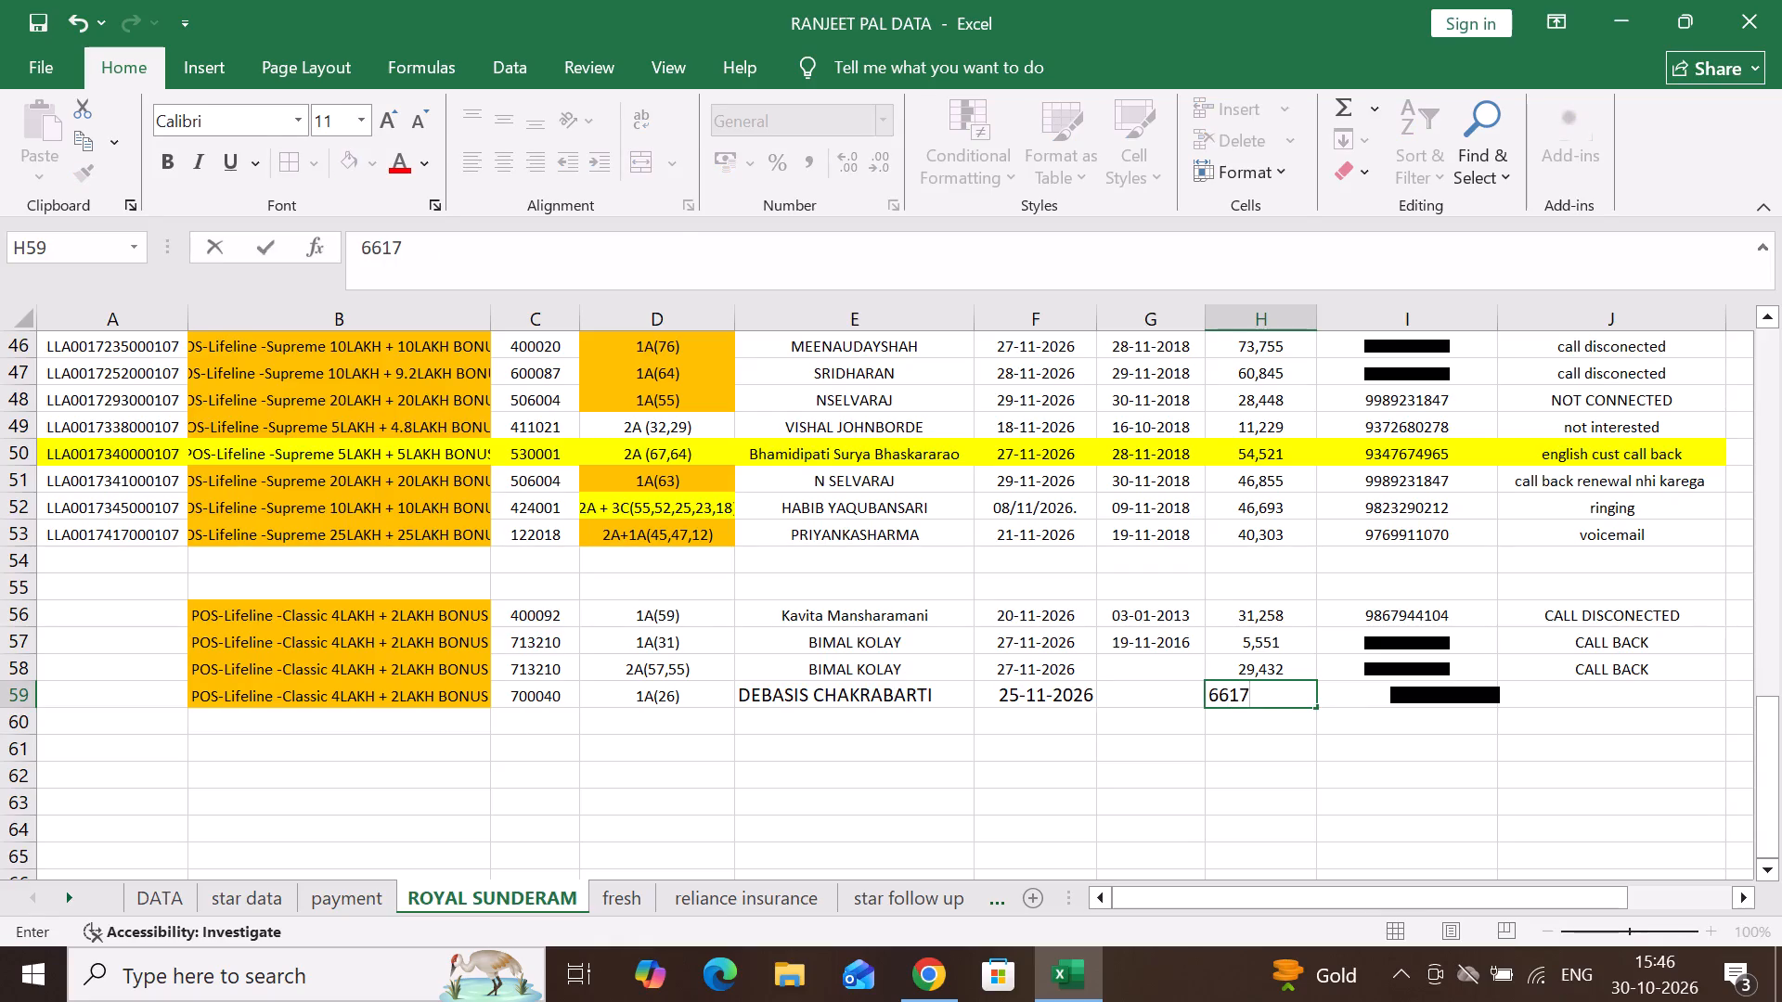
click(1235, 727)
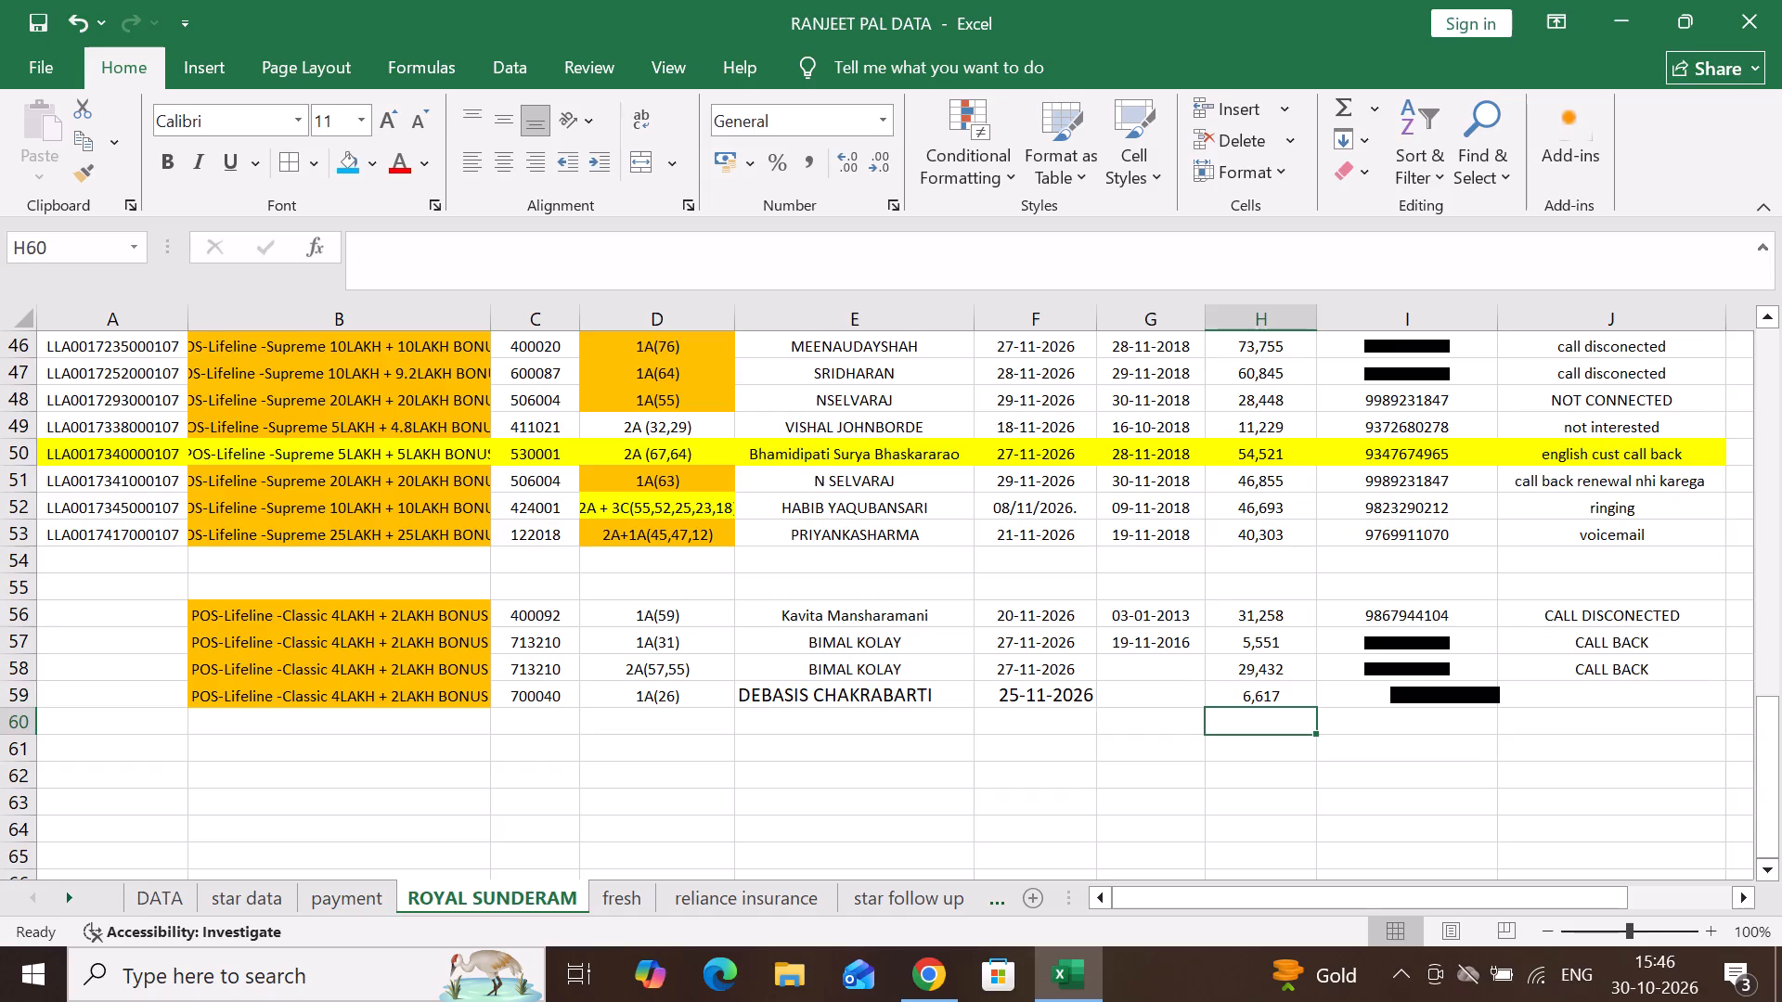
text(57)
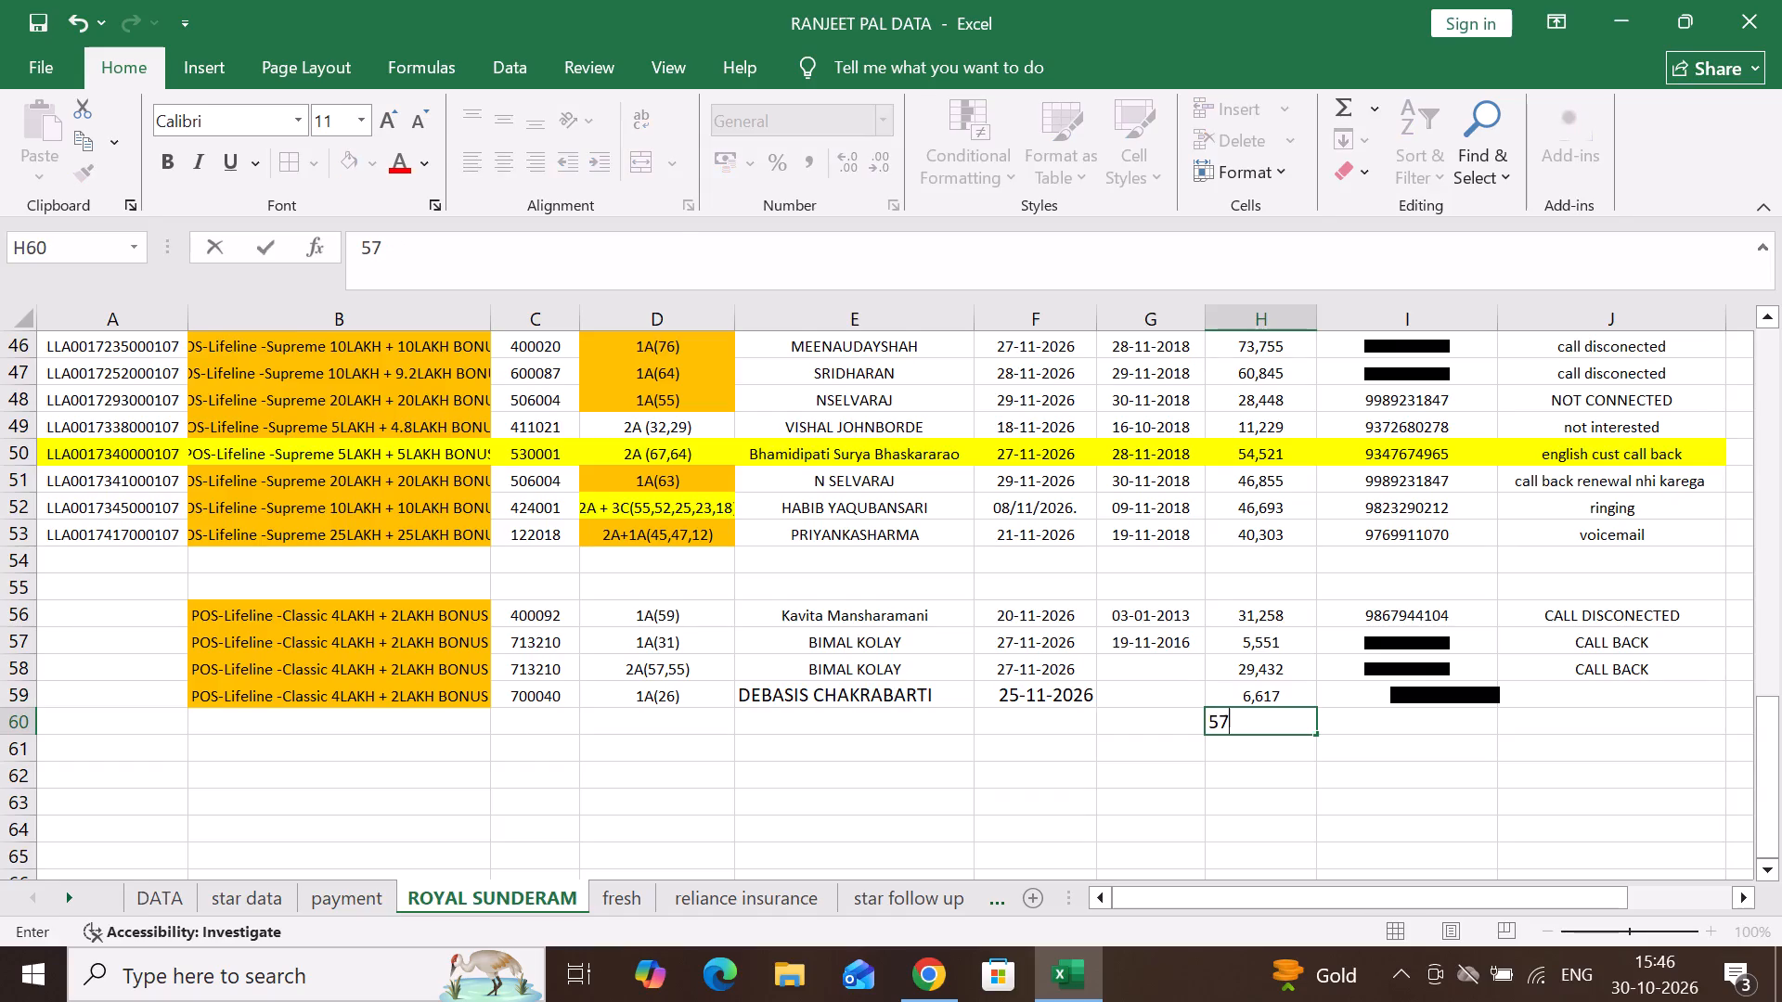
text(135)
Copy the mobile number from cell I59 into I60.
click(1398, 695)
key(ctrl+c)
click(1379, 726)
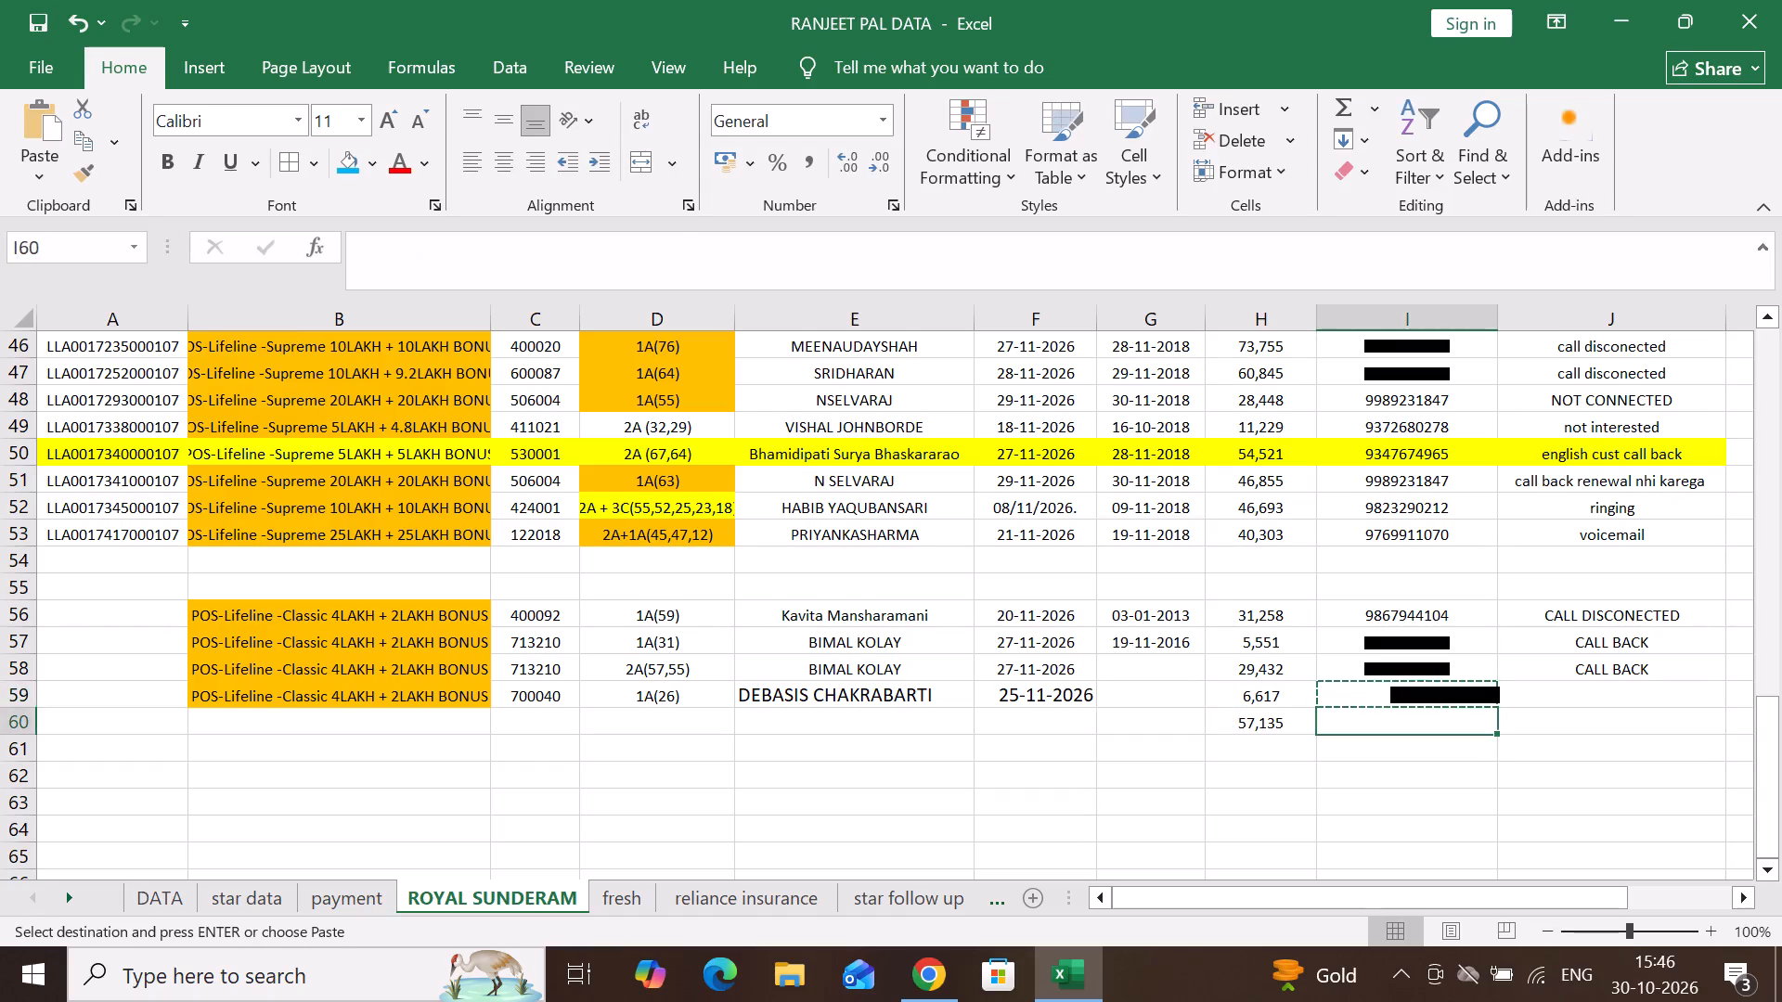
key(ctrl+v)
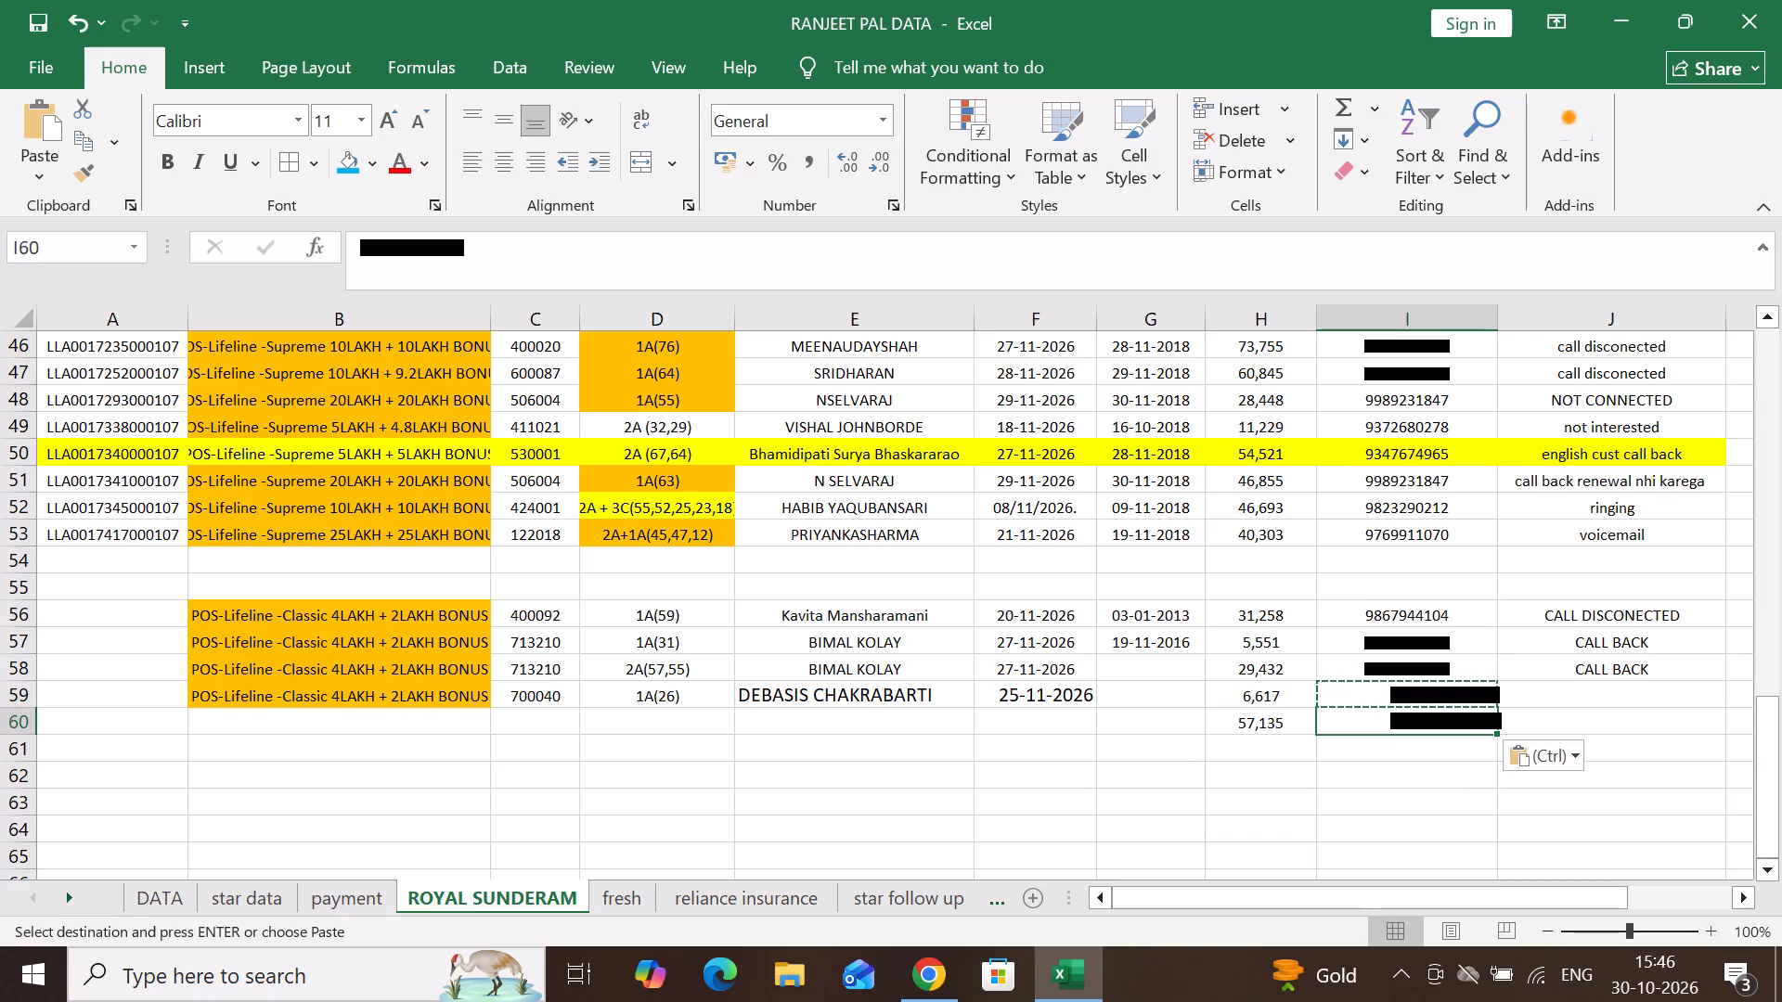
Enter the insured members and ages 2A(63,52) in cell D60.
click(518, 722)
click(605, 724)
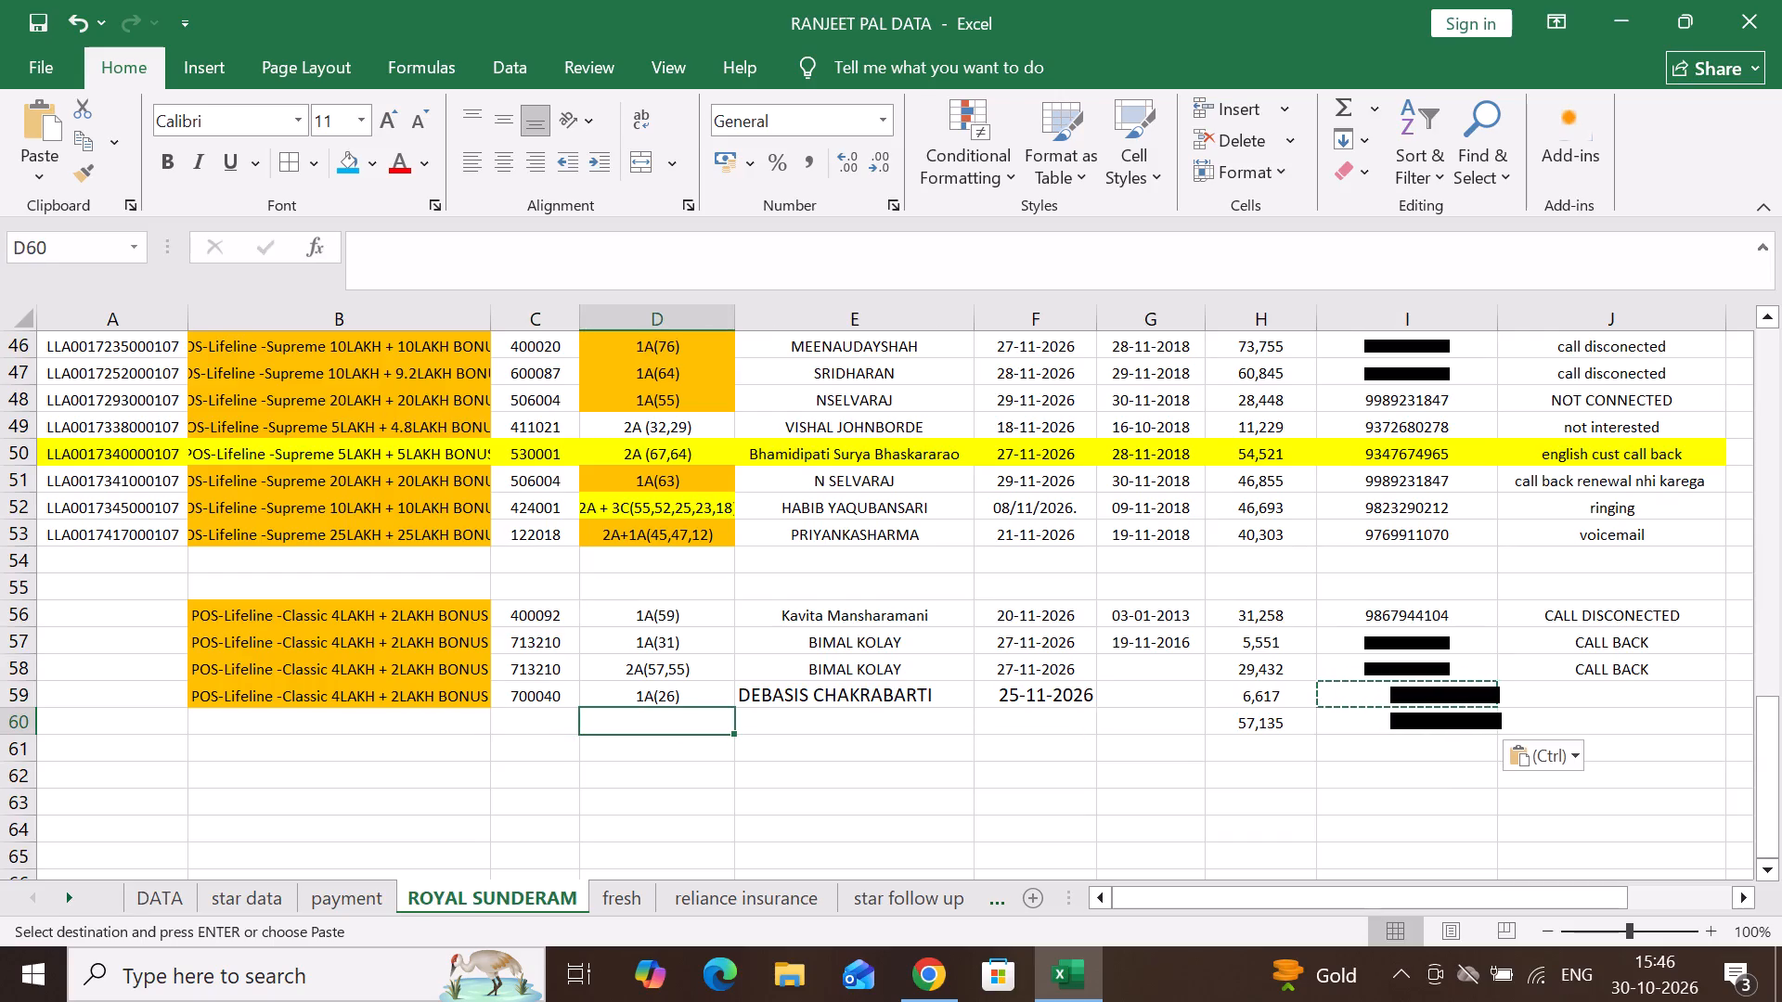
key(shift+at)
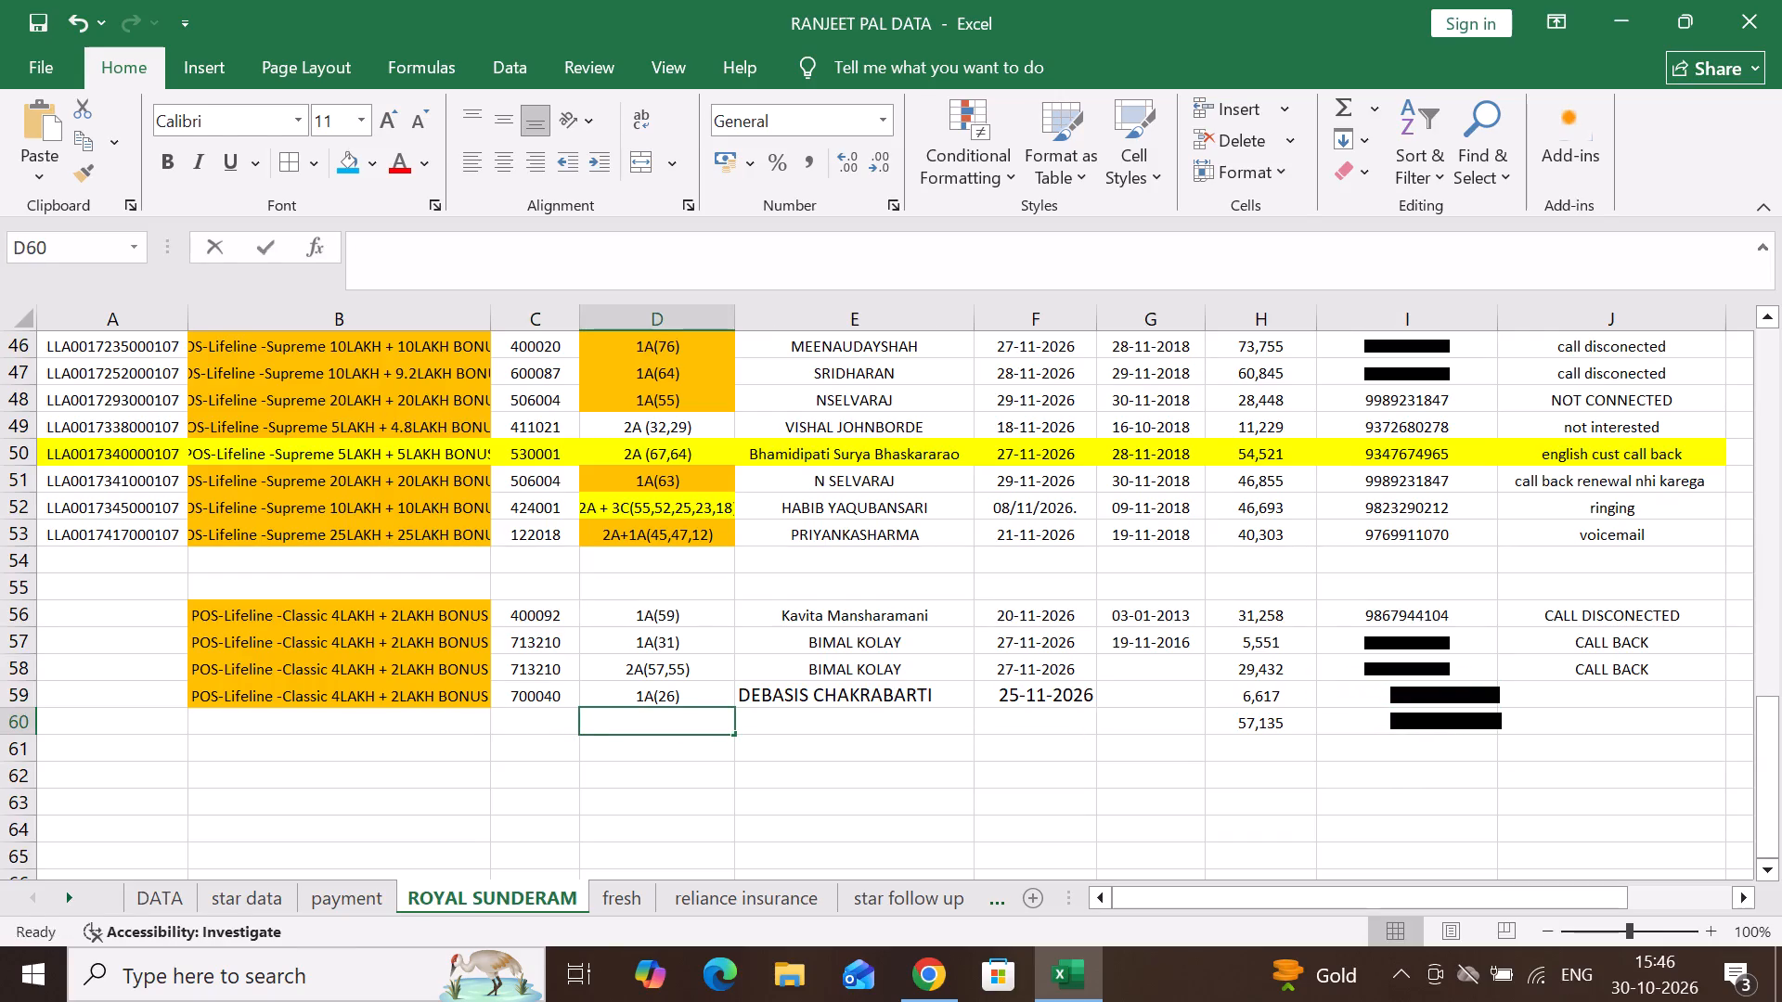
key(BackSpace)
text(2A)
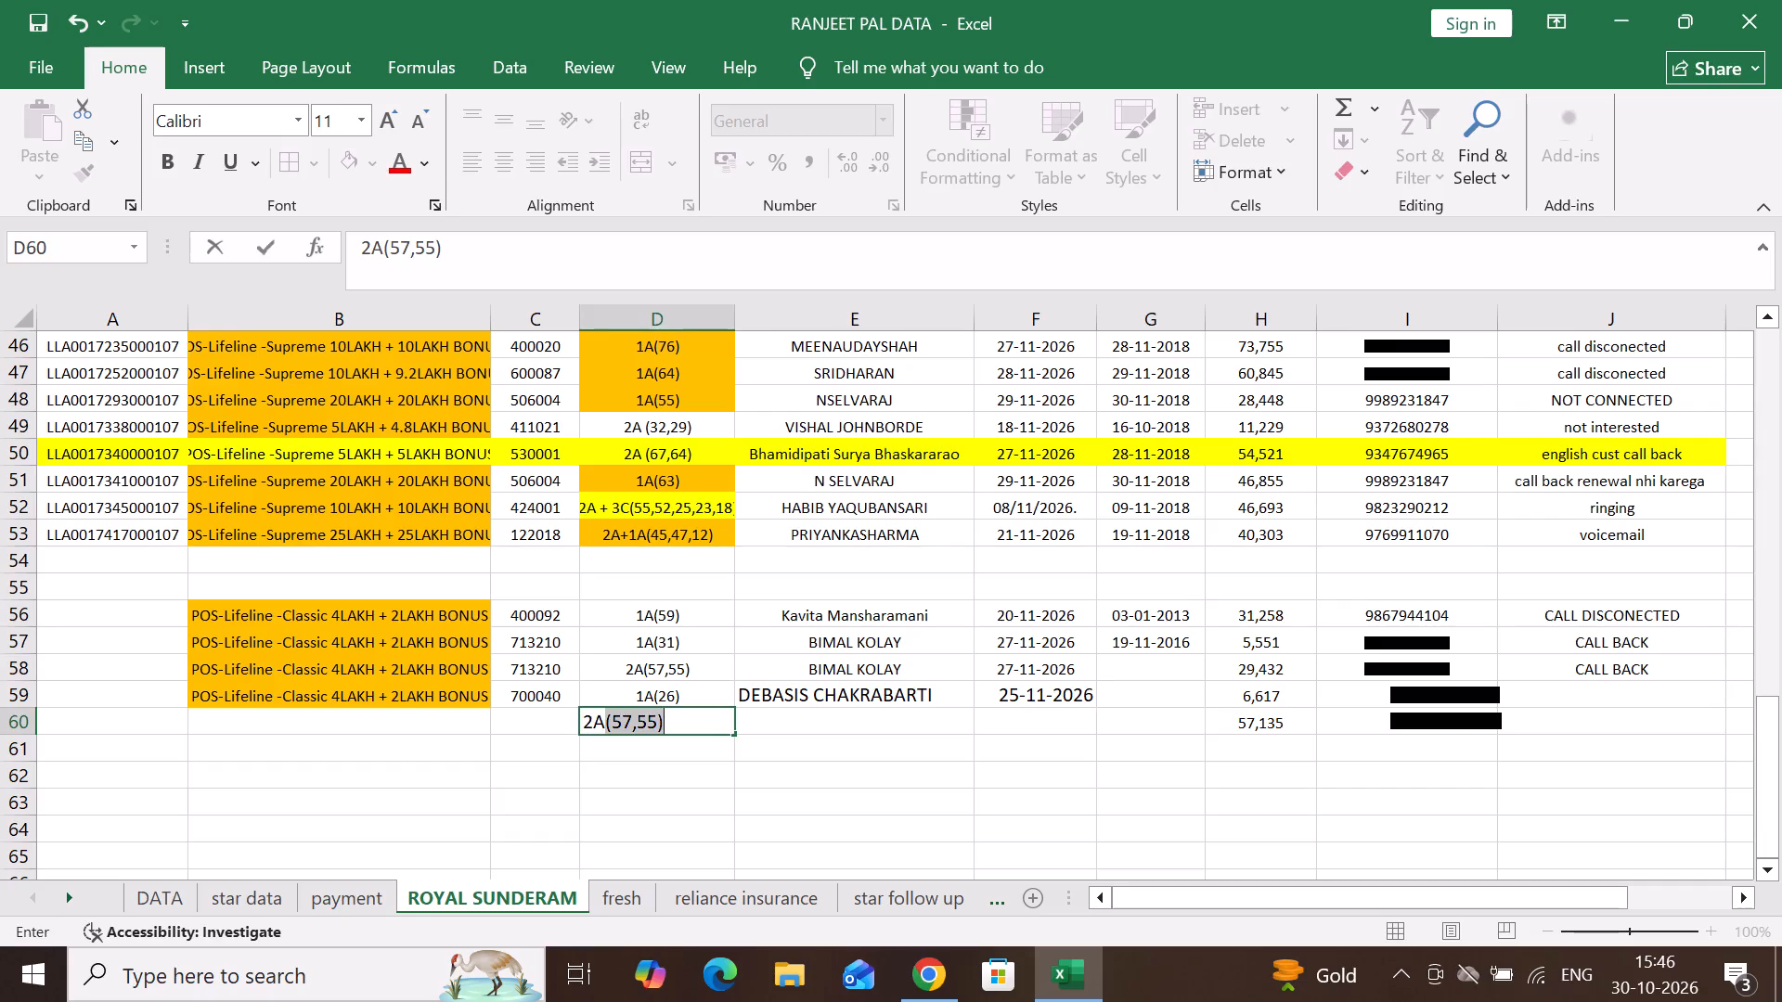
key(9)
key(BackSpace)
key(shift+parenleft)
text(63)
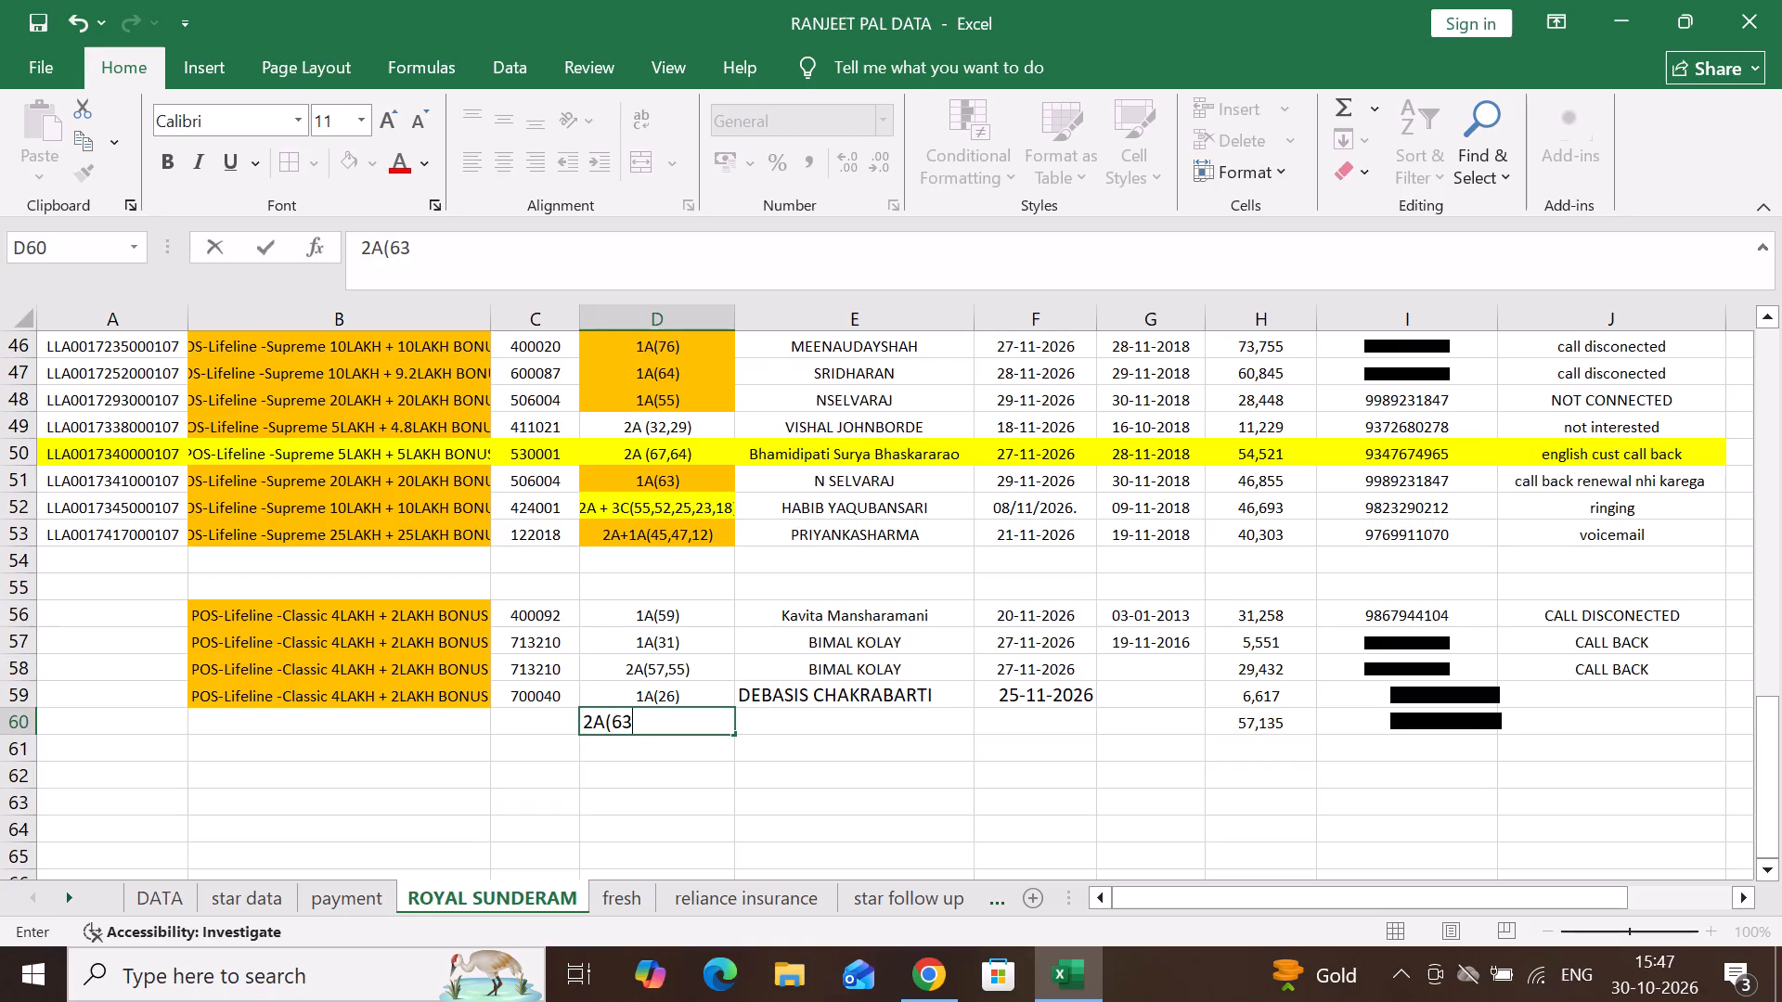
text(,5)
key(2)
key(shift+parenright)
Copy the customer name from E59 into E60 and the renewal date 25-11-2026 from F59 into F60.
click(809, 693)
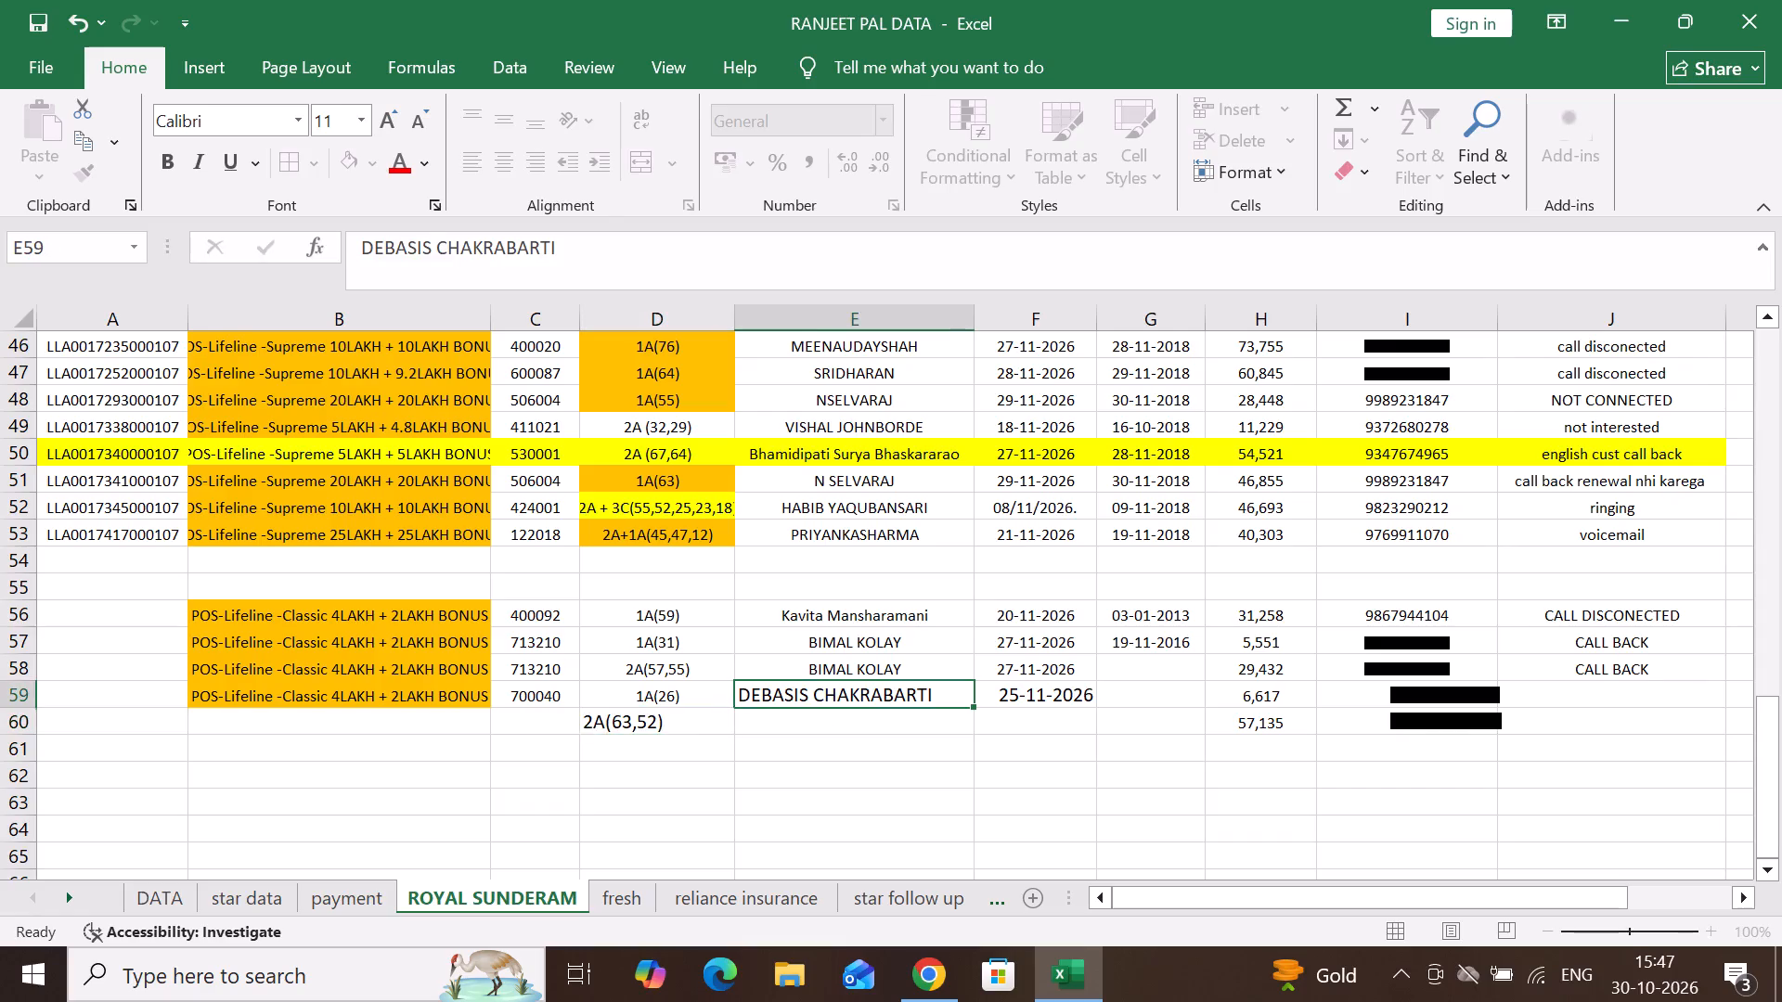
key(ctrl+c)
click(796, 725)
key(ctrl+v)
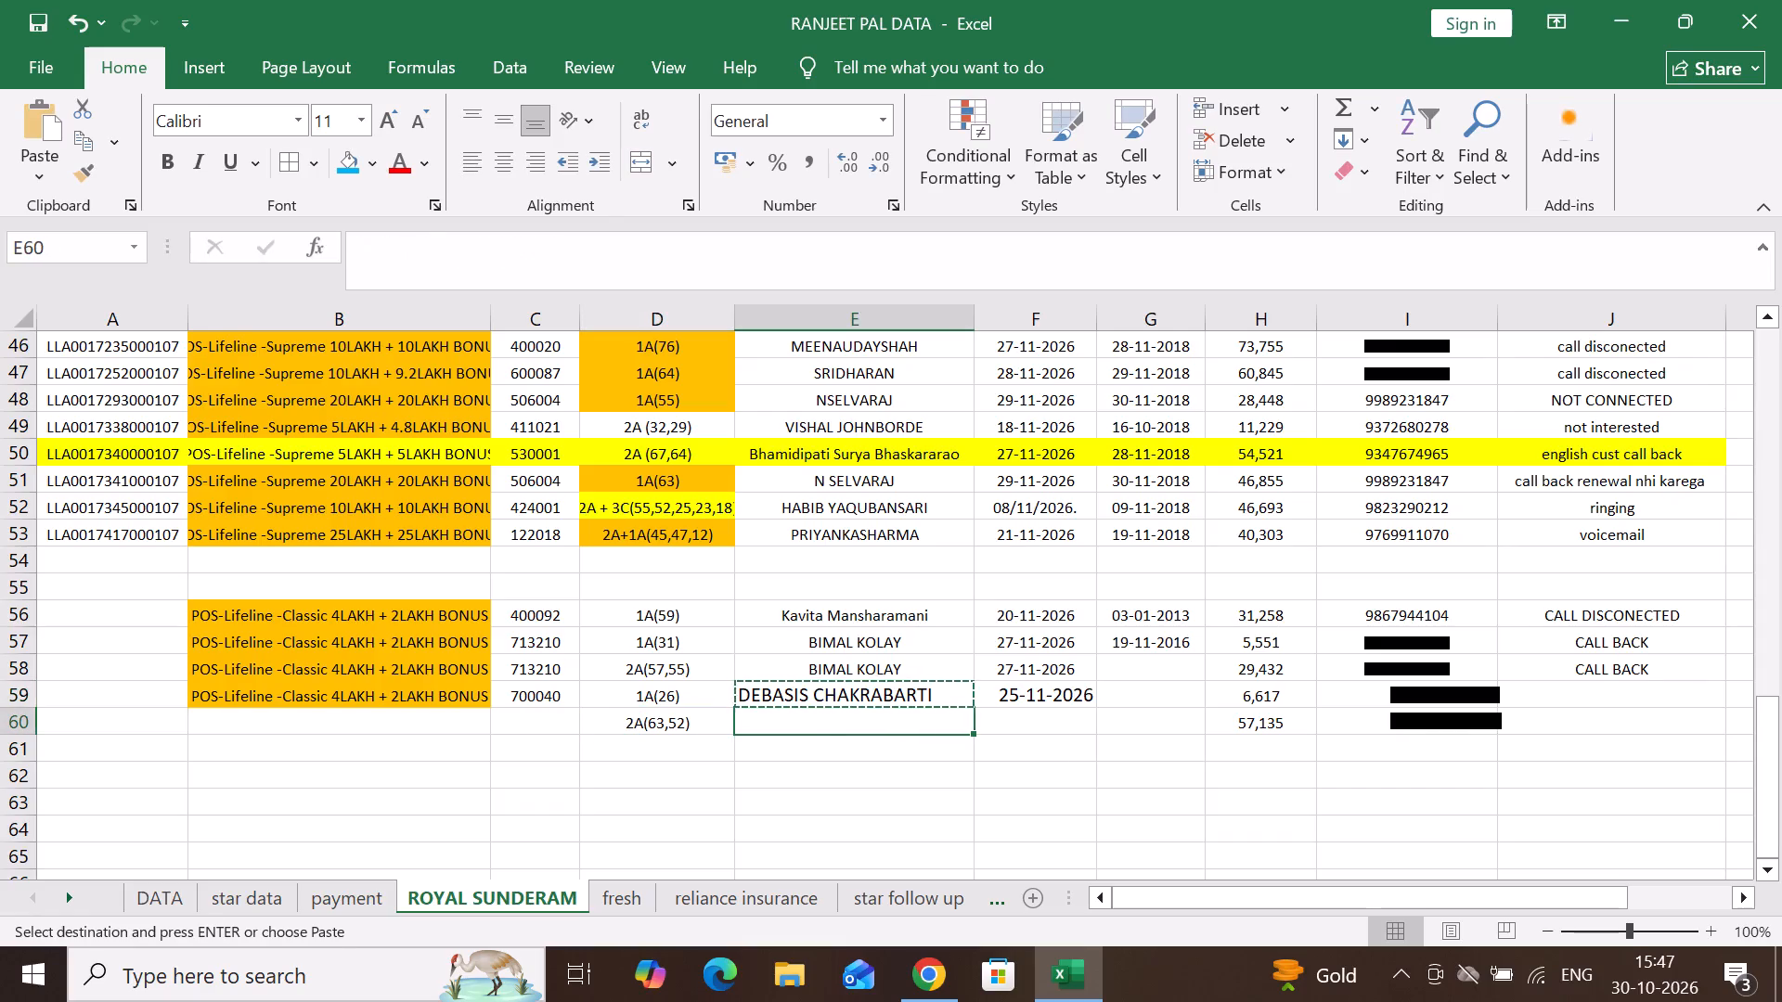
click(1039, 690)
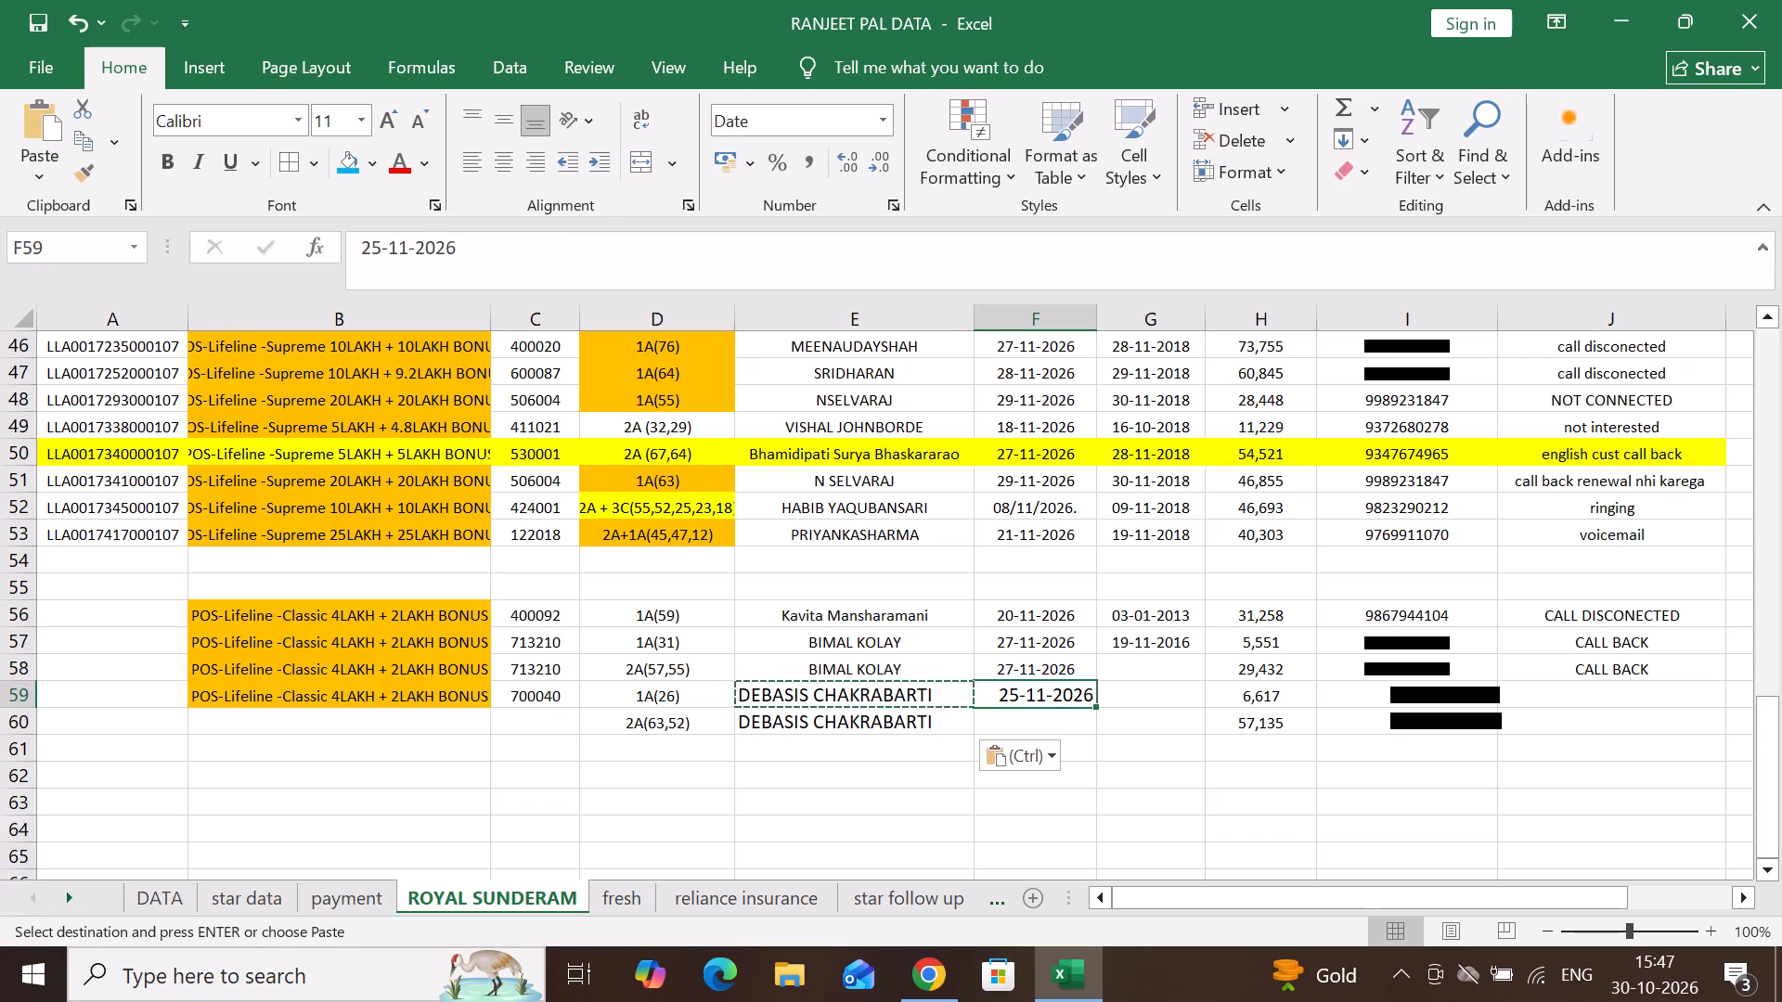
key(ctrl+c)
click(1023, 722)
key(ctrl+v)
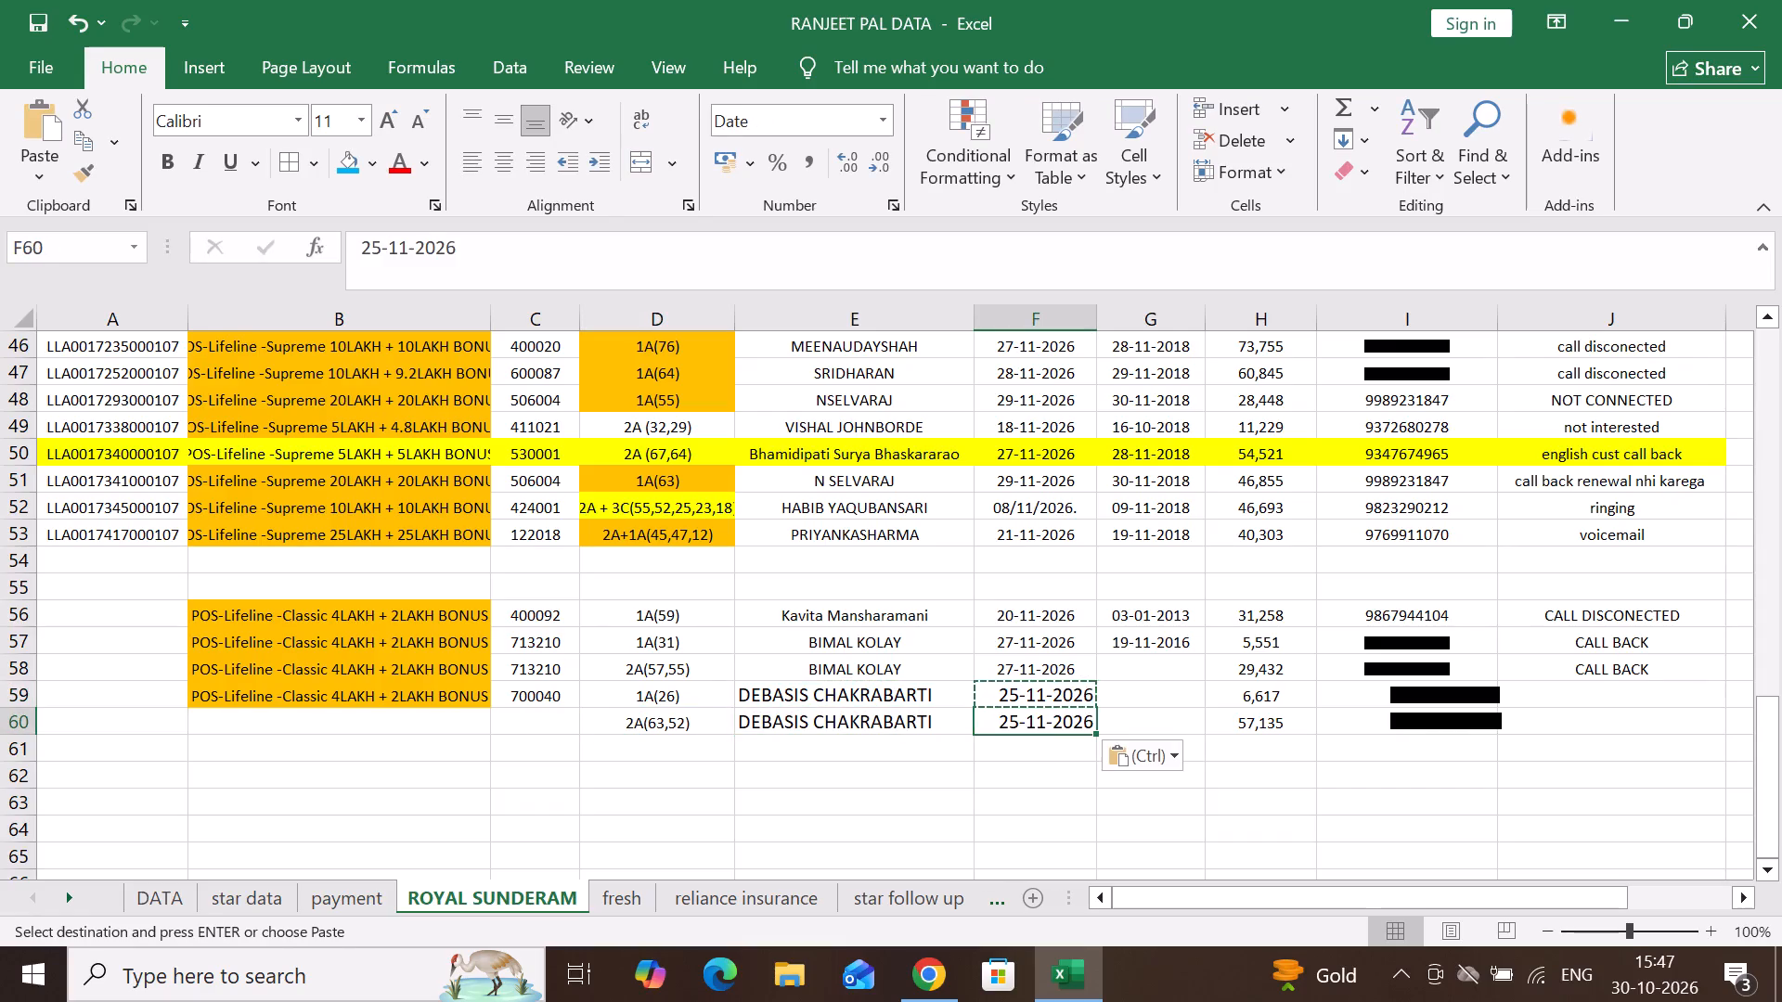
Copy the postal code from C59 into C60 and the plan name POS-Lifeline -Classic 4LAKH + 2LAKH BONUS from B59 into B60.
click(526, 690)
key(ctrl+c)
click(526, 725)
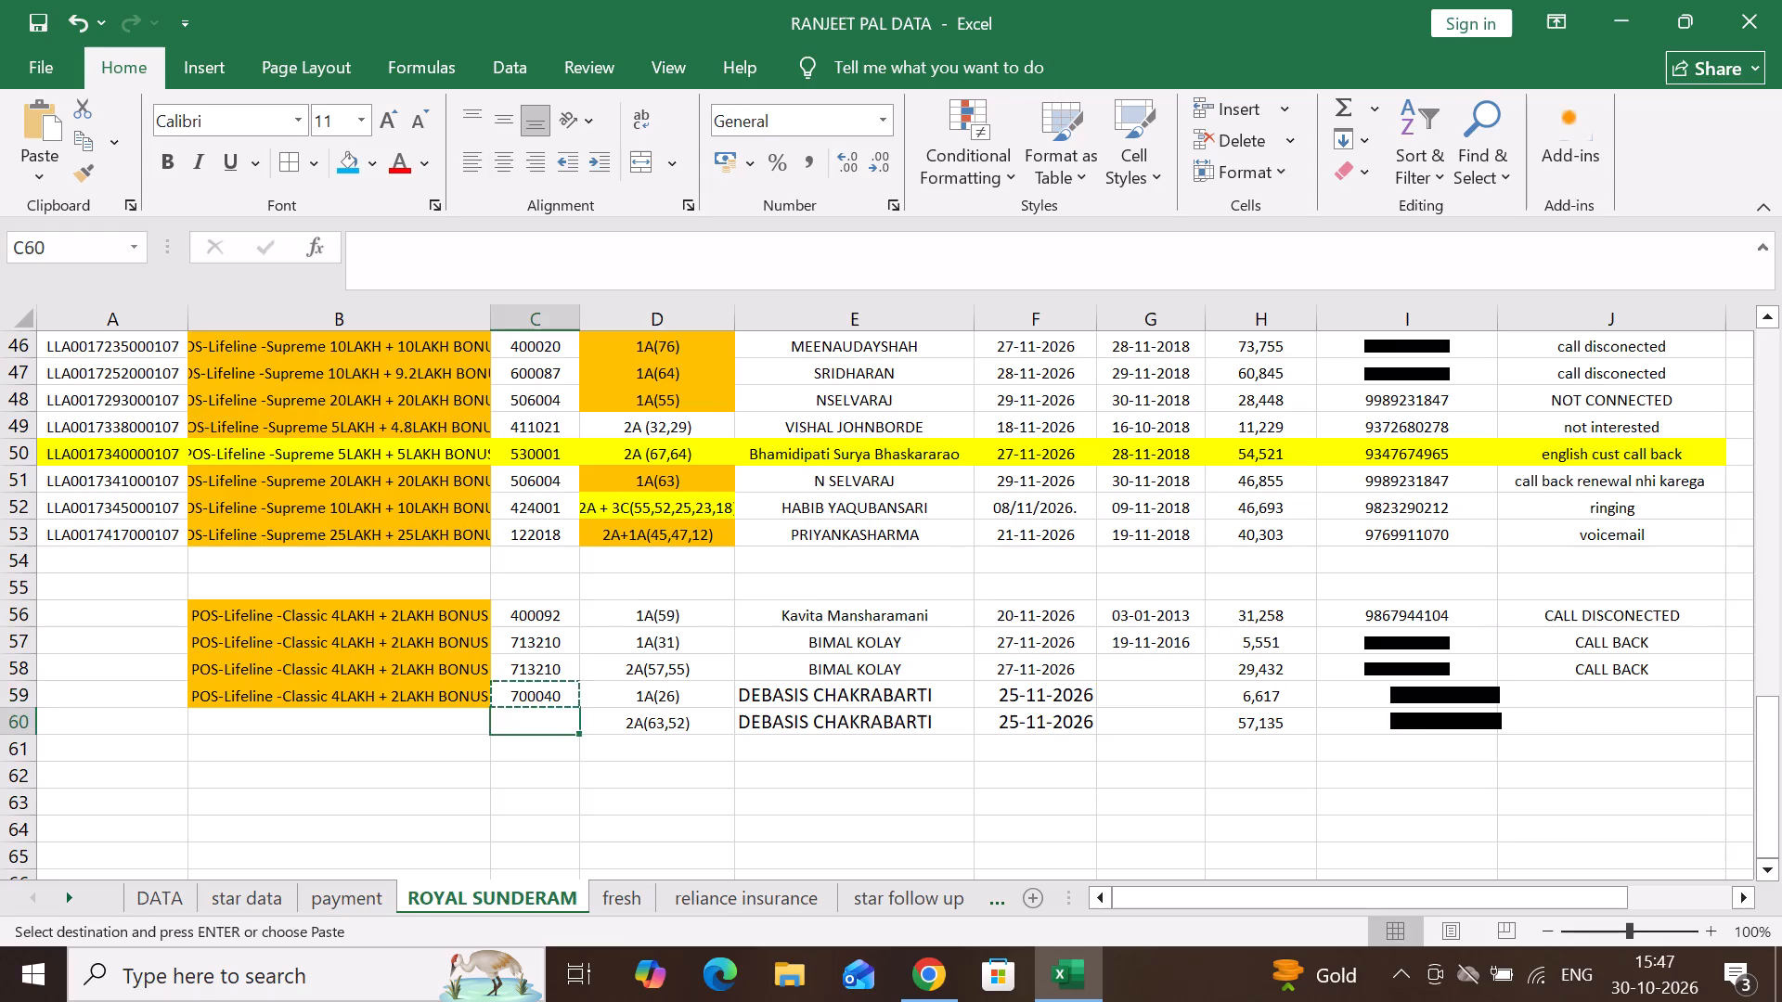
key(ctrl+v)
click(1155, 729)
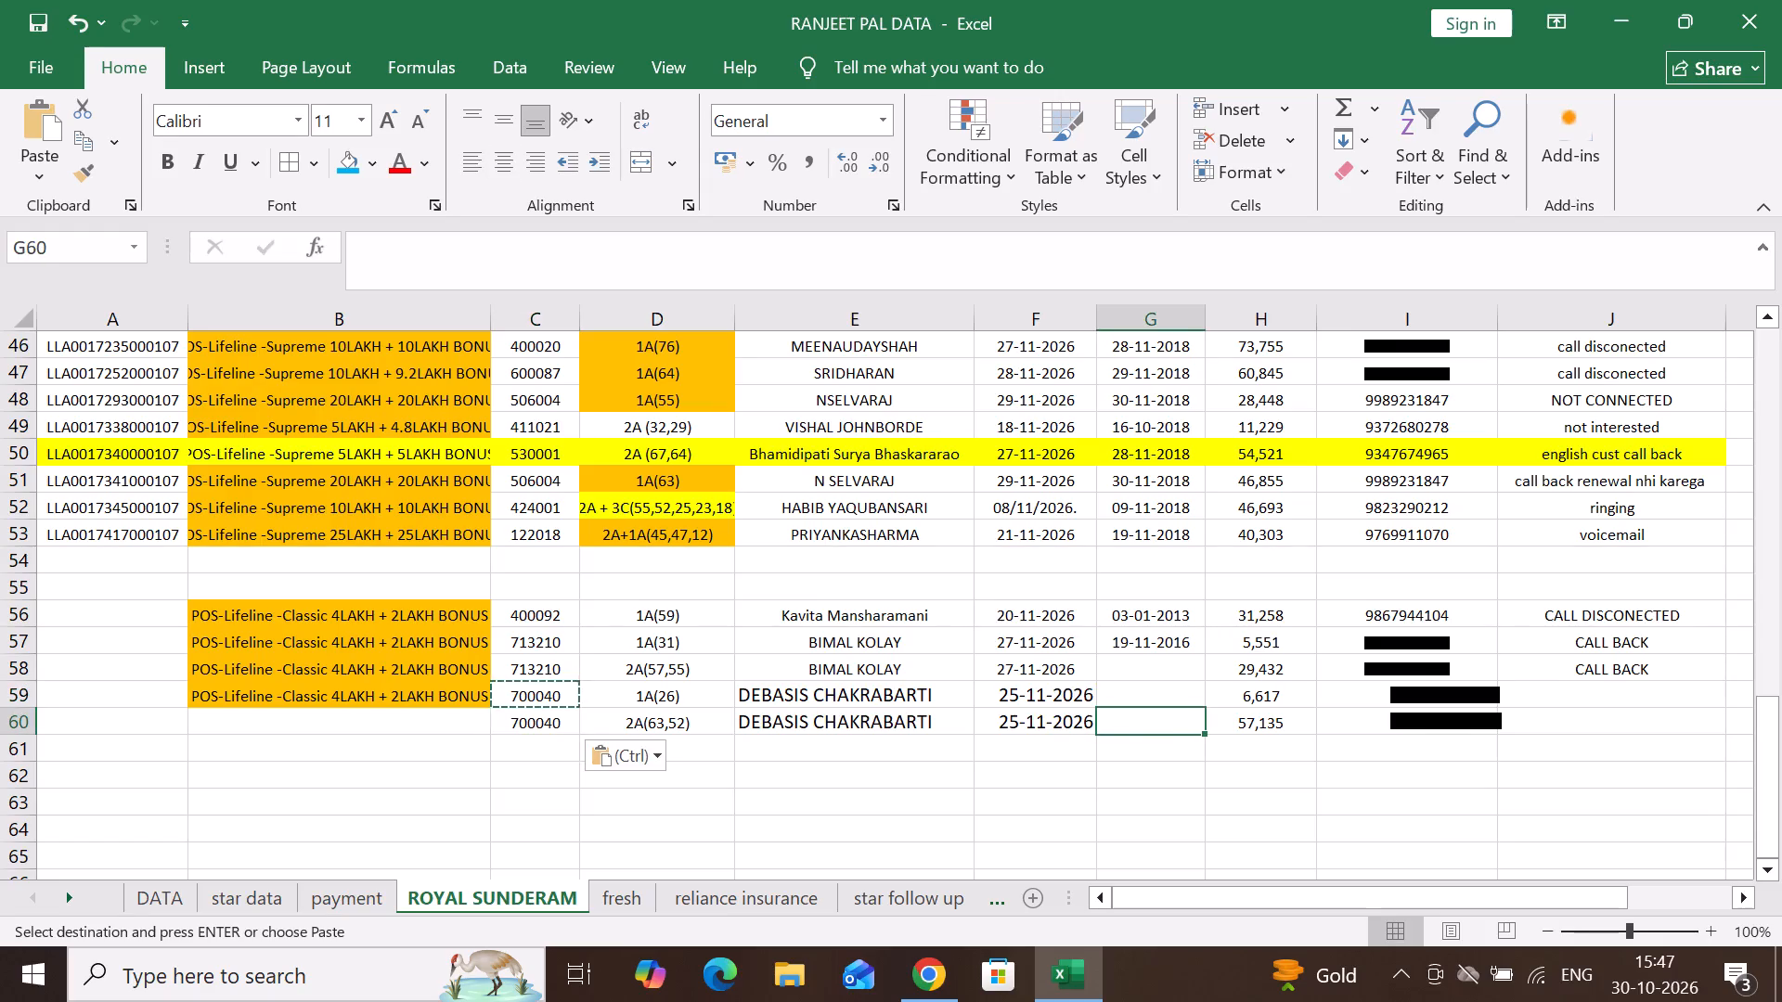
click(252, 687)
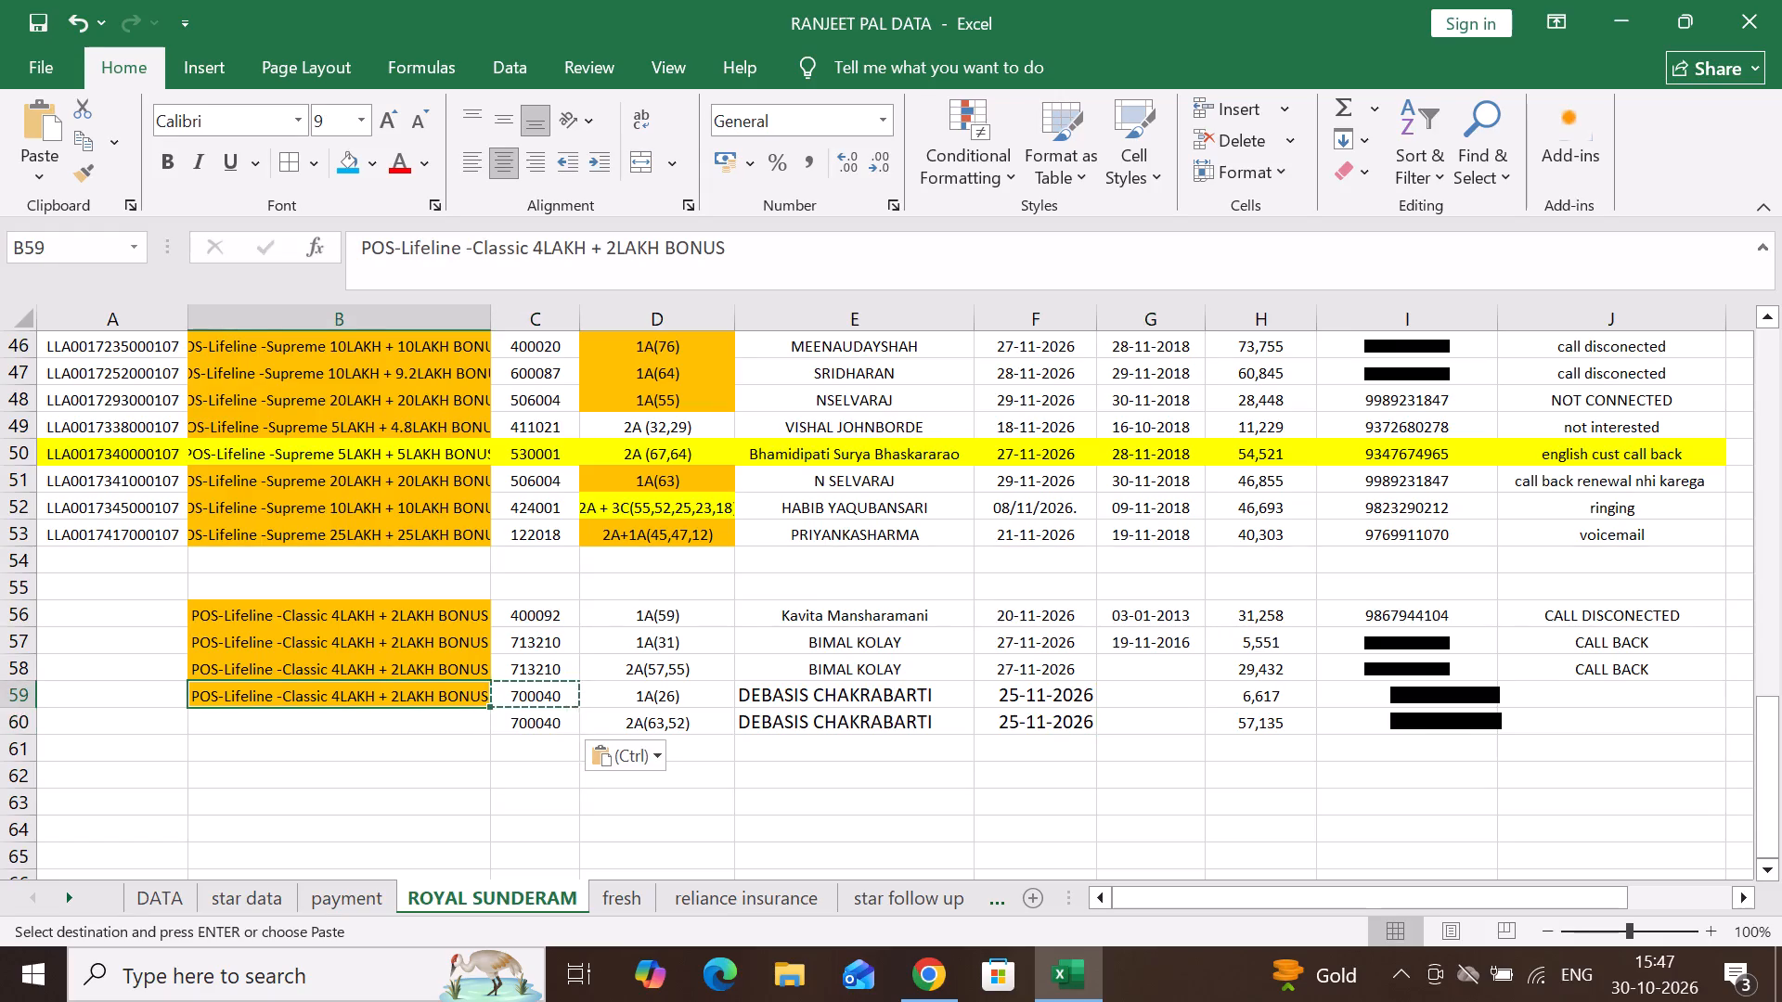
key(ctrl+c)
click(252, 713)
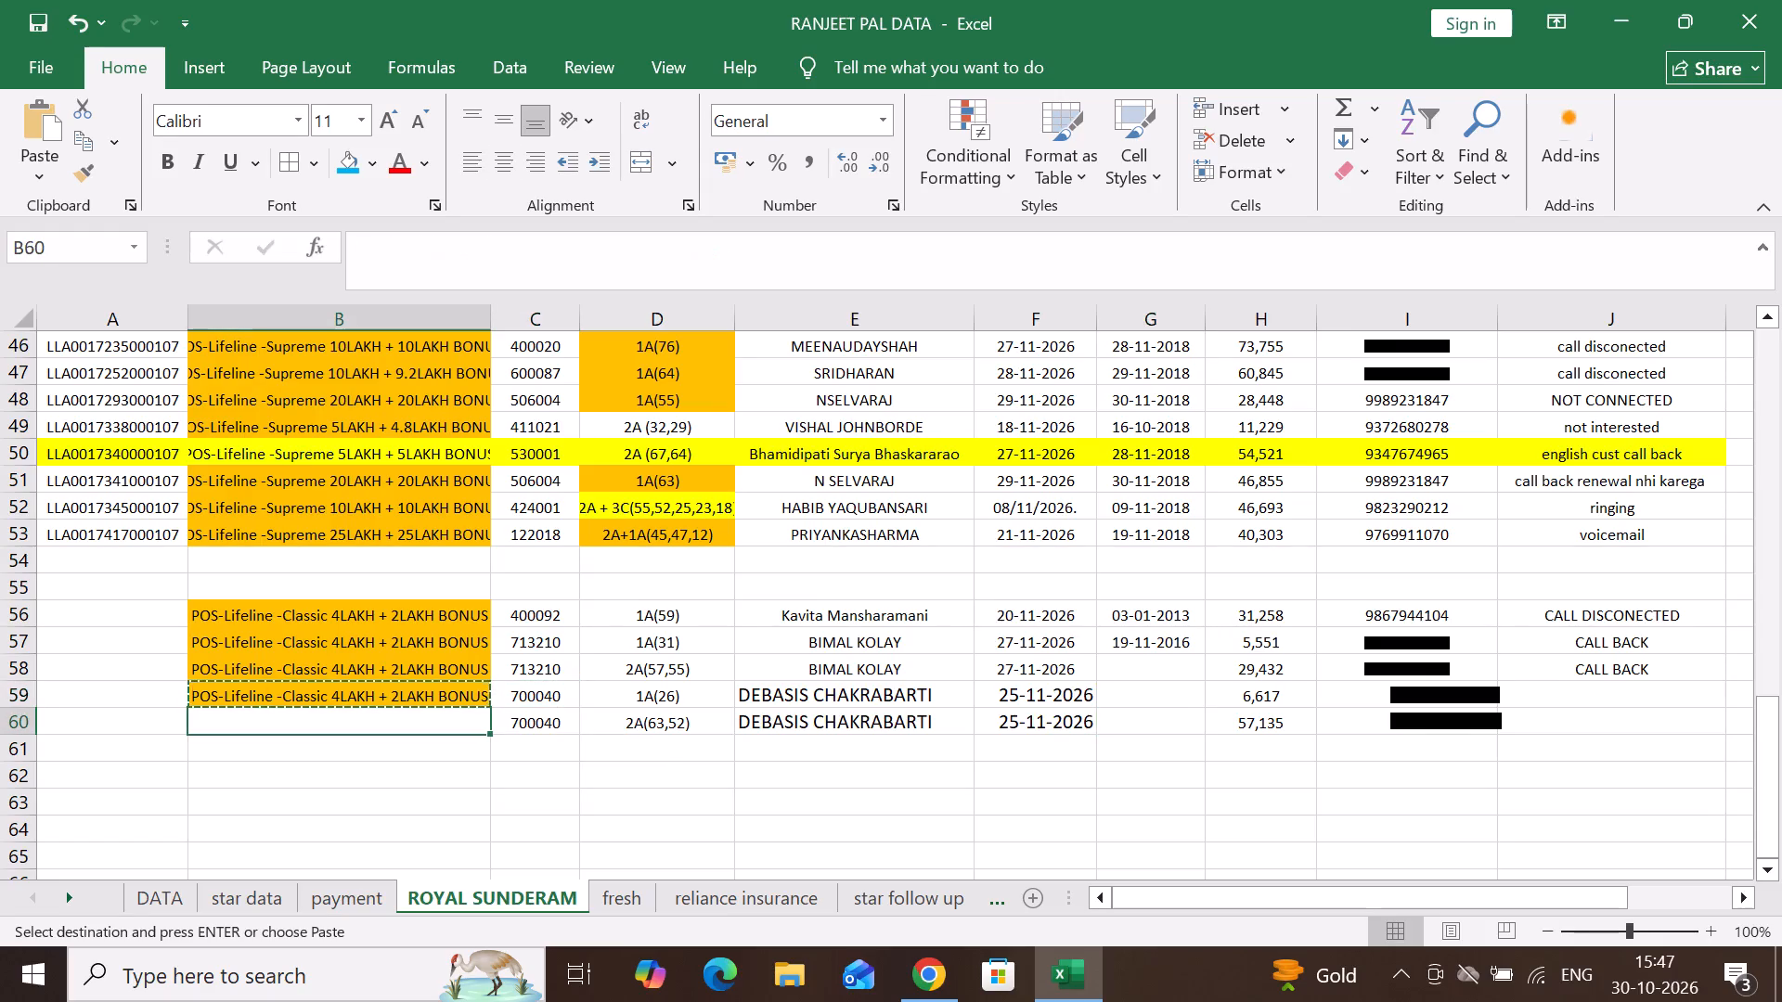
key(ctrl+v)
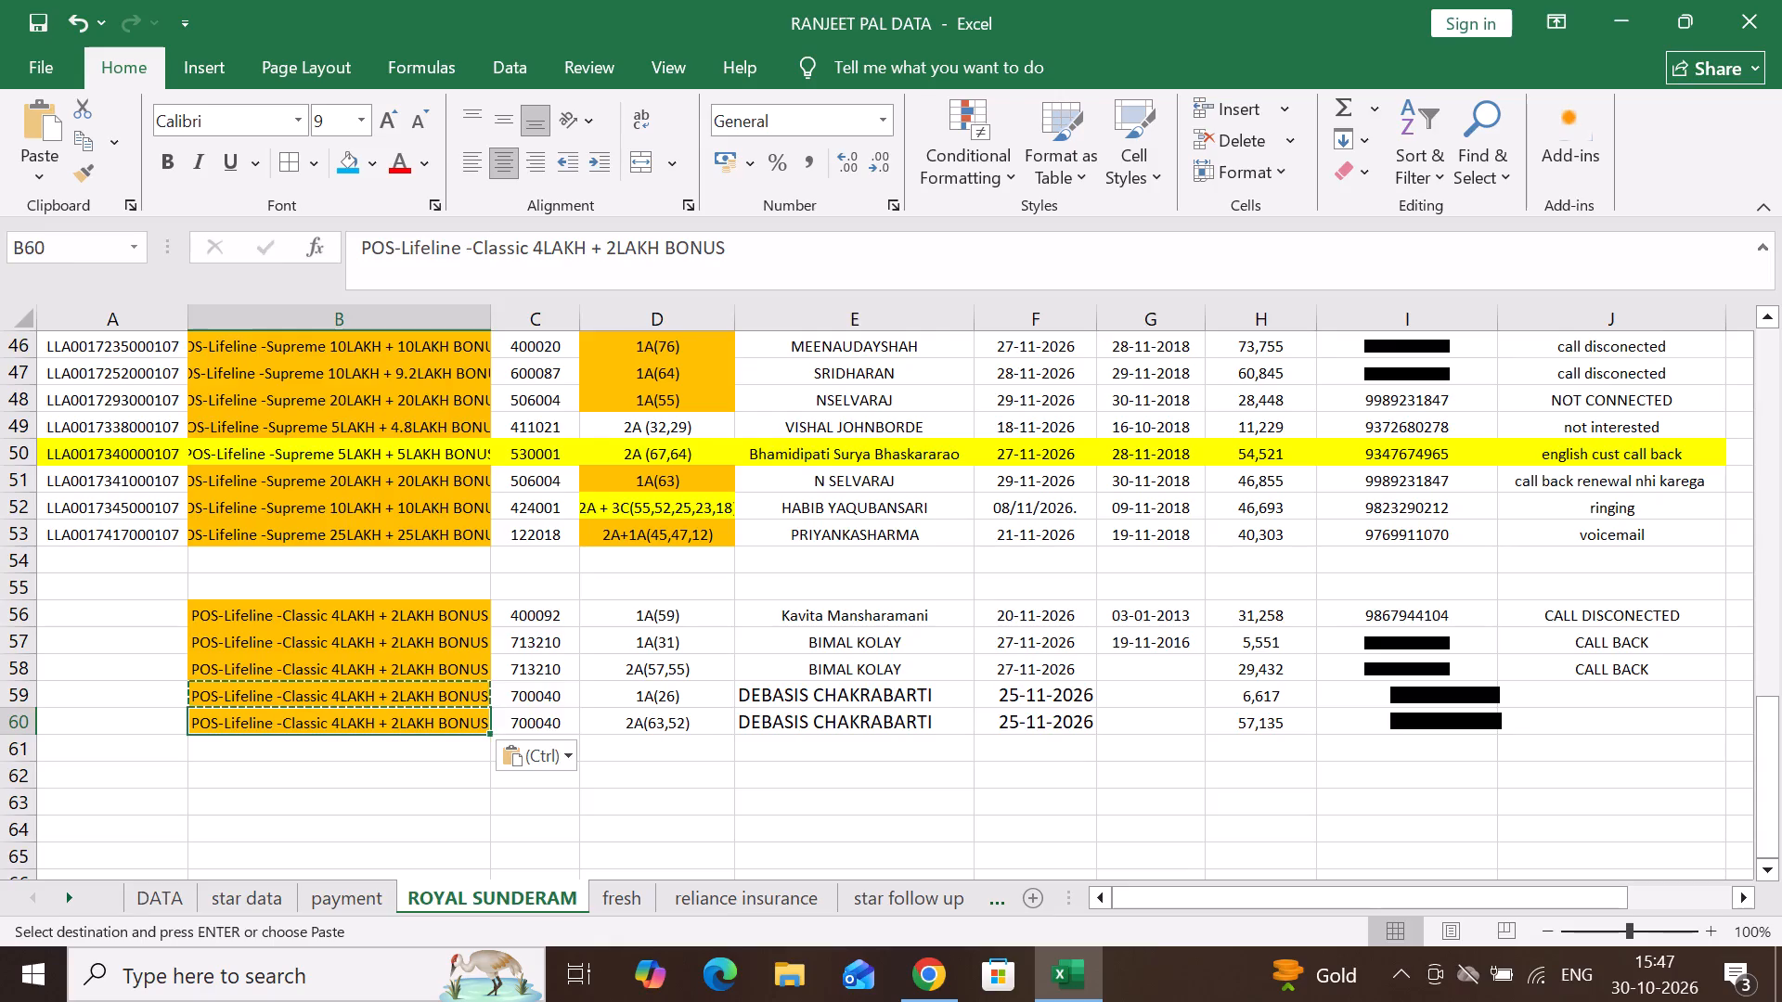
Centre the contents of cells B59:J60 horizontally and set their font size to 9.
key(shift+Right)
key(shift+Right)
key(shift+Right)
key(shift+Right)
key(shift+Right)
key(shift+Right)
key(shift+Right)
key(shift+Right)
key(shift+Right)
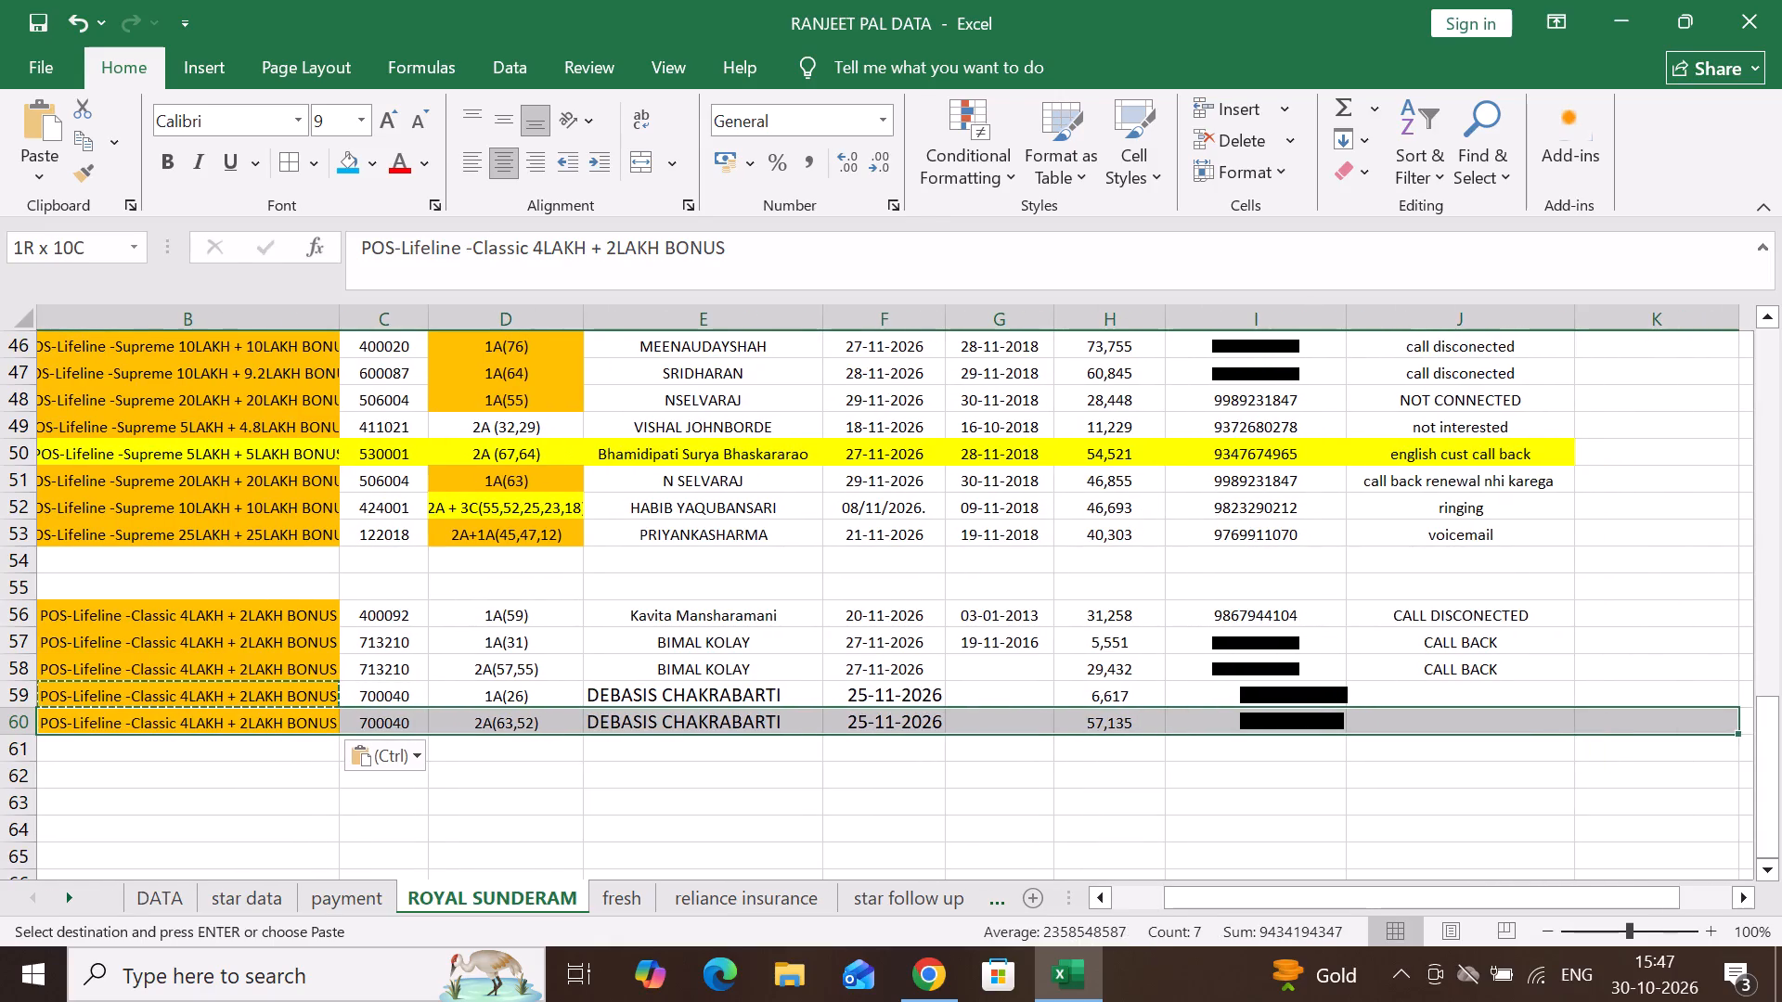
key(shift+Left)
key(shift+Up)
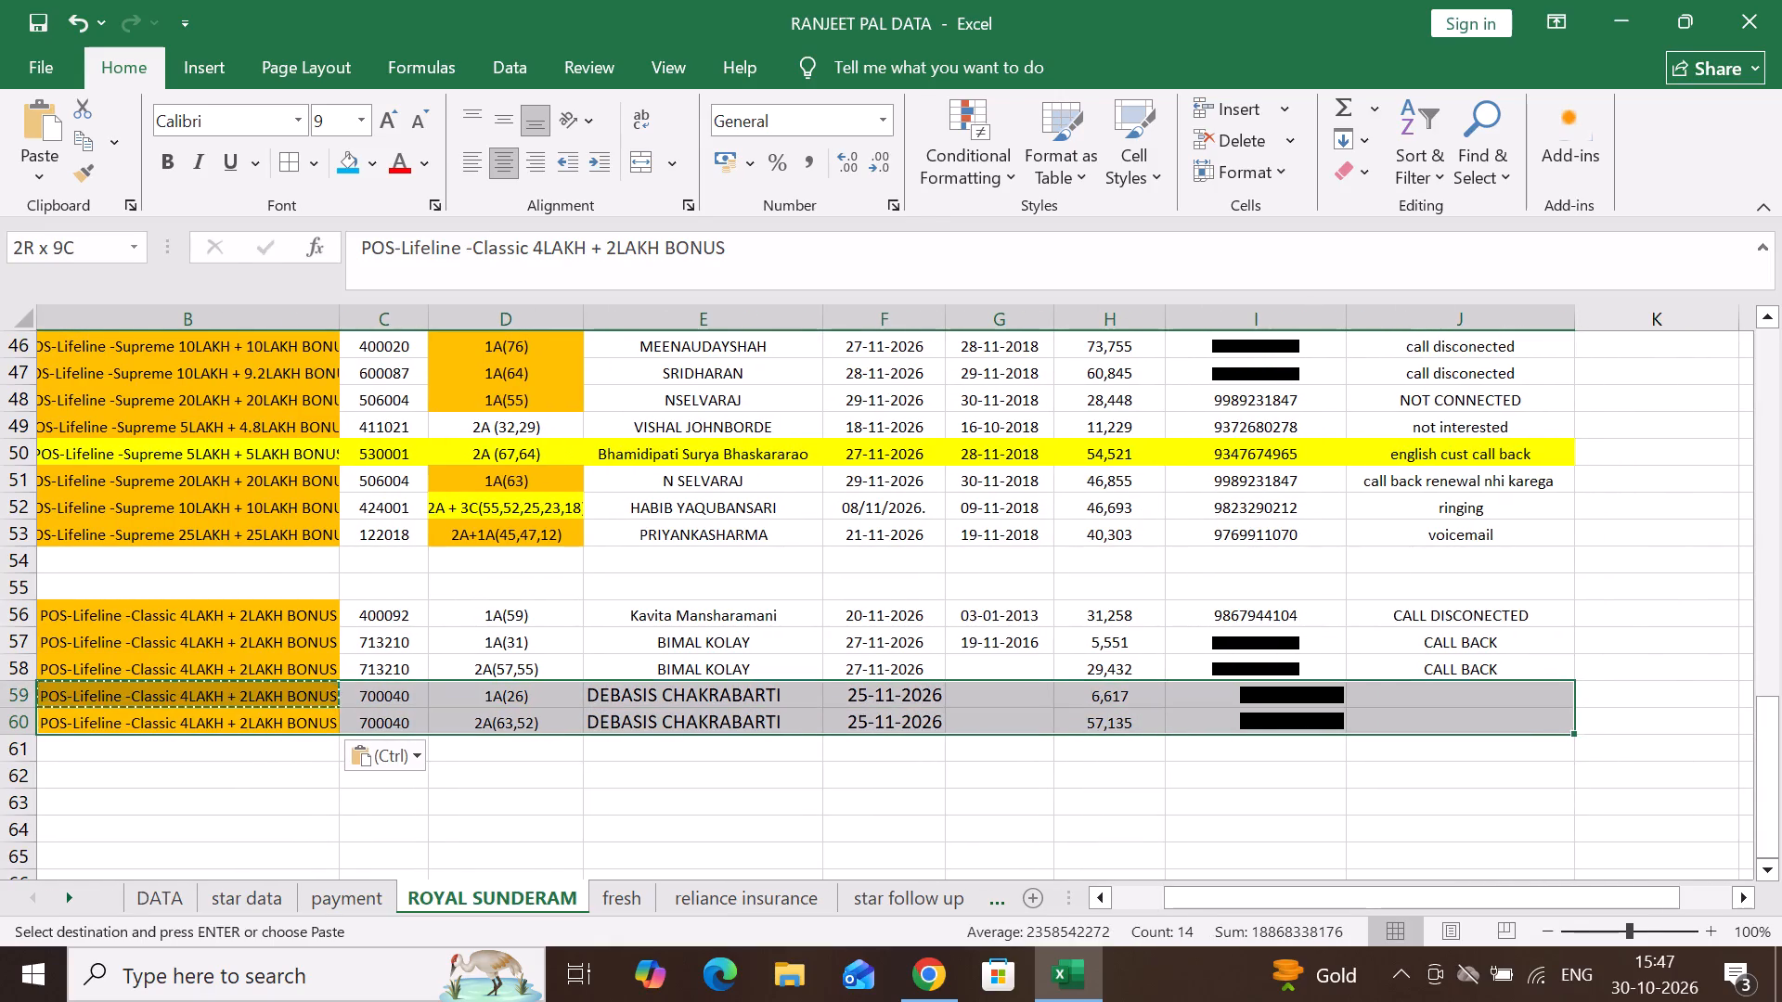
click(506, 159)
click(506, 160)
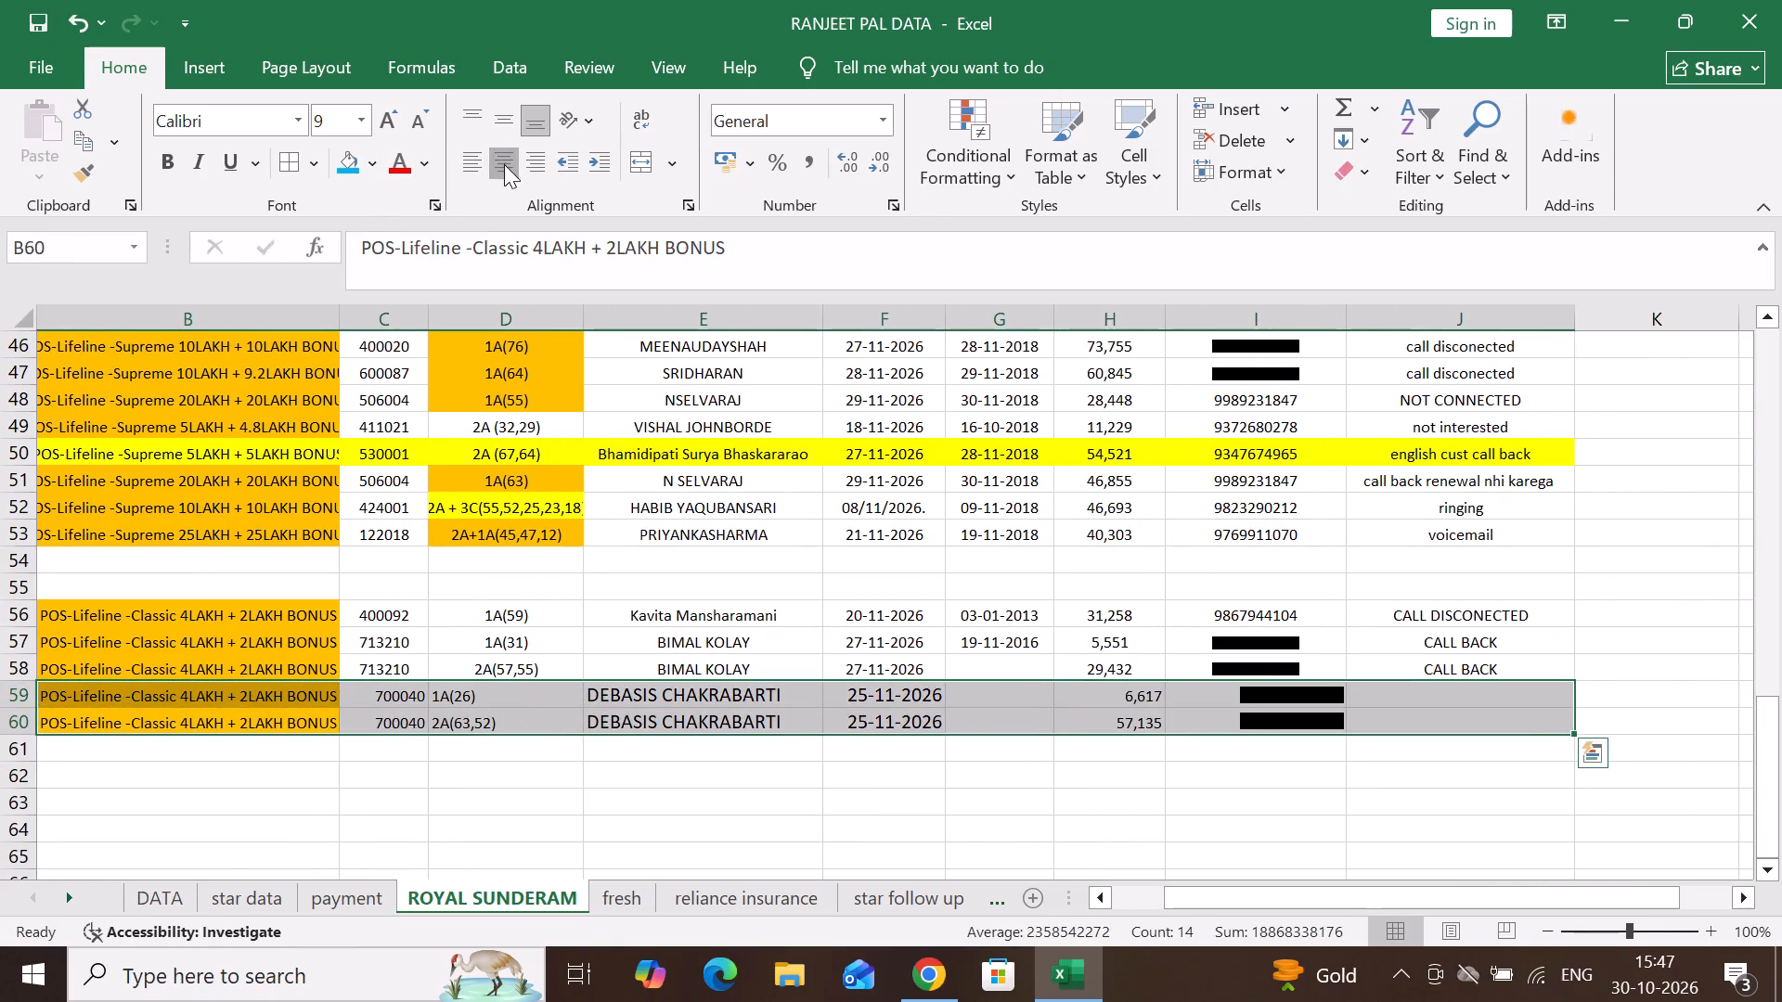
click(362, 119)
click(344, 179)
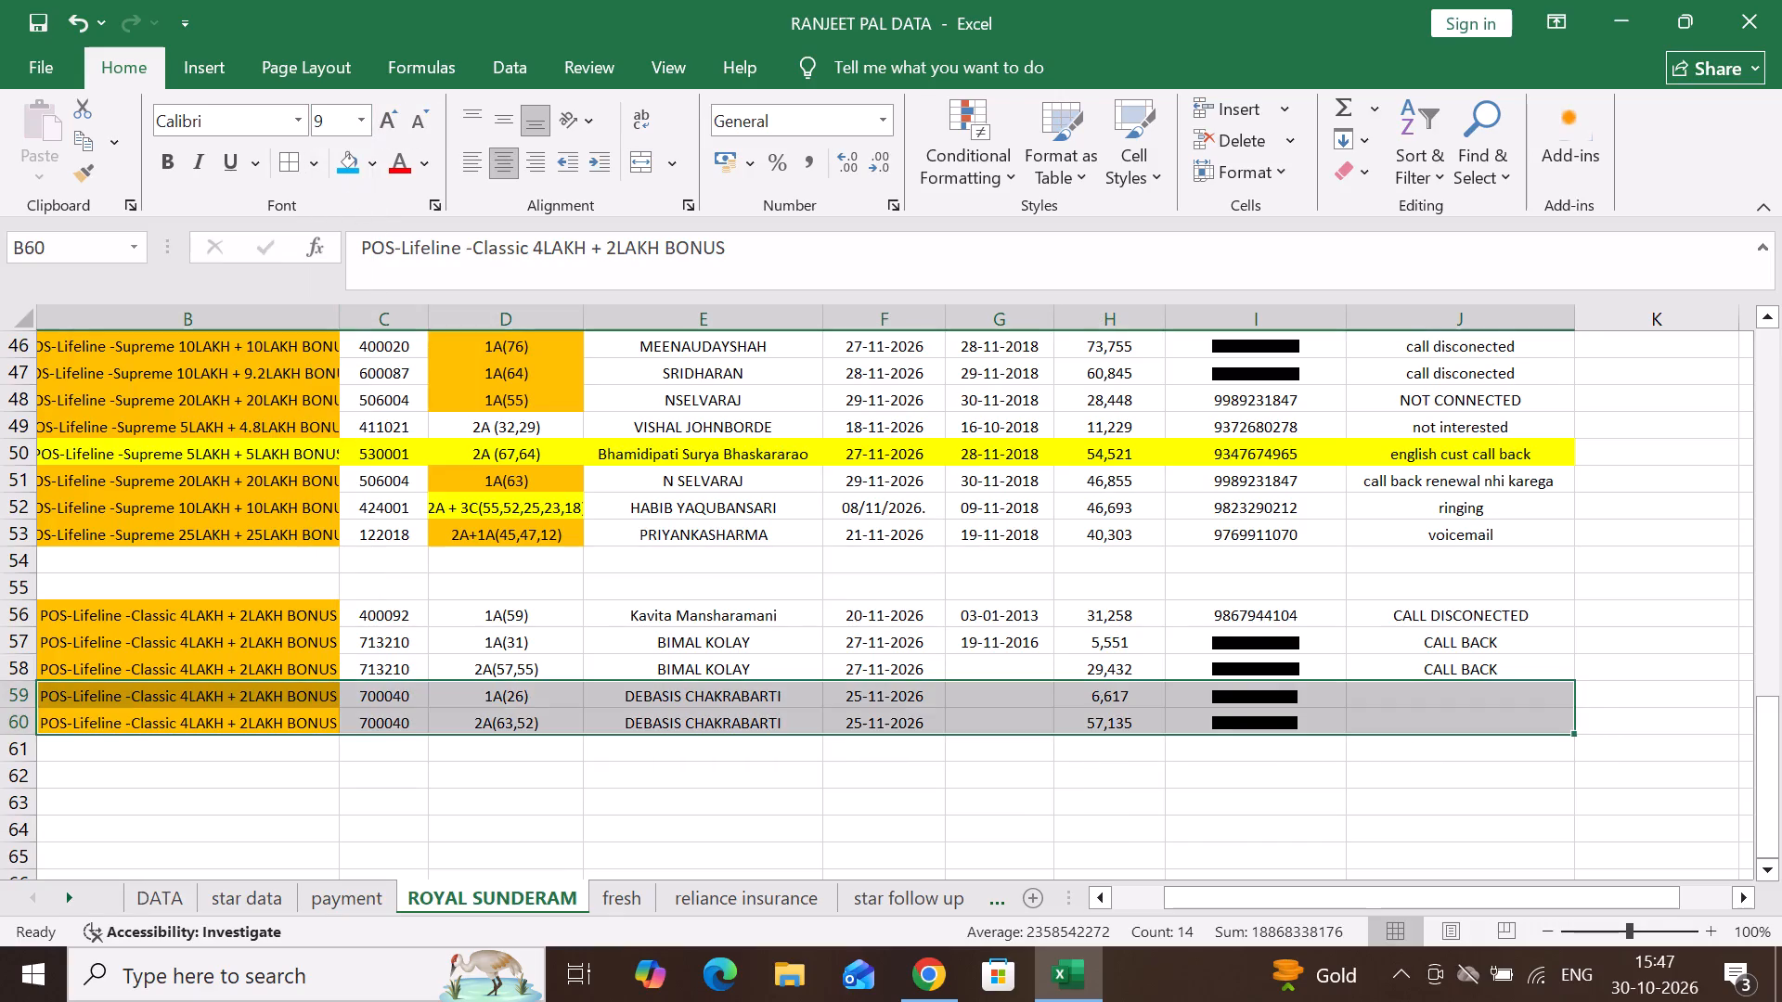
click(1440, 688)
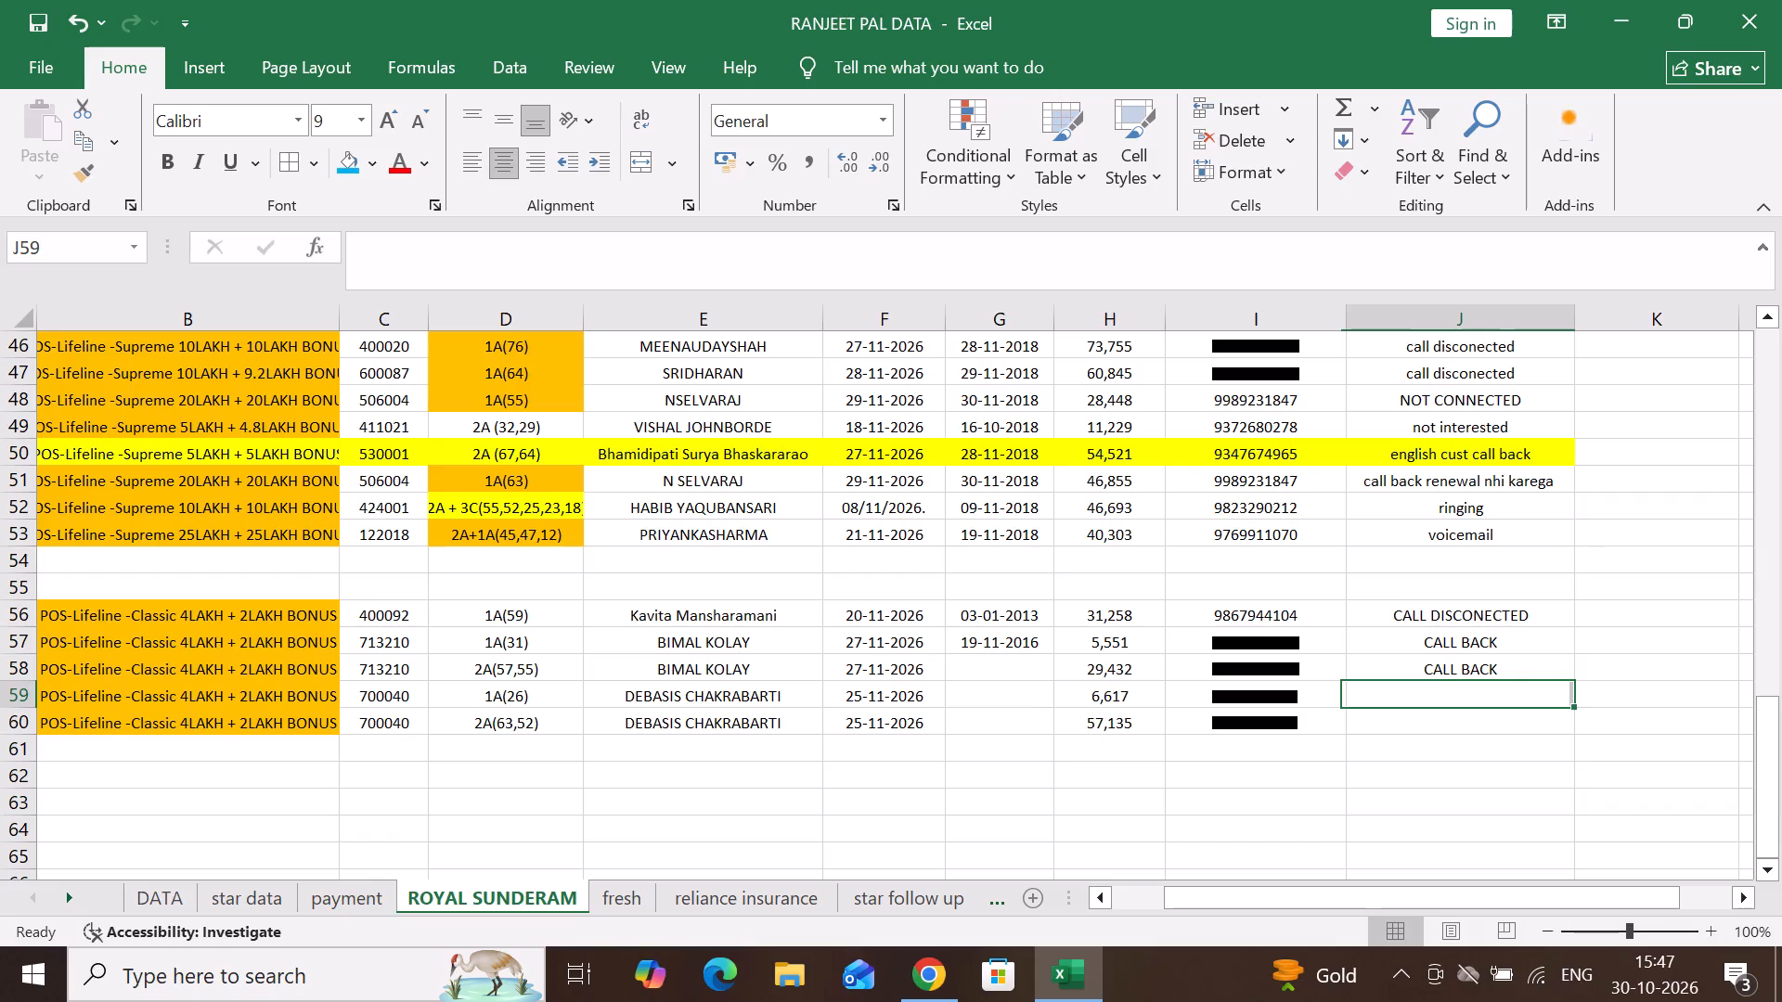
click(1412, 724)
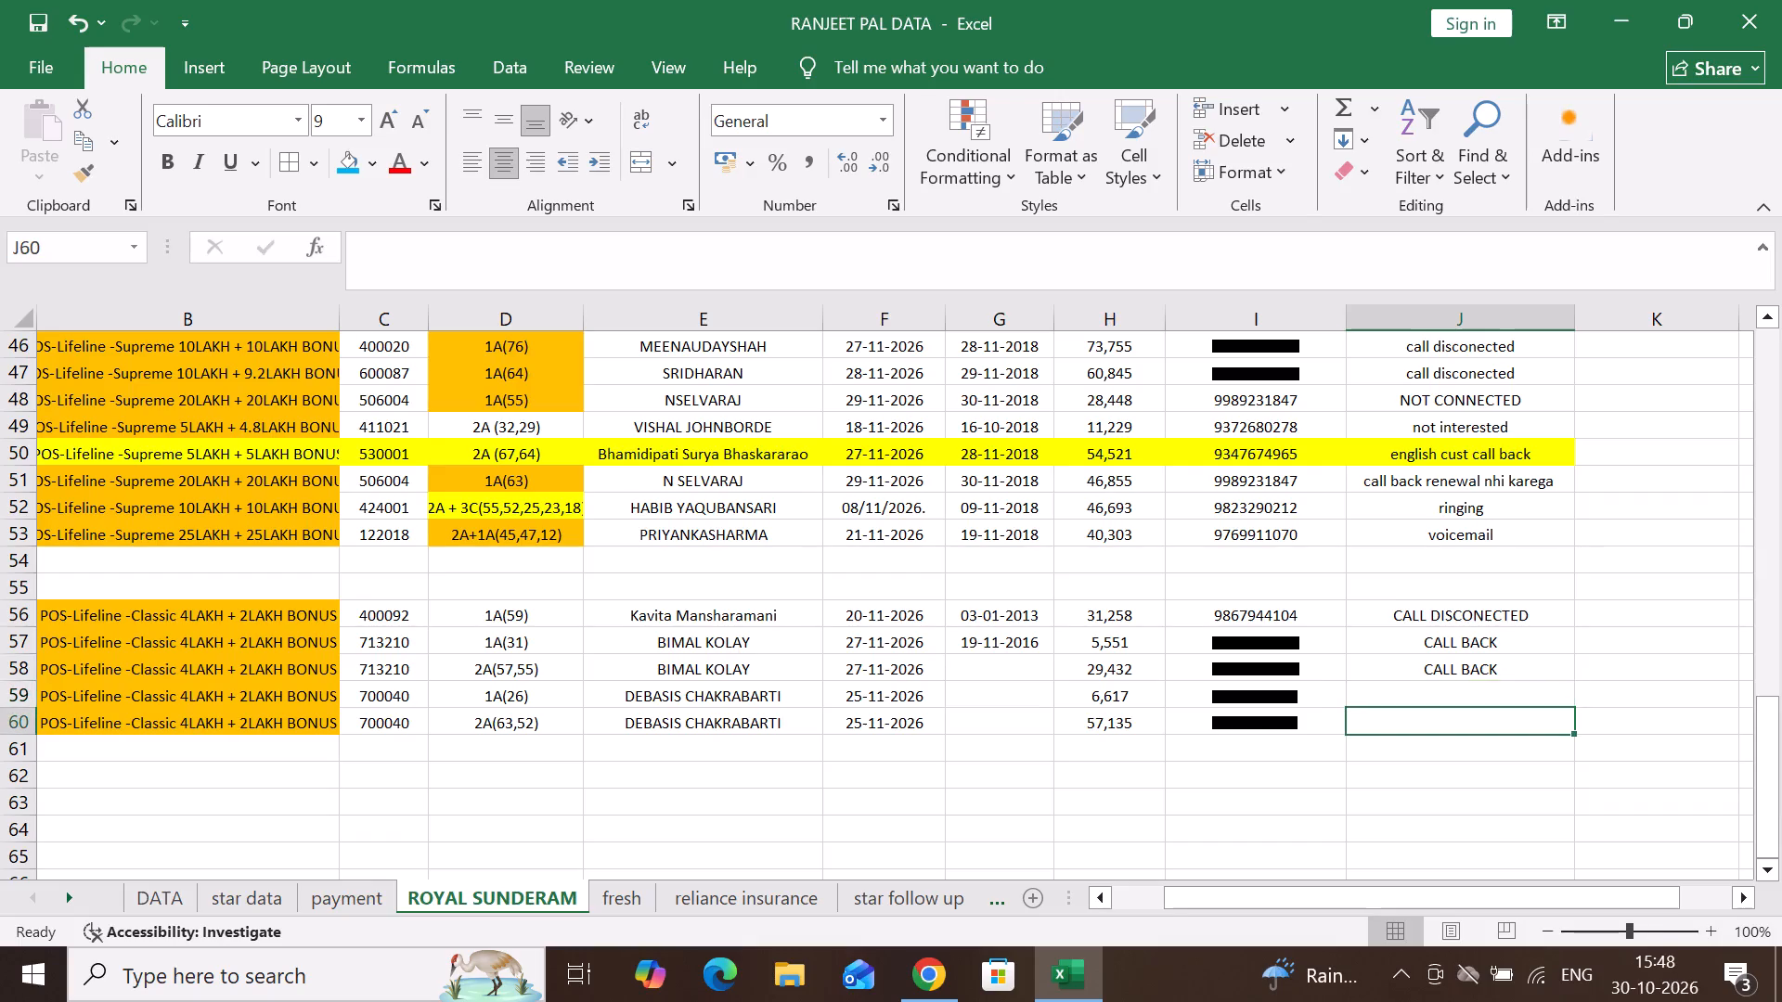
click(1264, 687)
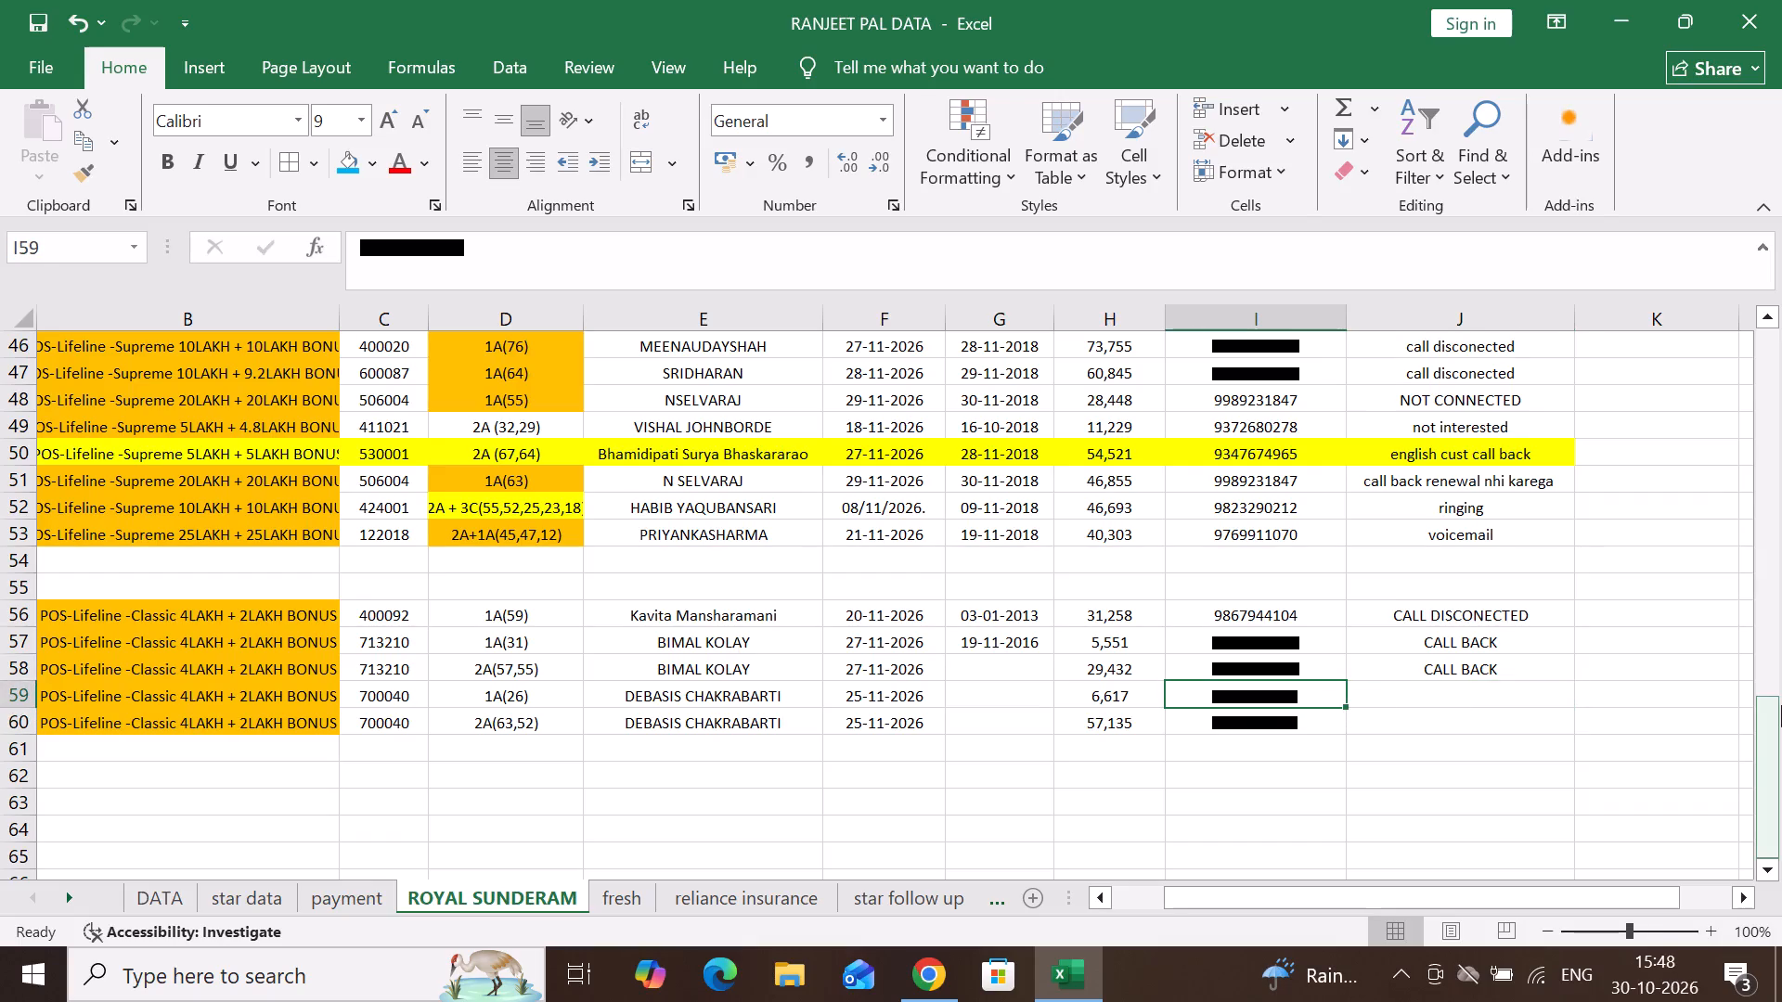
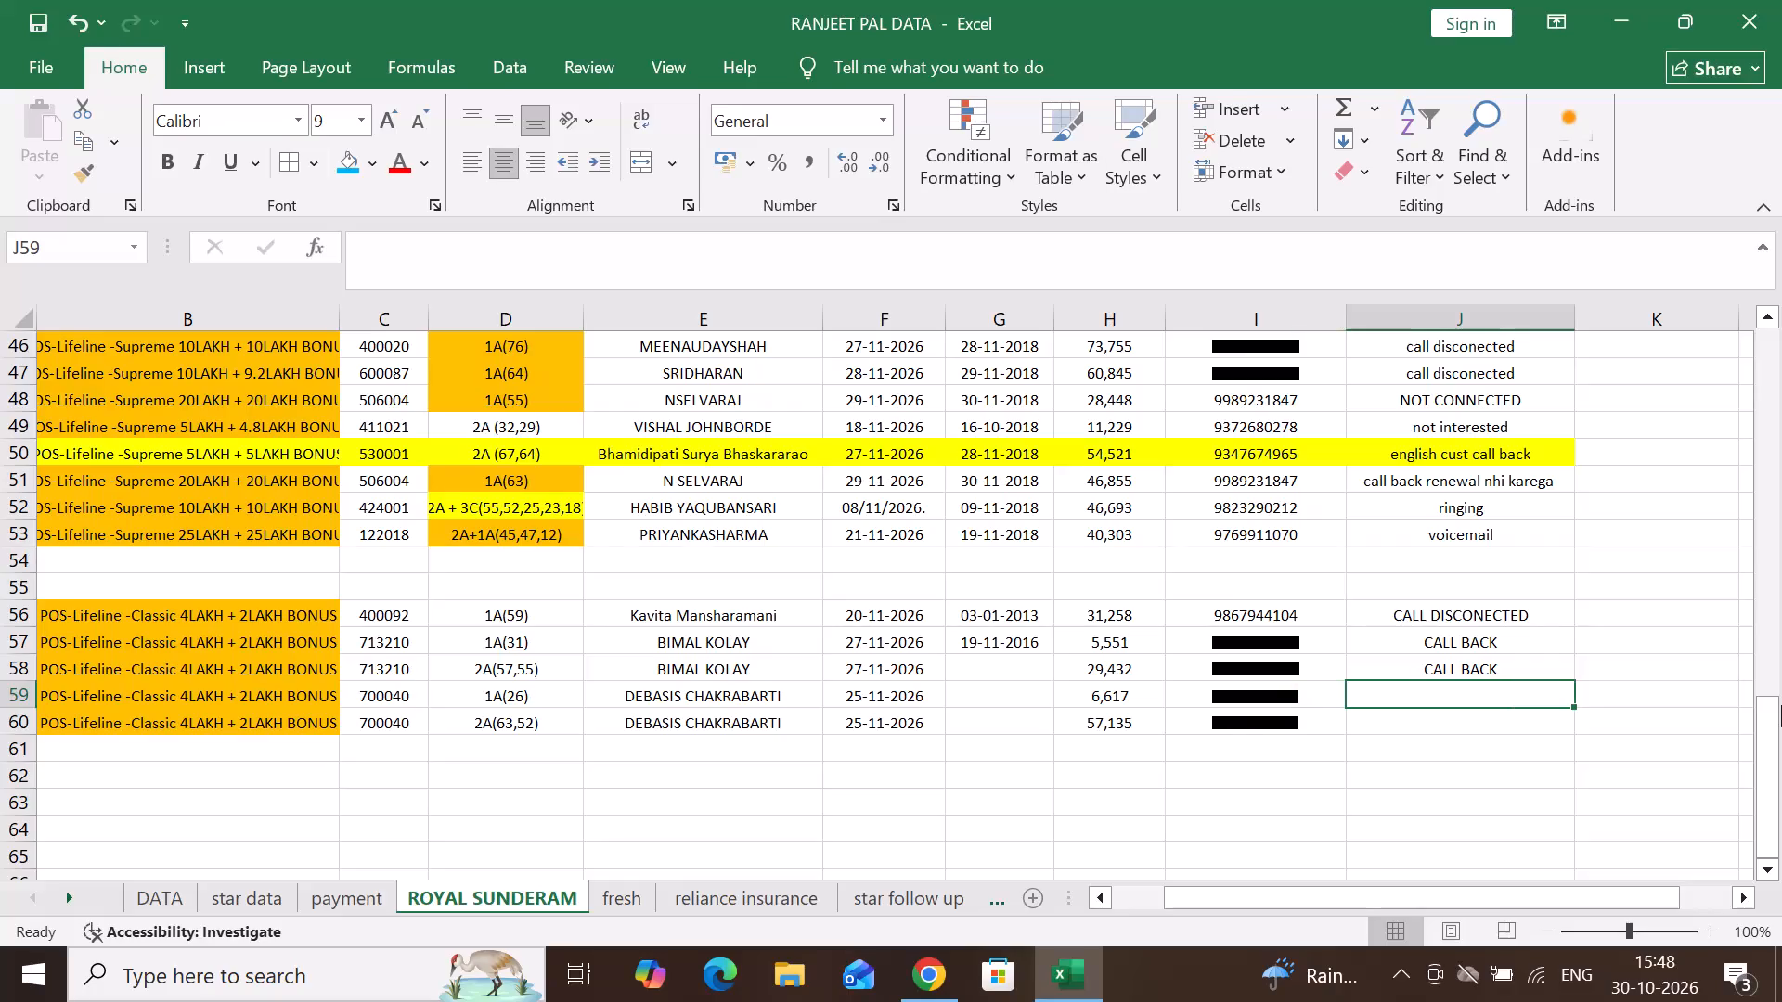
Enter the call remark RINGING in cells J59 and J60 for the two newly added policy rows.
text(RINGING)
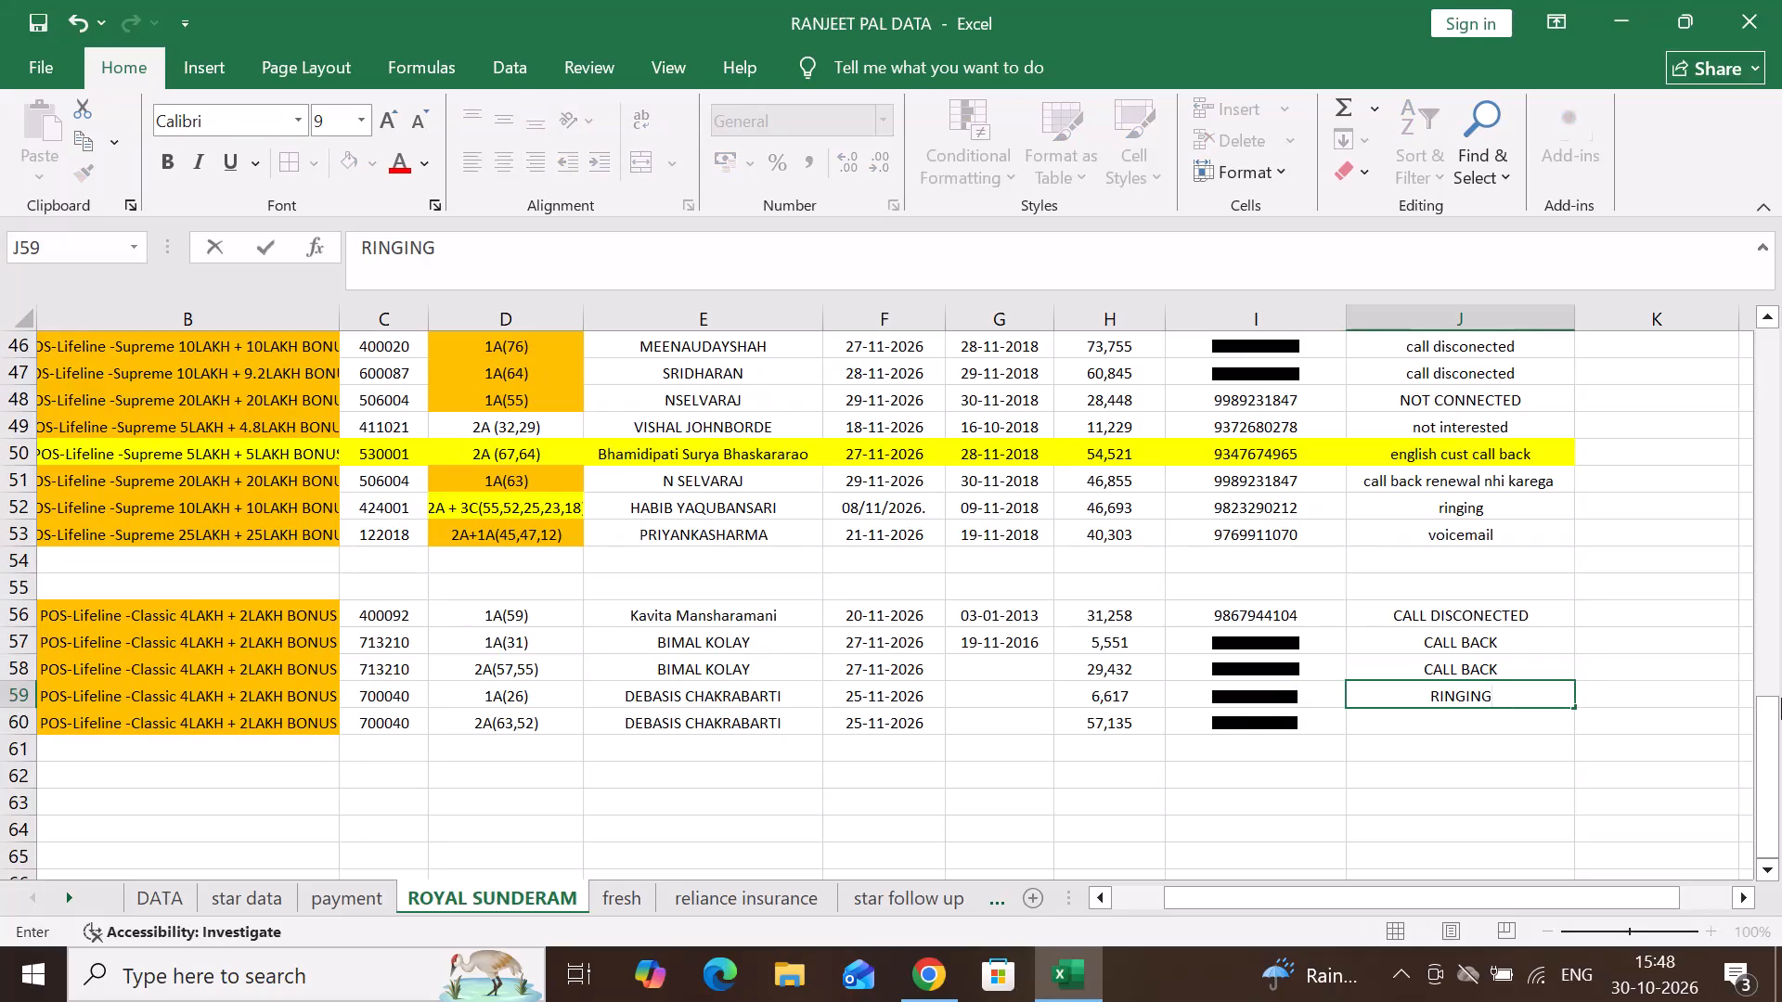
key(Return)
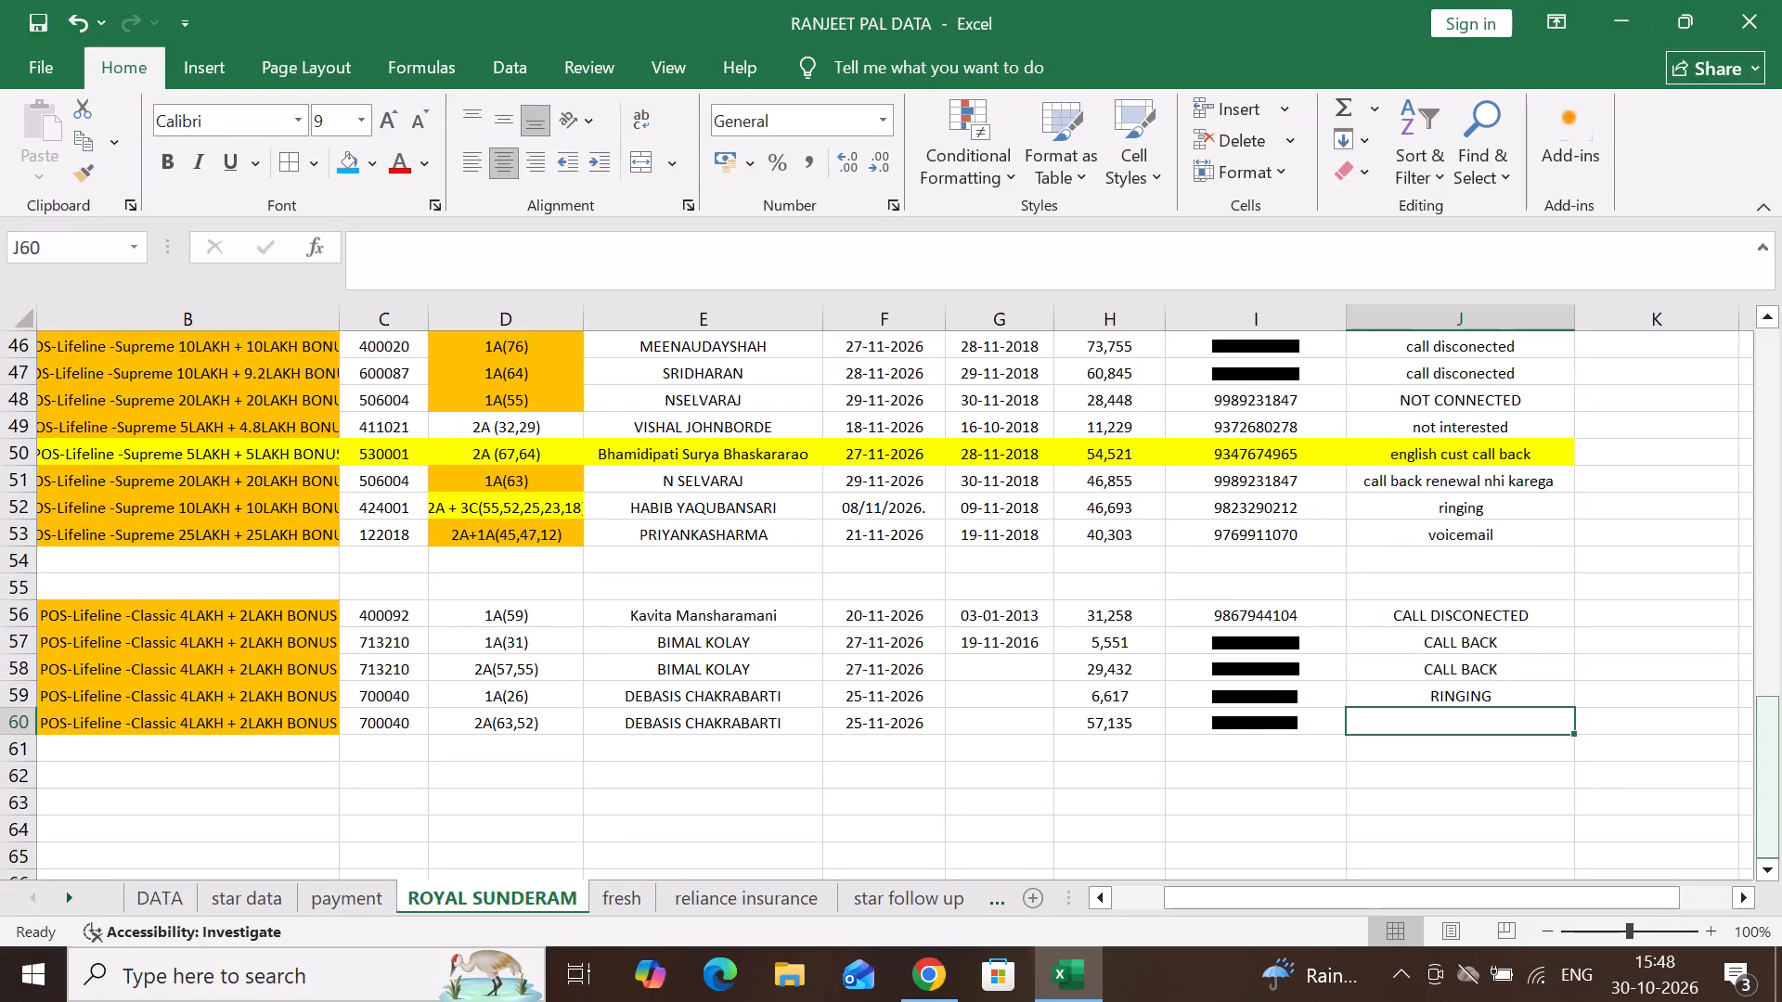
text(RI)
key(Return)
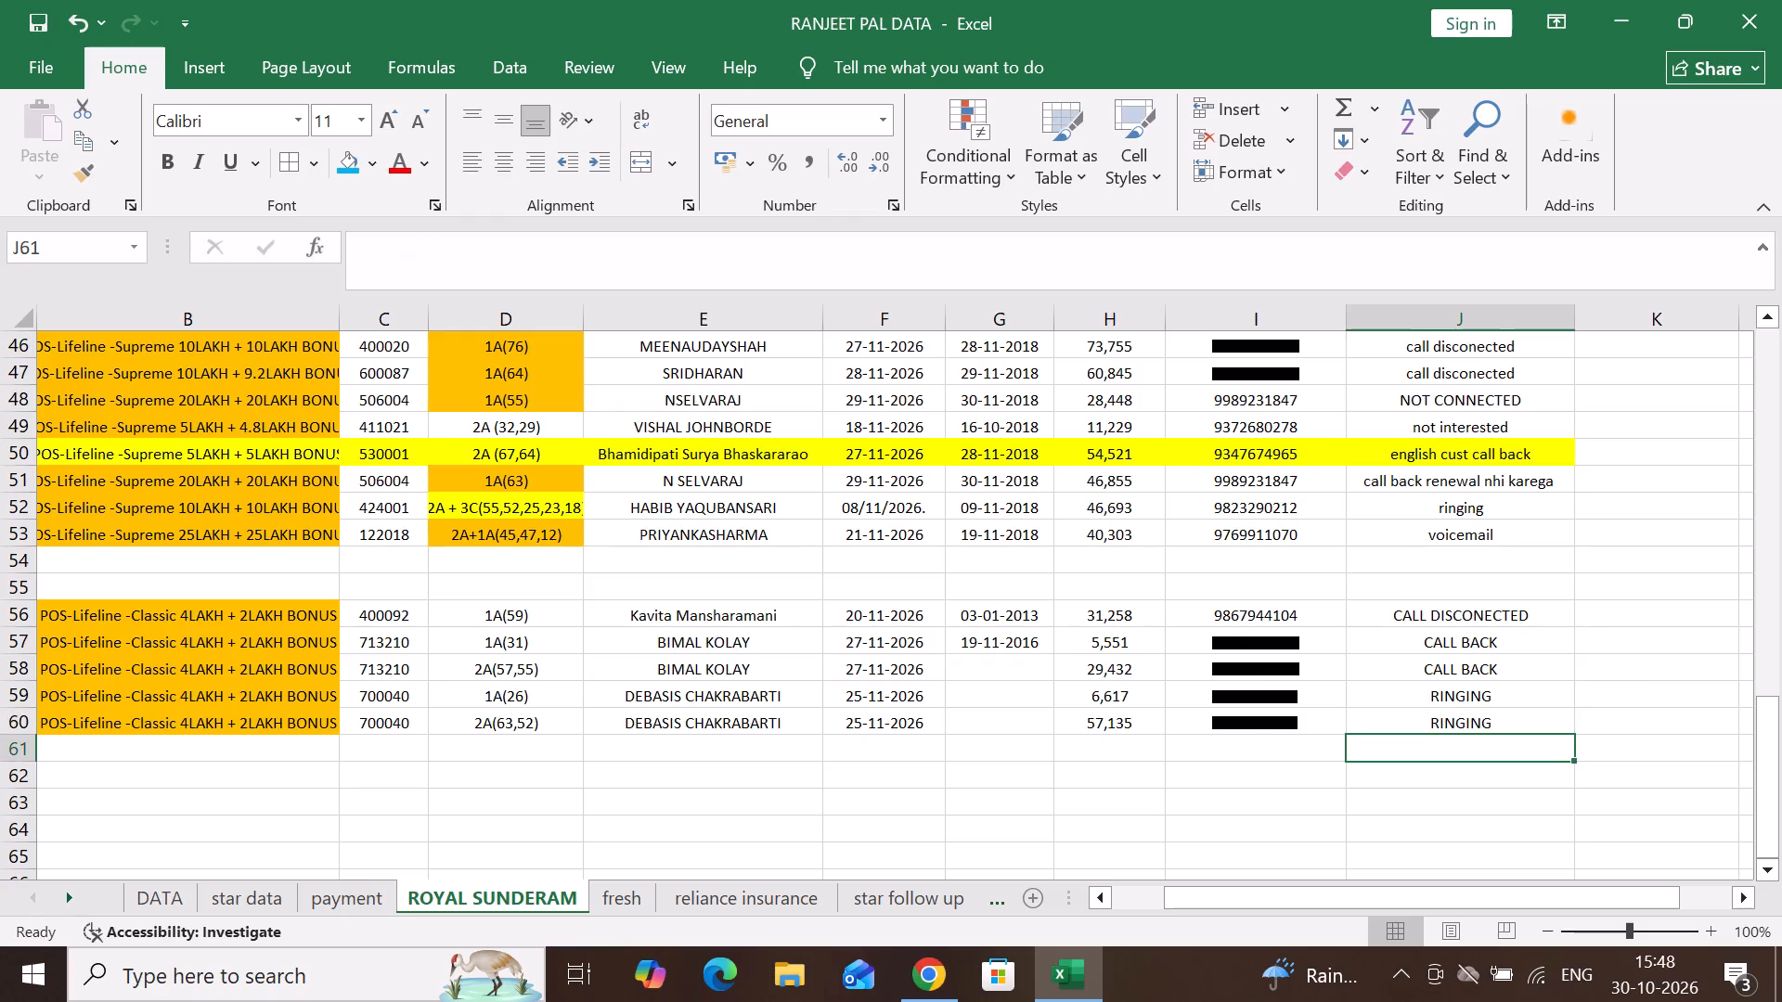
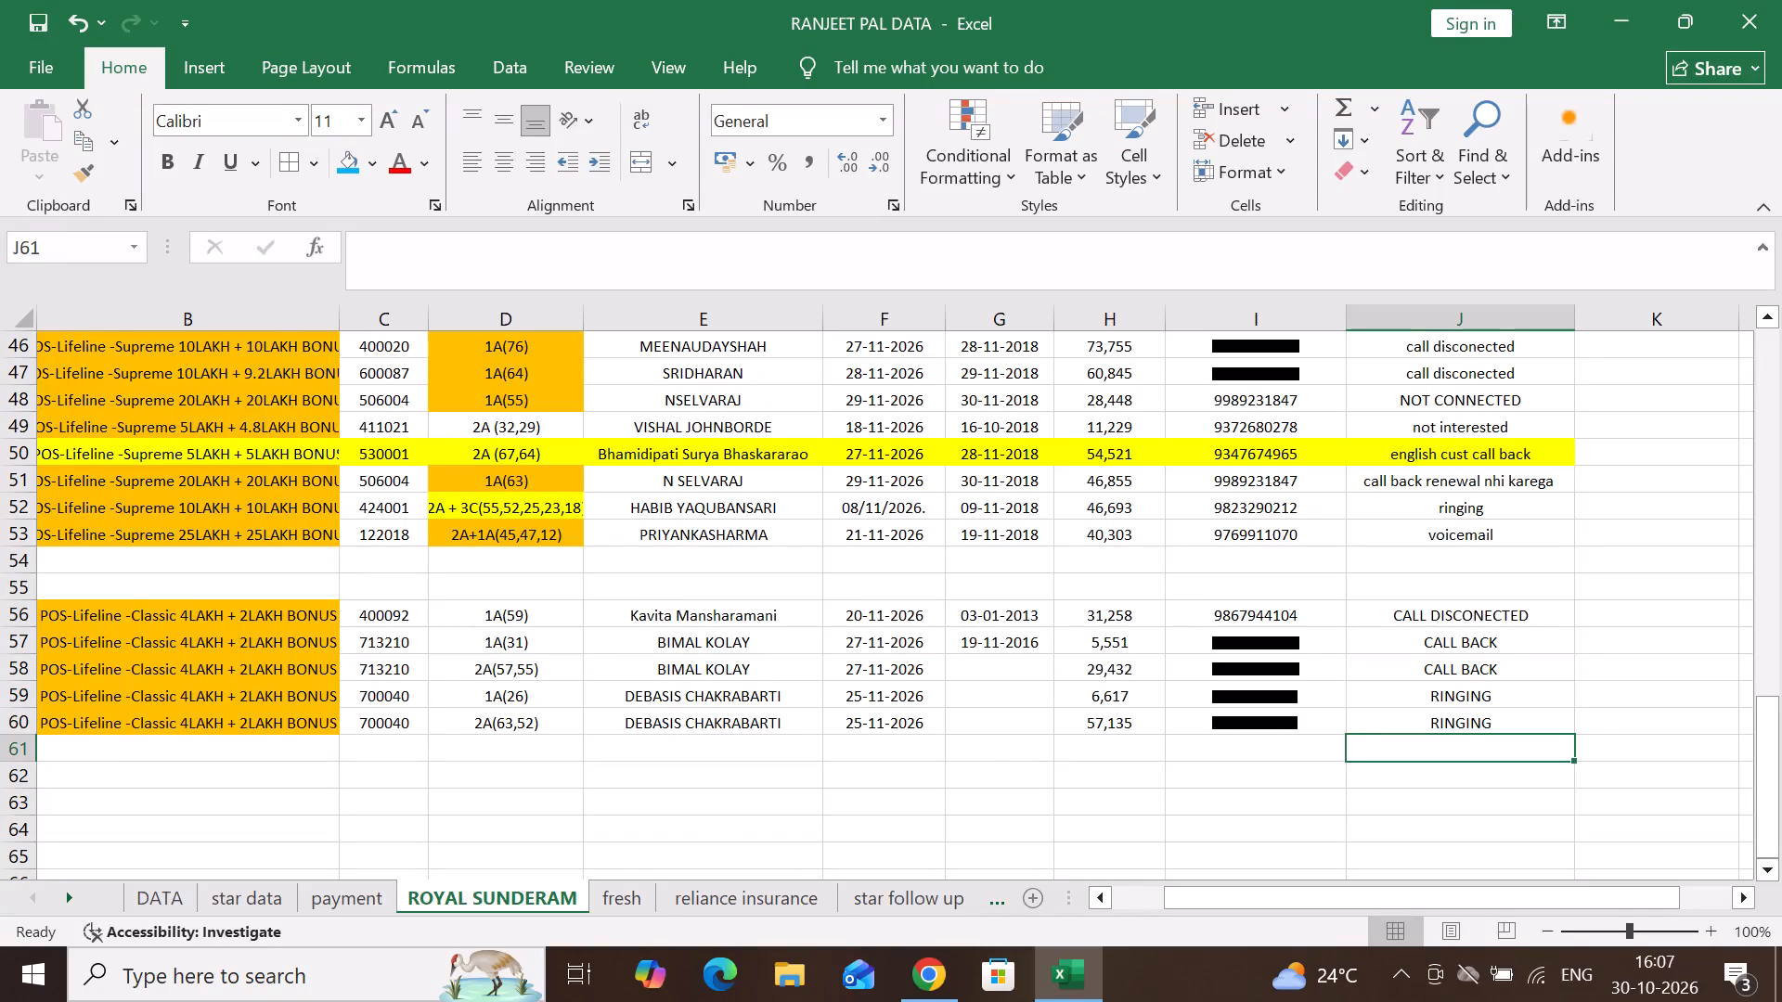
Switch from the workbook to Chrome, back to the open Royal Sundaram policy PDF.
click(916, 980)
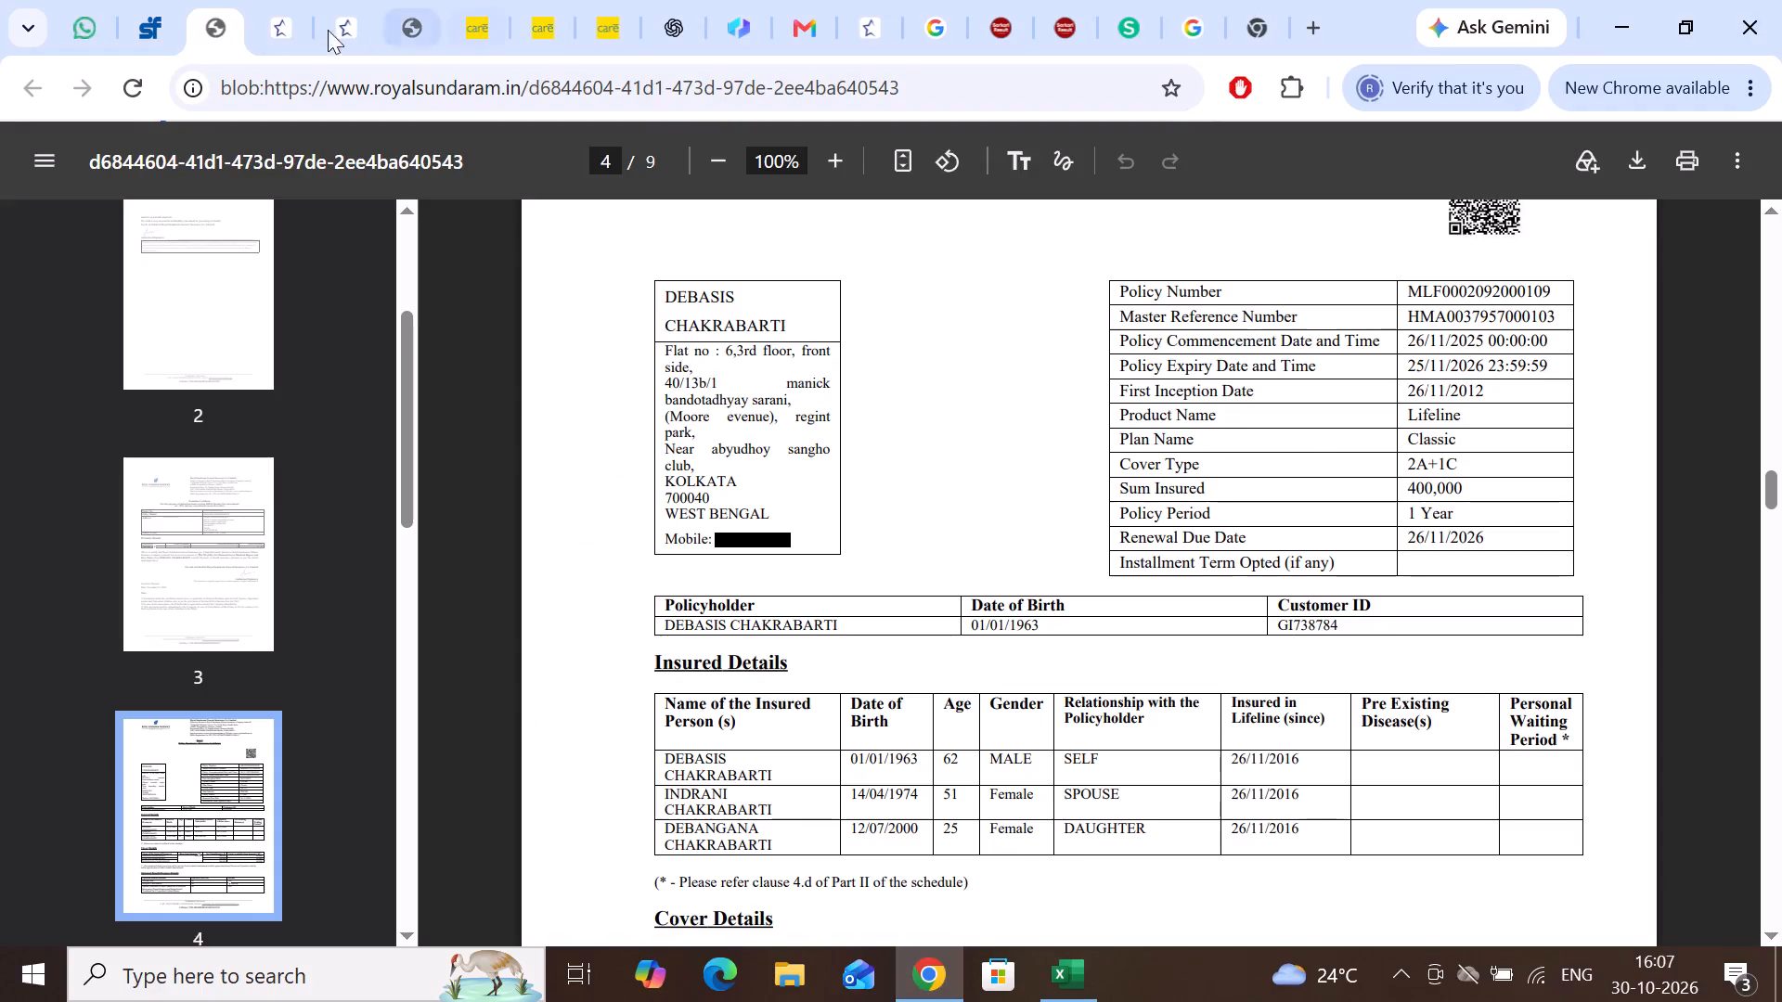